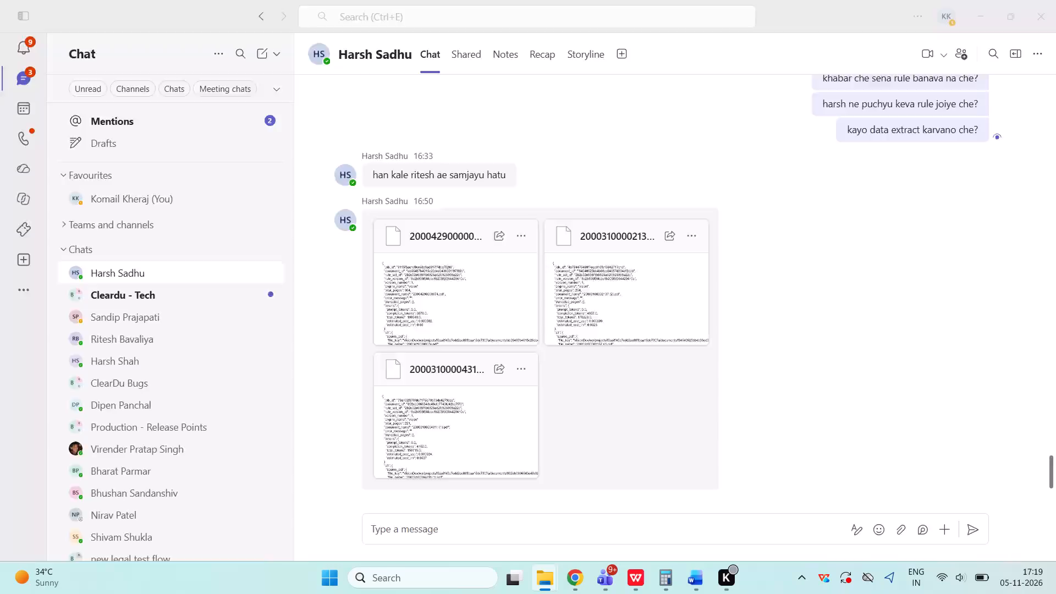
Switch from the Teams chat to the UNABLE TO UPDATE CSV FILES folder in File Explorer.
key(alt+Tab)
key(Tab)
key(alt+Tab)
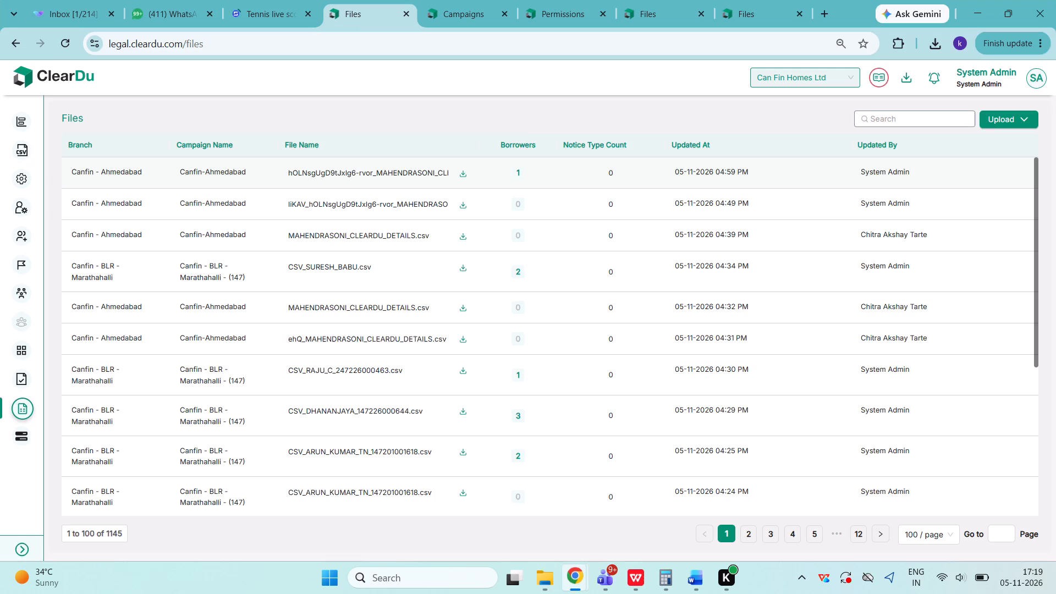
key(alt+Tab)
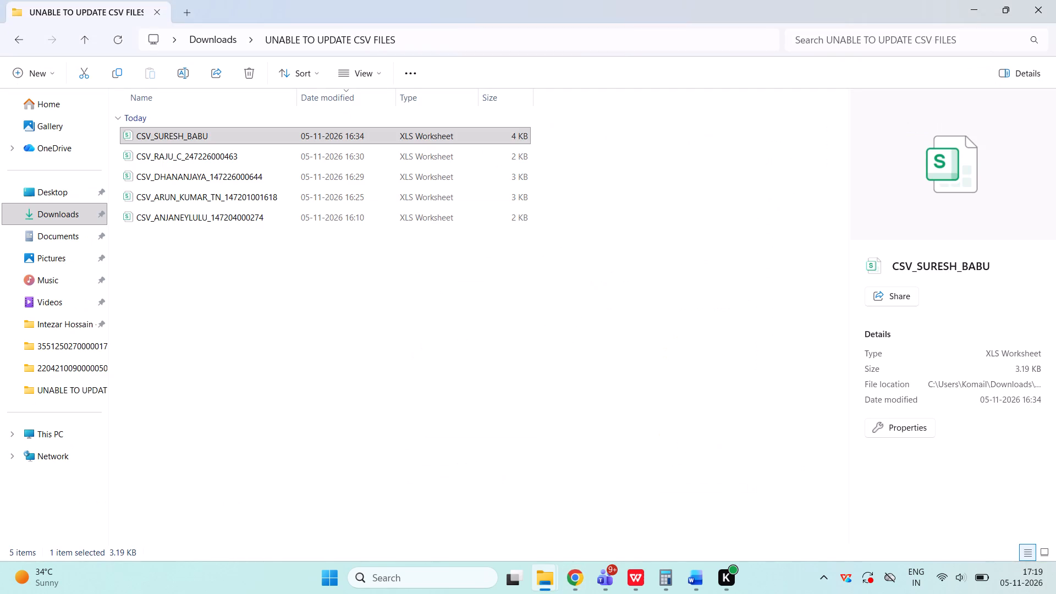
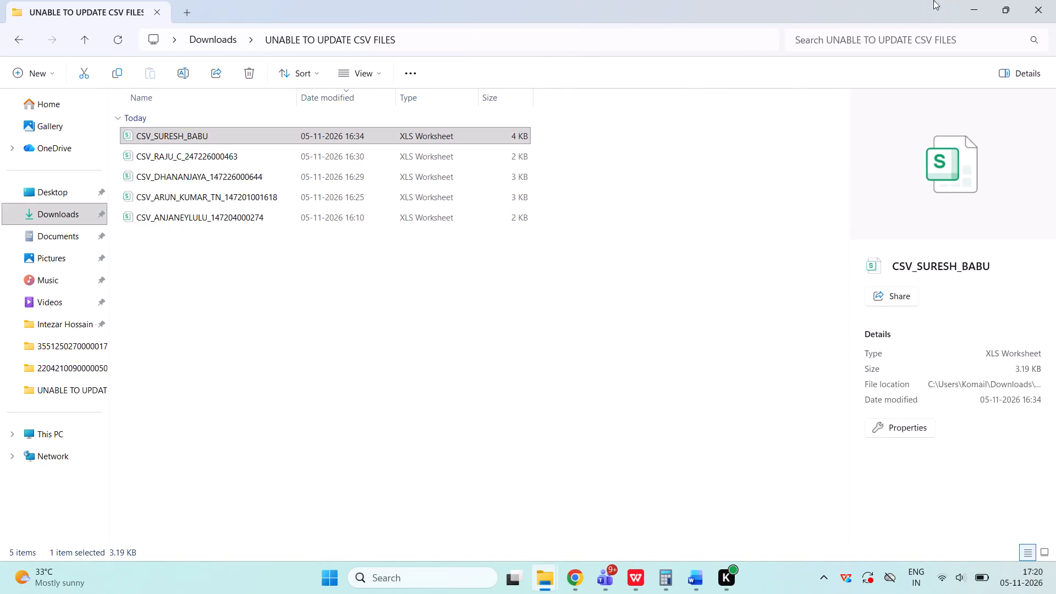
Close the UNABLE TO UPDATE CSV FILES folder window and return to the ClearDu Files page in Chrome.
click(1055, 0)
key(alt+Tab)
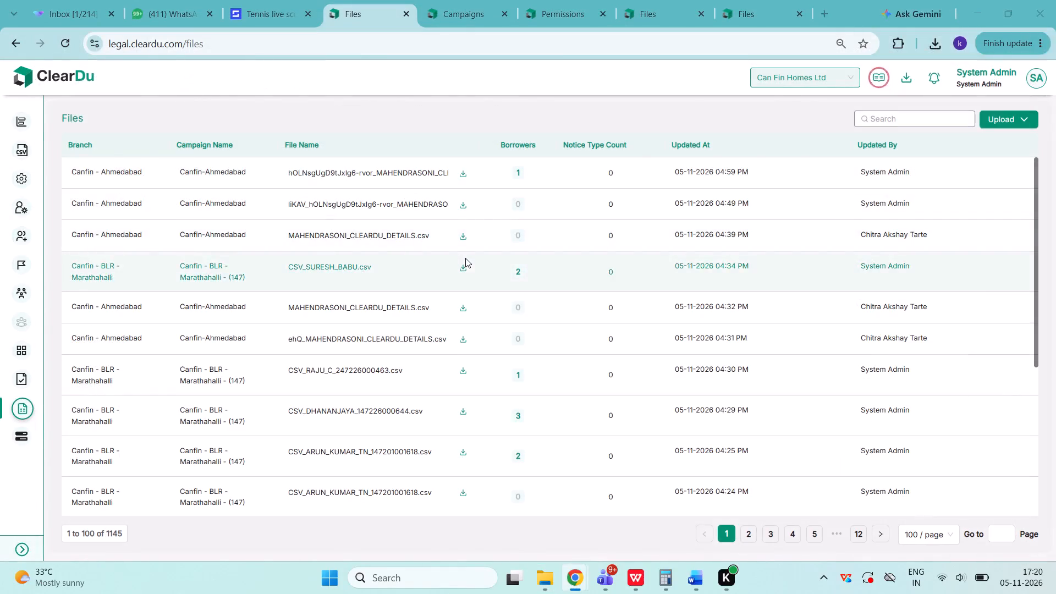
key(alt+Tab)
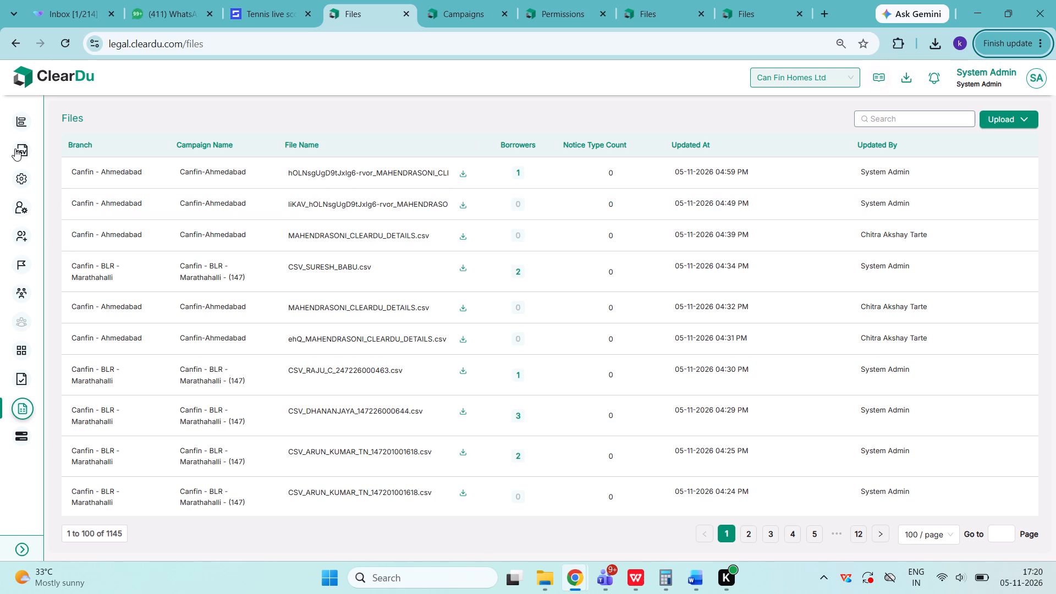
Switch to the SARFAESI360 Files - Borrowers page for ARCIL and reload its file list.
click(668, 0)
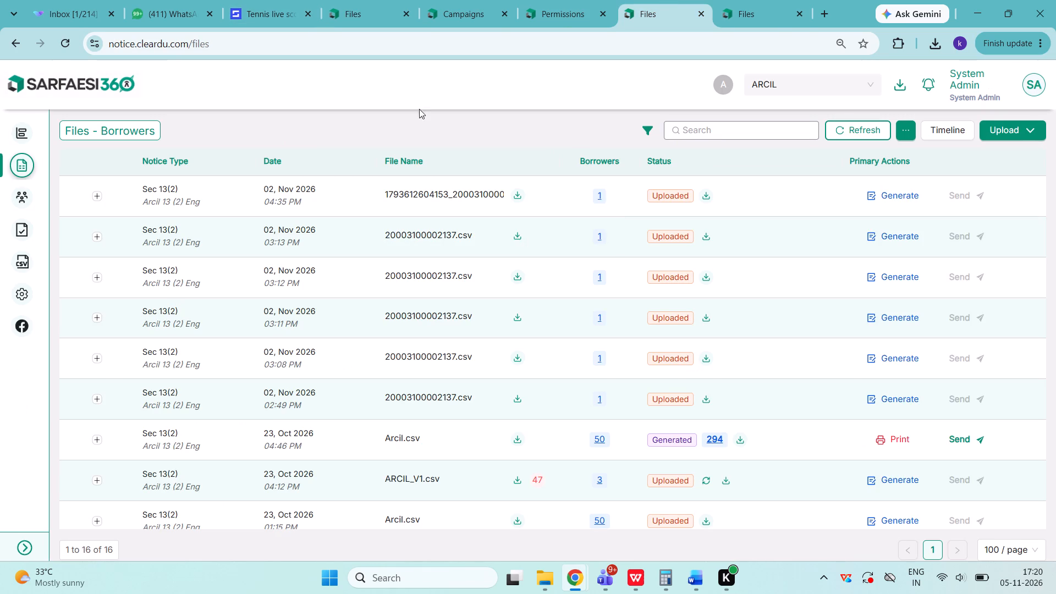
click(61, 41)
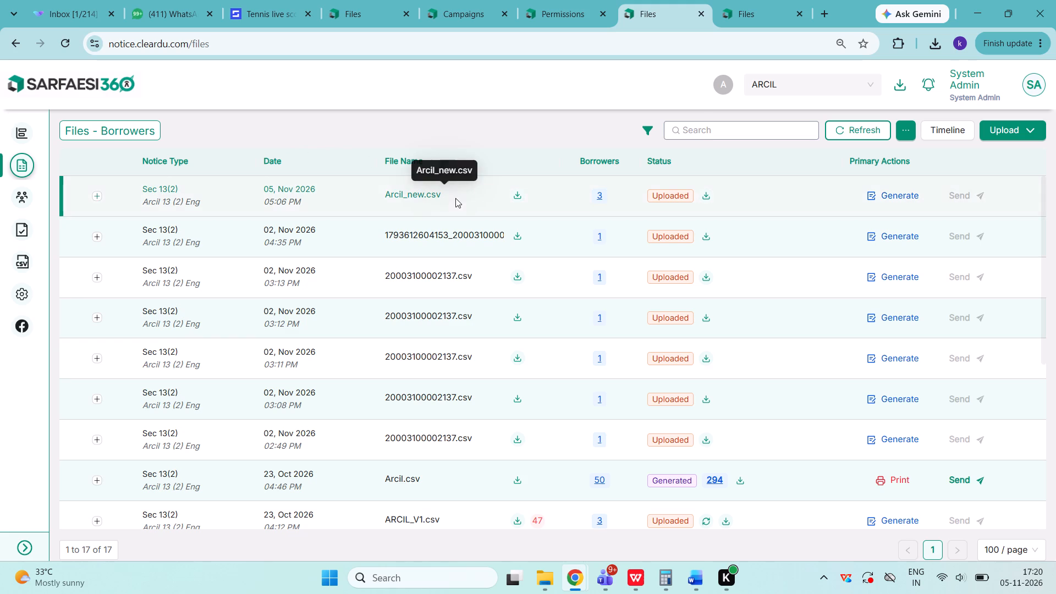
scroll(564, 268, up, 1)
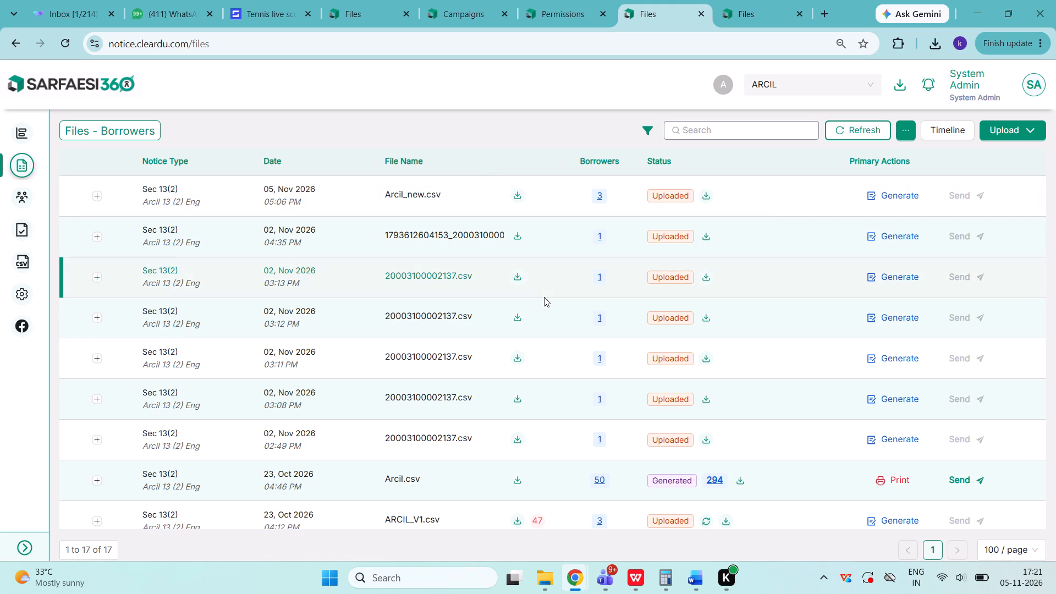
View the notice dispatch mode options for Arcil_new.csv and close them without generating notices.
click(881, 201)
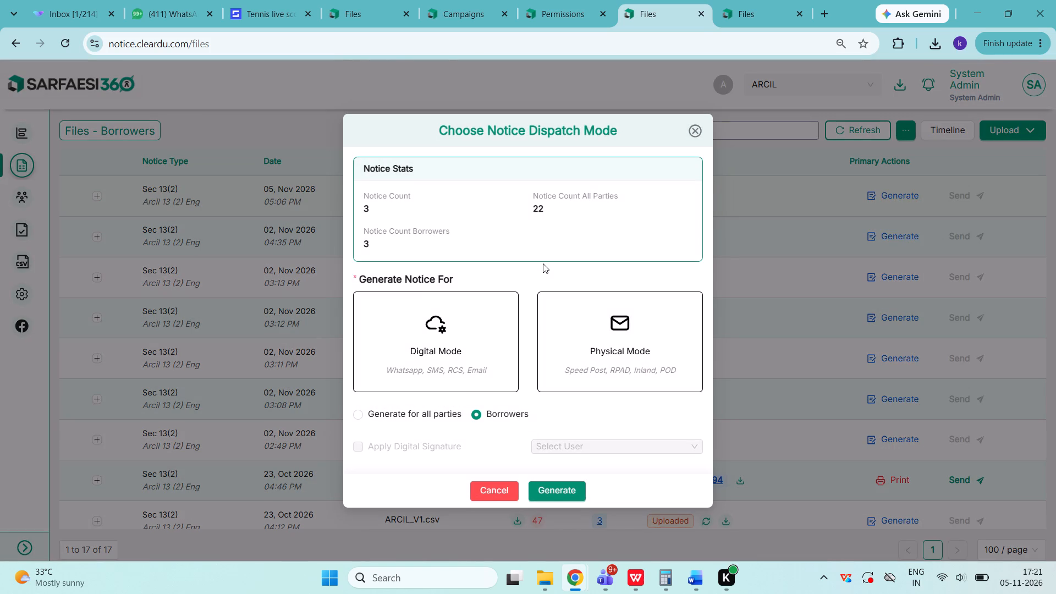
key(Escape)
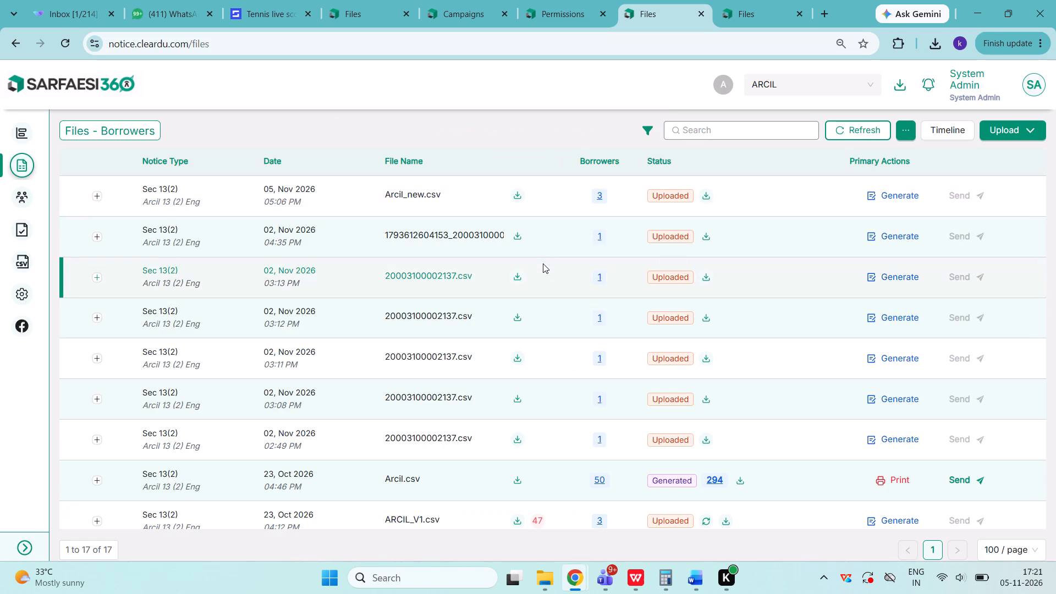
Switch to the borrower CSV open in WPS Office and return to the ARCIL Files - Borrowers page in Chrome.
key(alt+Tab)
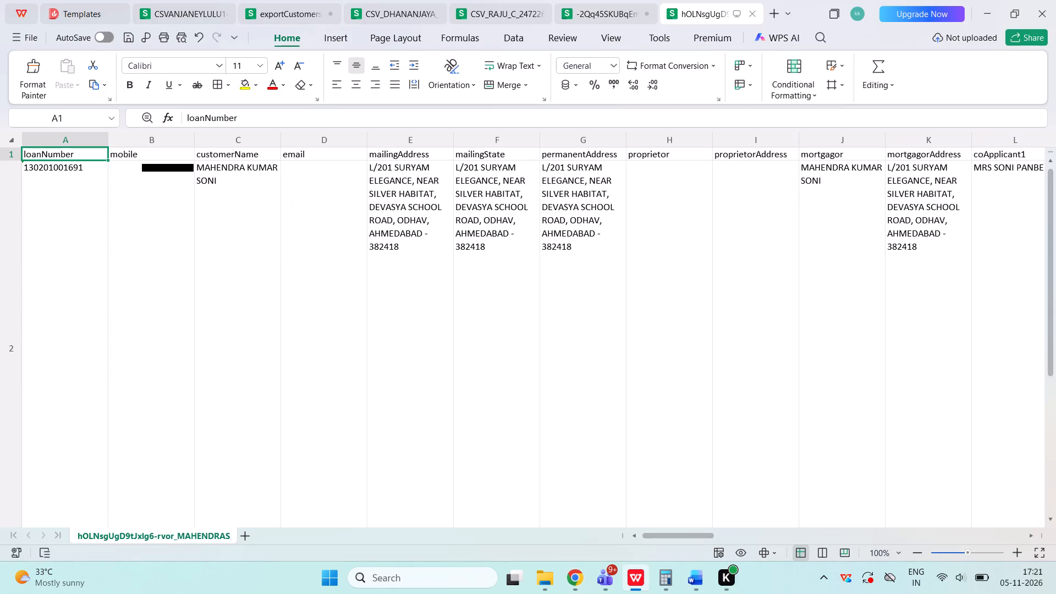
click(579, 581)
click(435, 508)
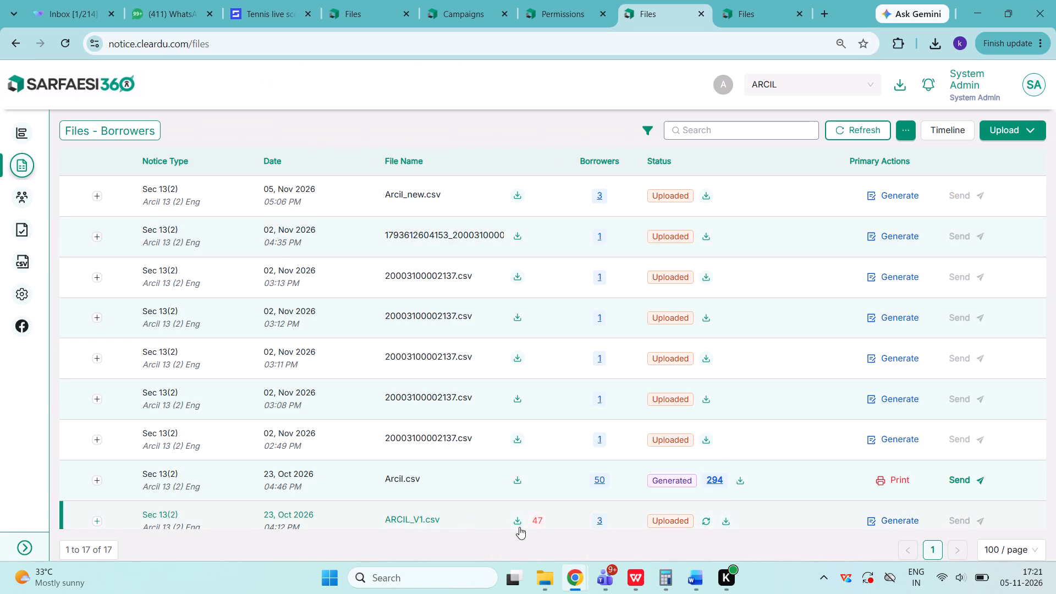
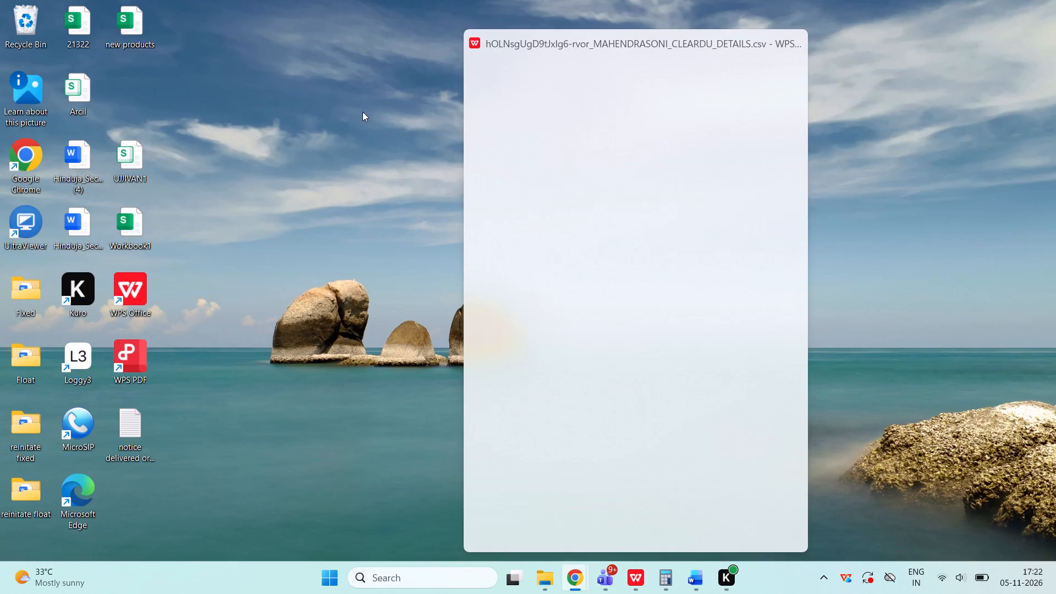
Switch from the ARCIL Files - Borrowers page to the CLEARDU_DETAILS borrower CSV open in WPS Office.
click(362, 112)
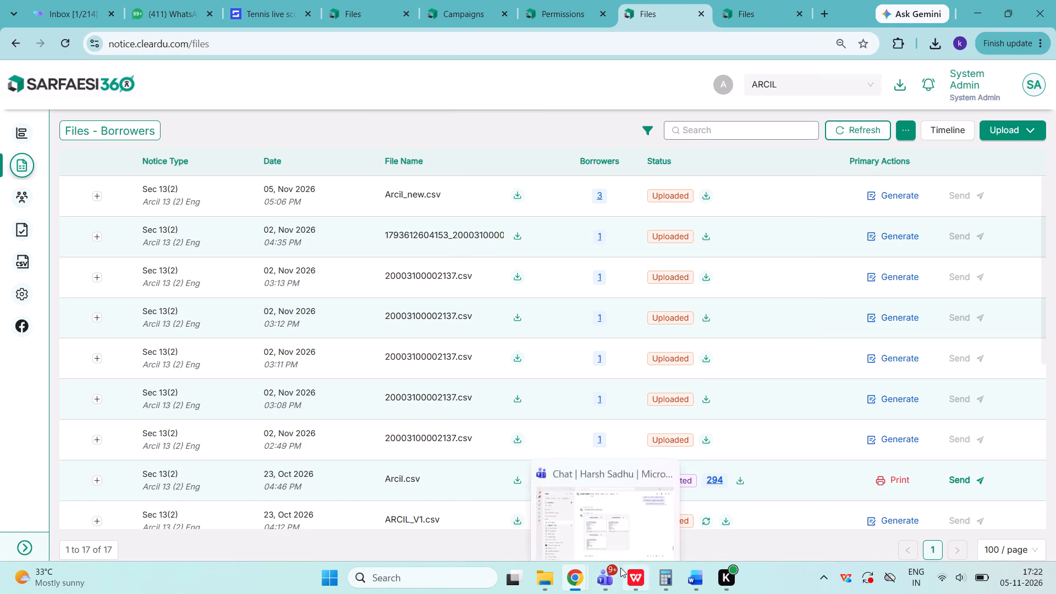
click(651, 470)
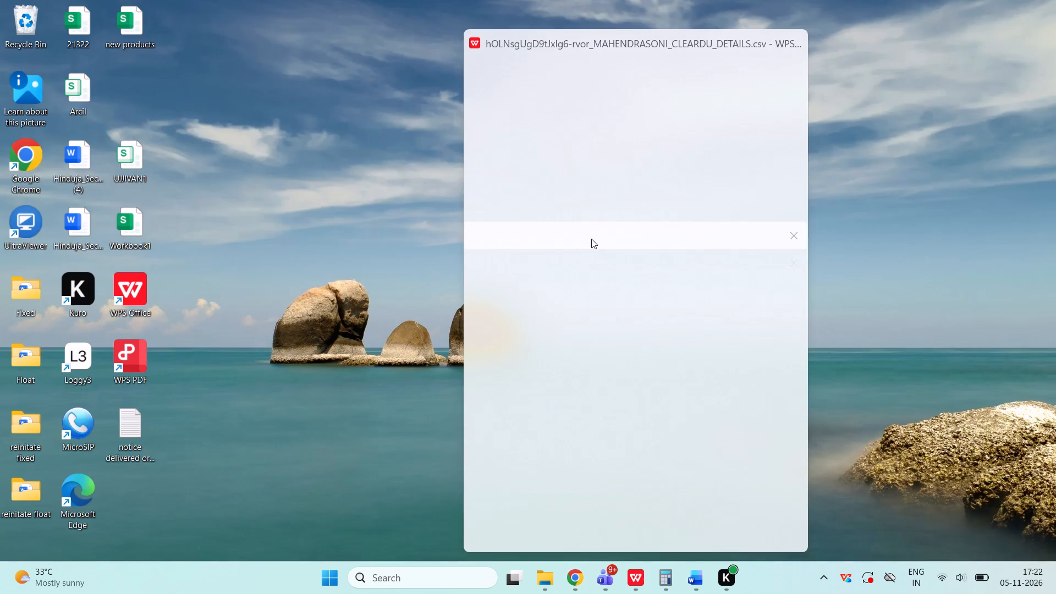
click(590, 239)
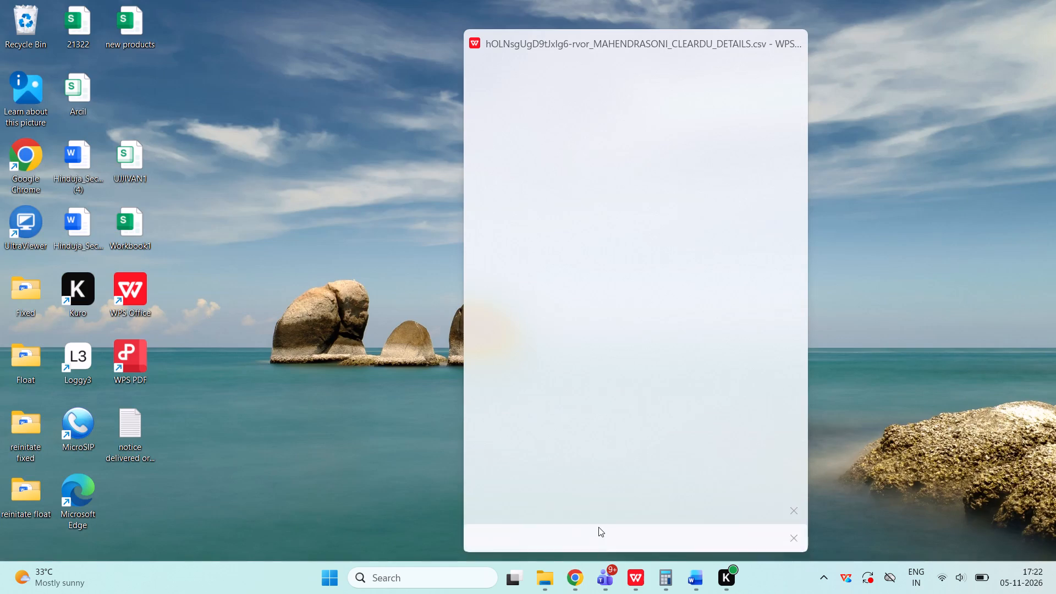
click(369, 404)
key(alt+Tab)
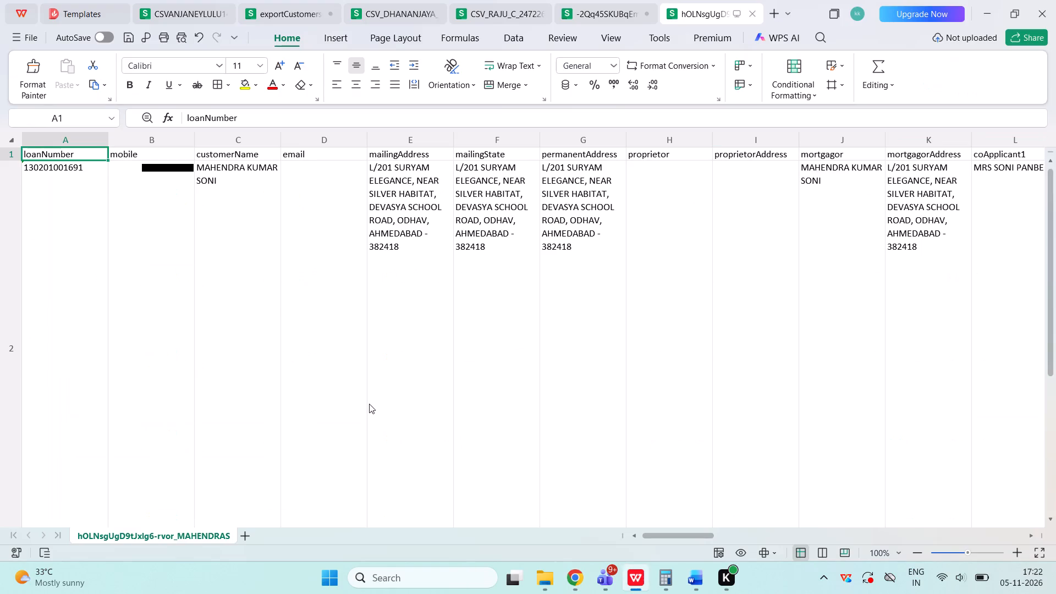
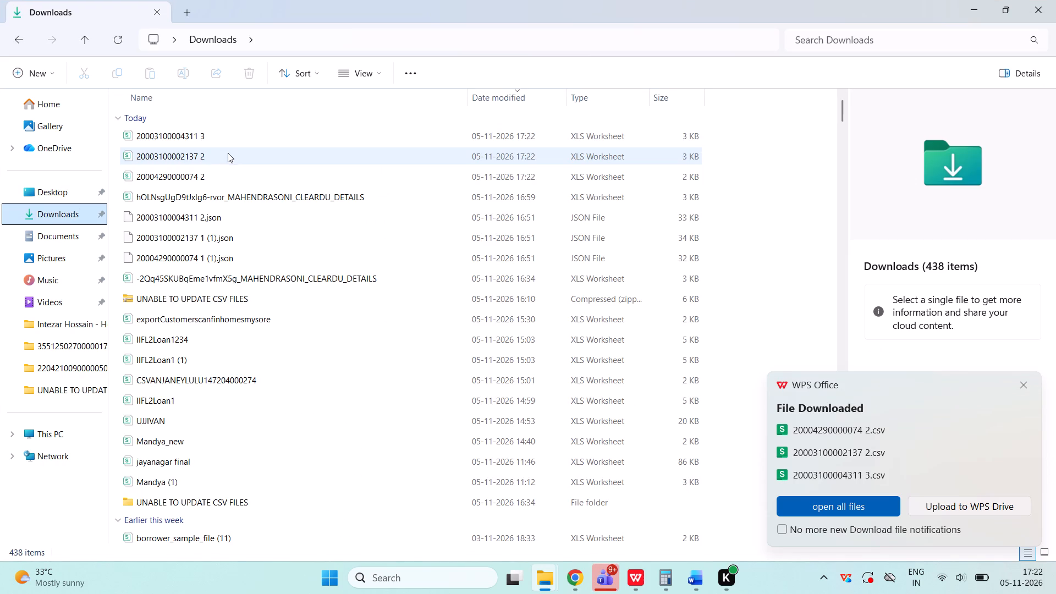
click(228, 152)
click(224, 135)
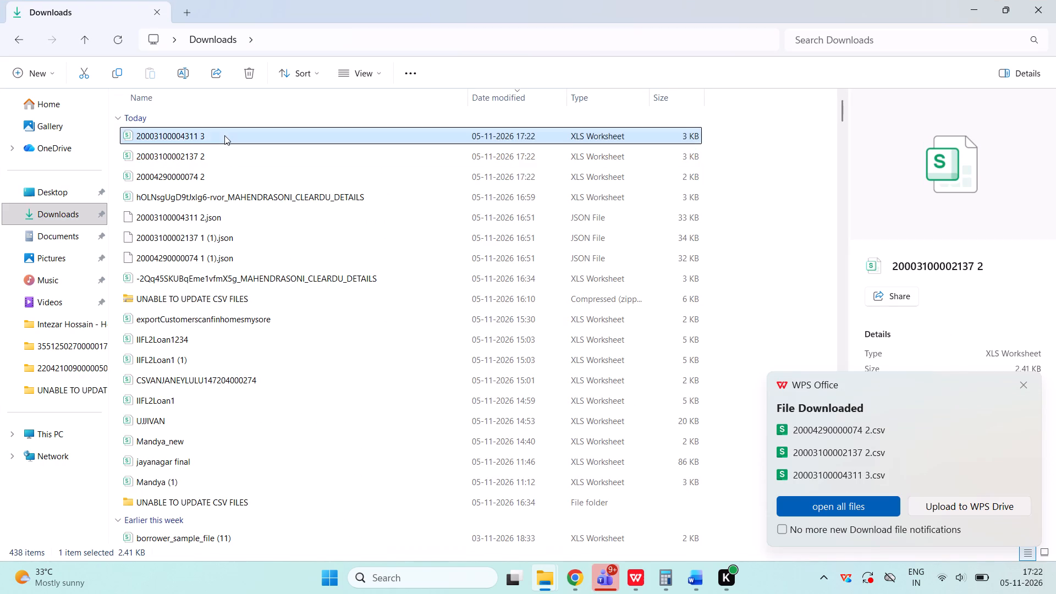
key(F2)
key(Right)
key(BackSpace)
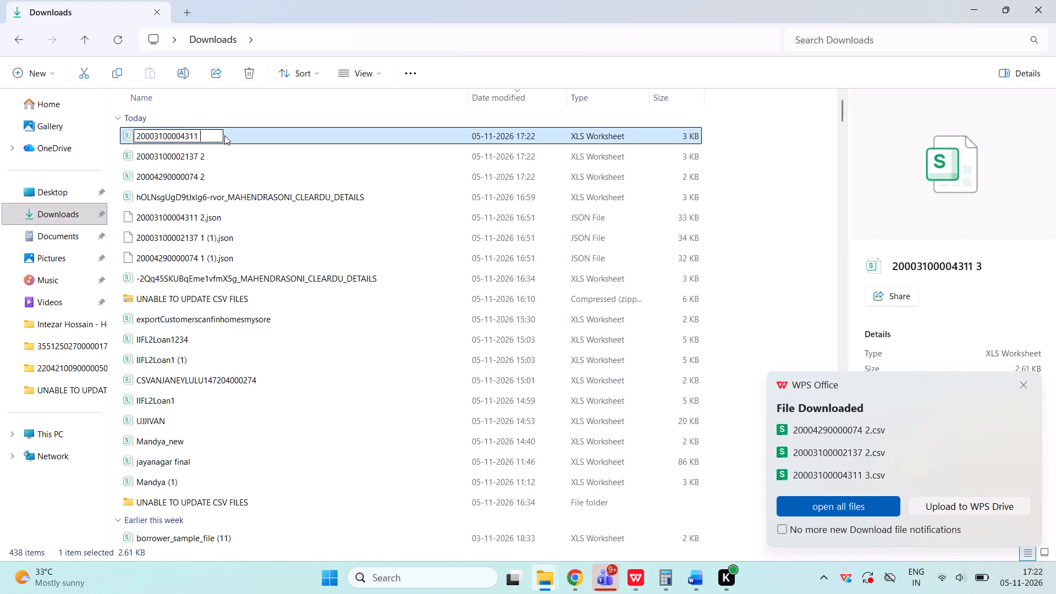
key(BackSpace)
key(Return)
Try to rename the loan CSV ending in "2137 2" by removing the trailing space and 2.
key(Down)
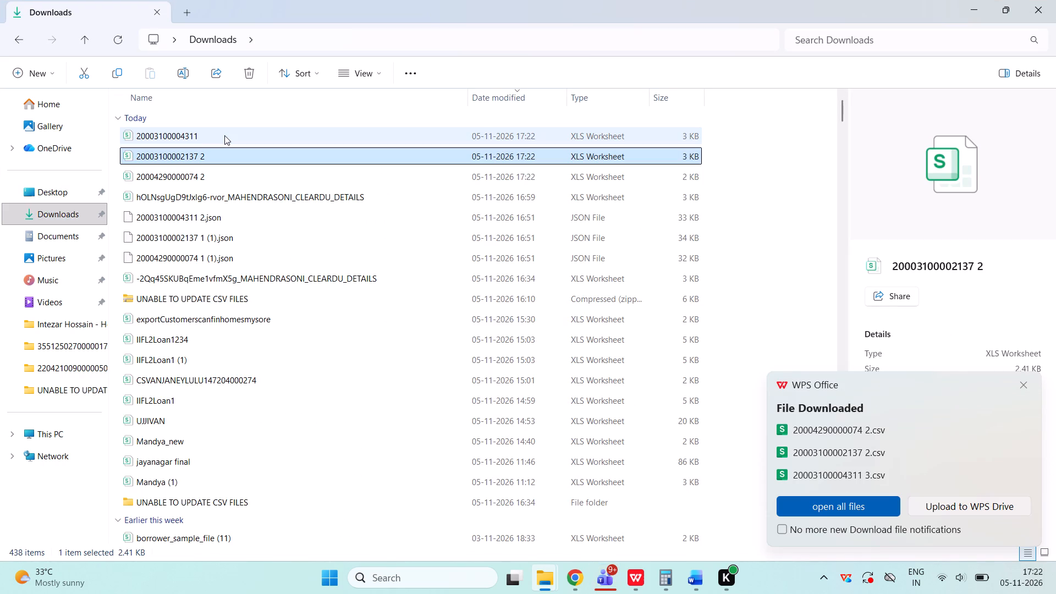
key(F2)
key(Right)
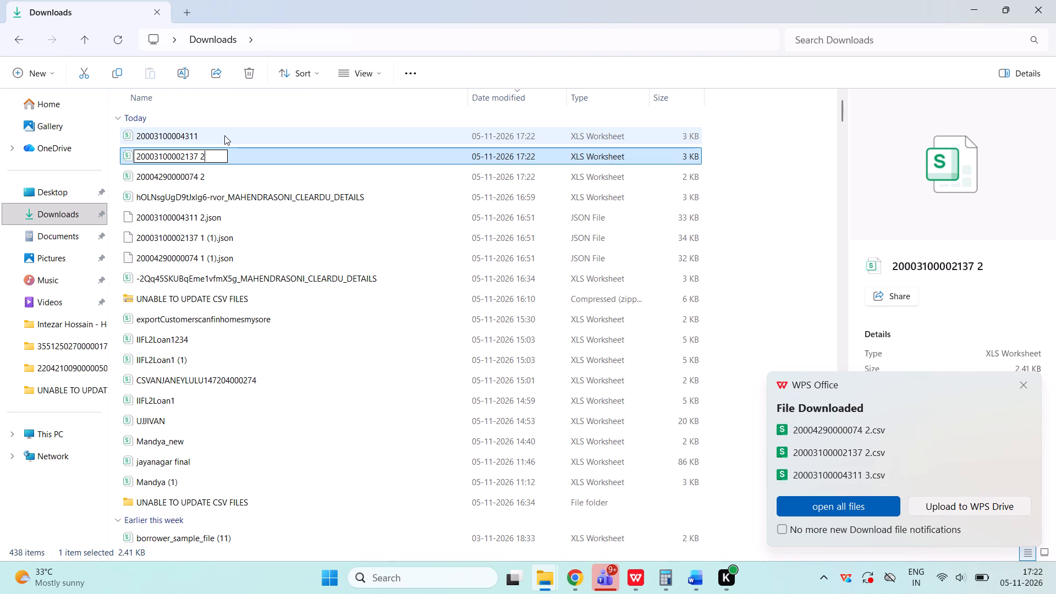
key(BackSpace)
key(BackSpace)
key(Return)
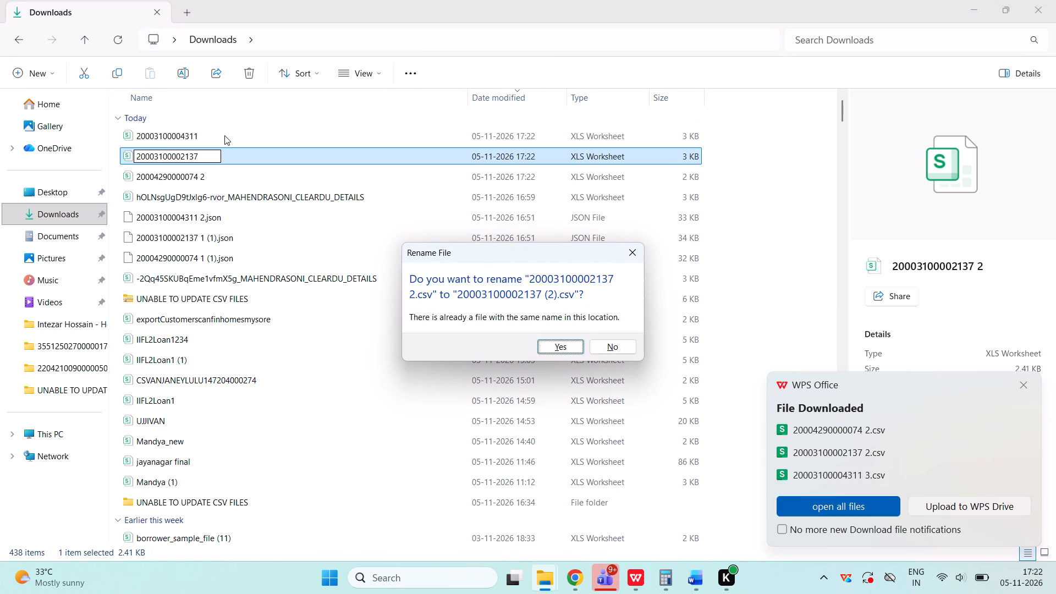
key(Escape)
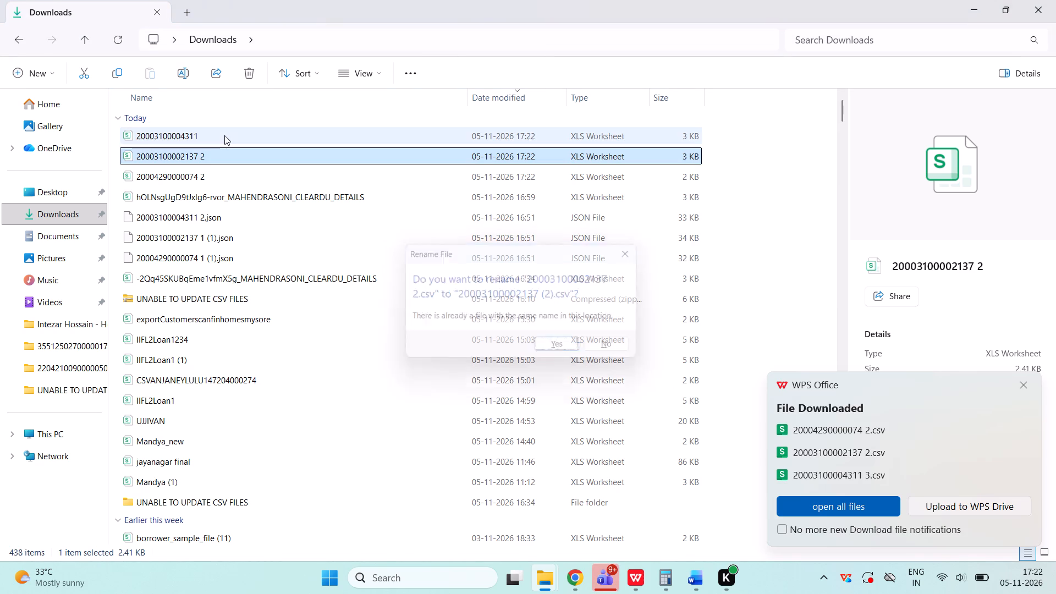
Rename the loan CSV ending in "2137 2", replacing the trailing space and 2 with _1.
key(F2)
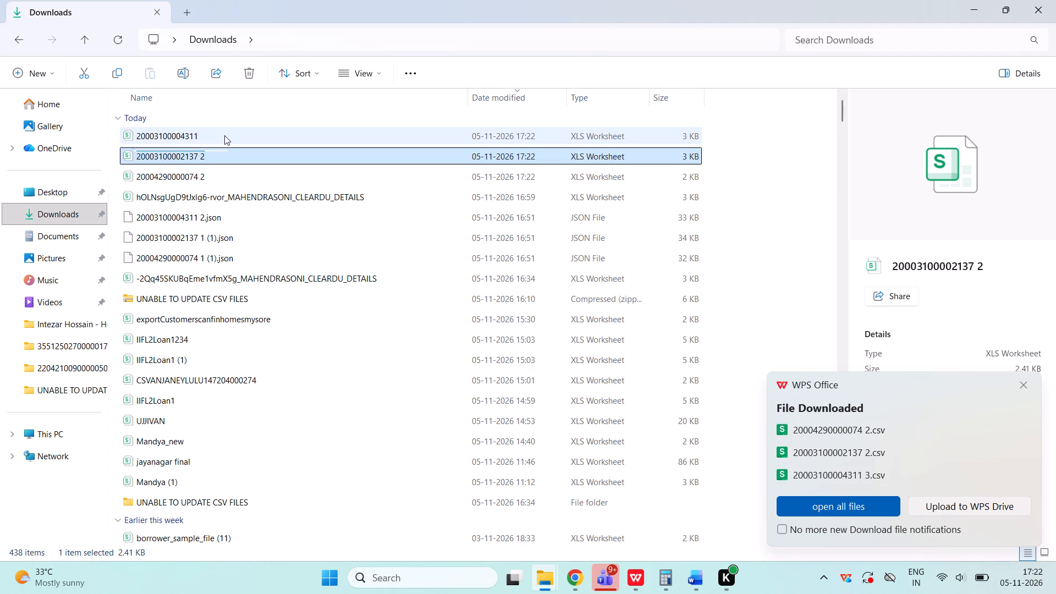
key(Right)
key(BackSpace)
key(BackSpace)
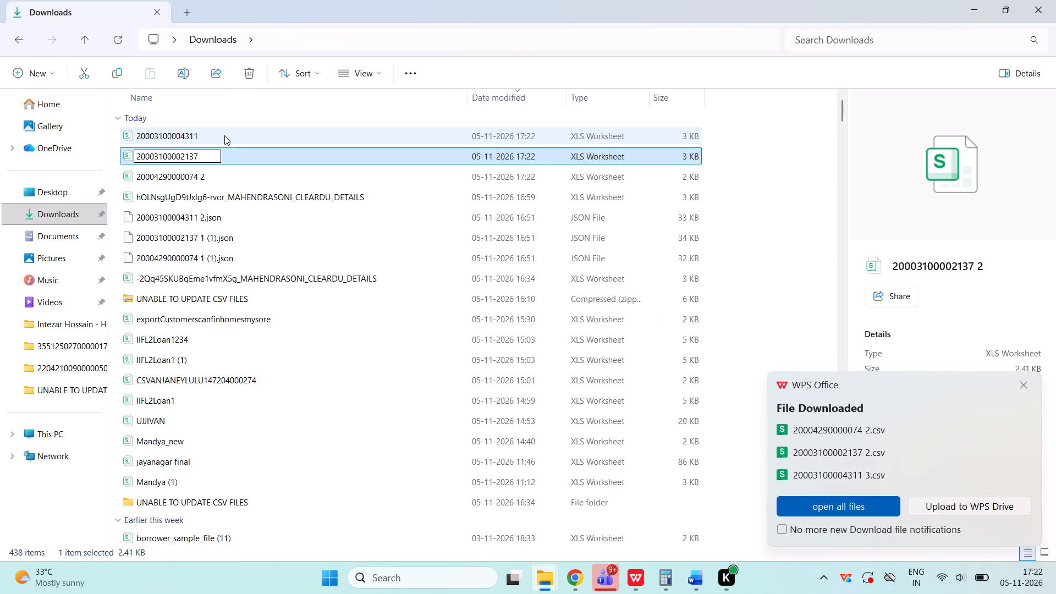
text(_1)
key(Return)
Rename the loan CSV ending in "0074 2", replacing the trailing space and 2 with _1.
key(Down)
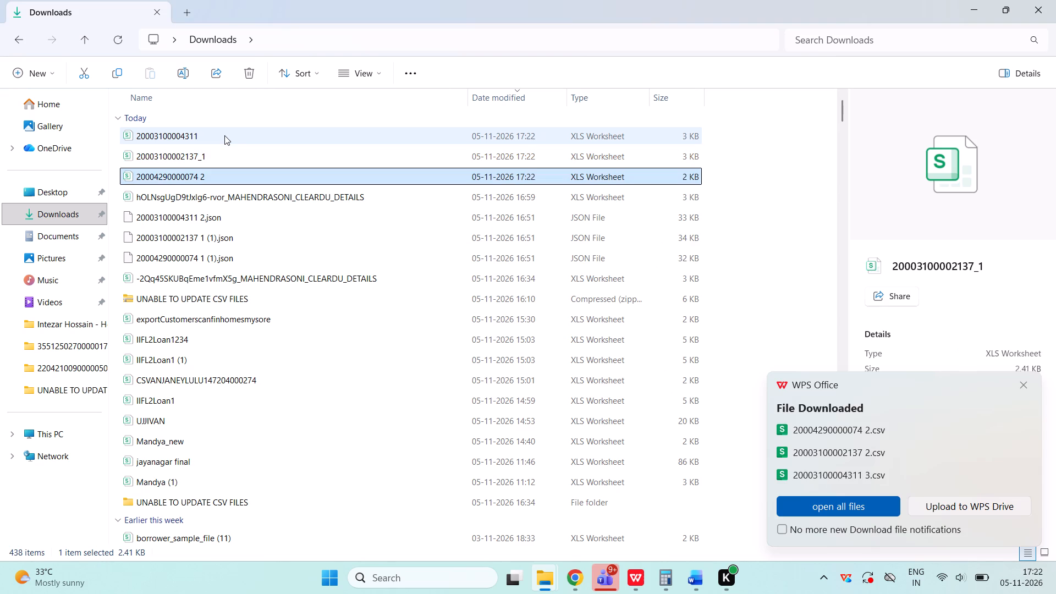
key(F2)
key(Right)
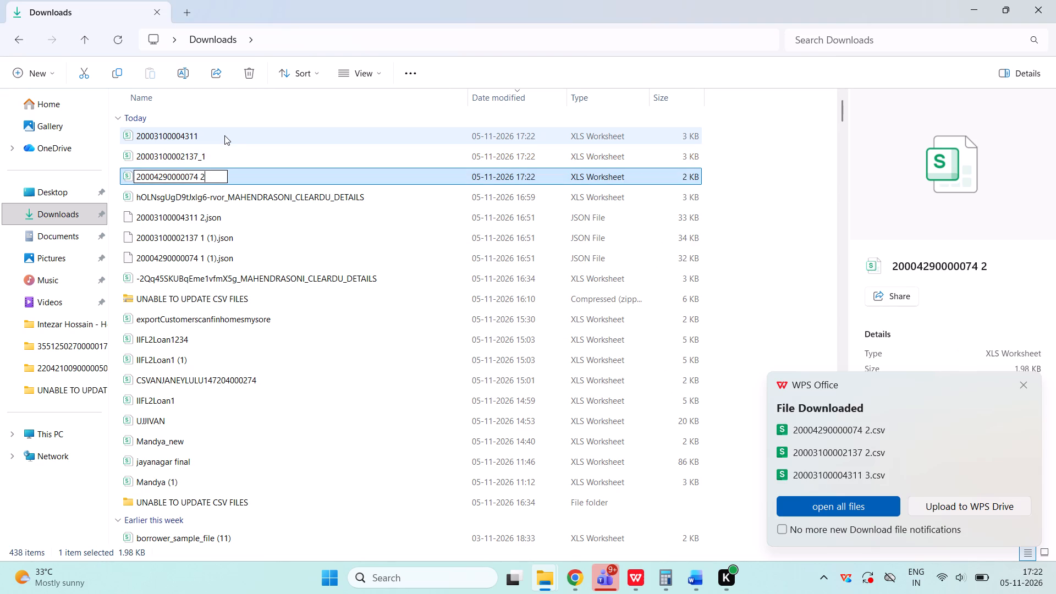
key(BackSpace)
key(BackSpace)
text(_1)
key(Return)
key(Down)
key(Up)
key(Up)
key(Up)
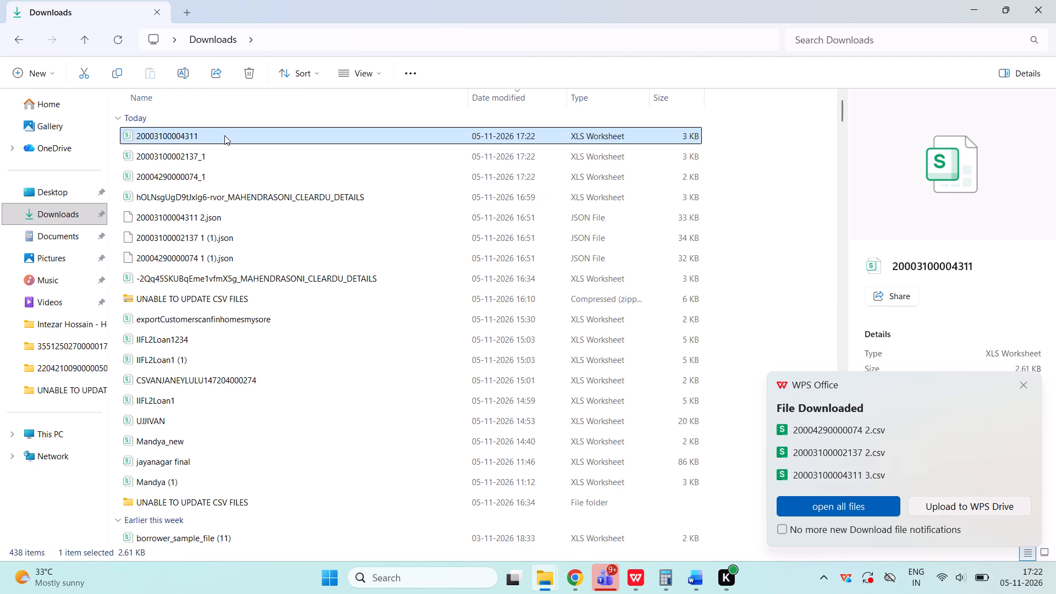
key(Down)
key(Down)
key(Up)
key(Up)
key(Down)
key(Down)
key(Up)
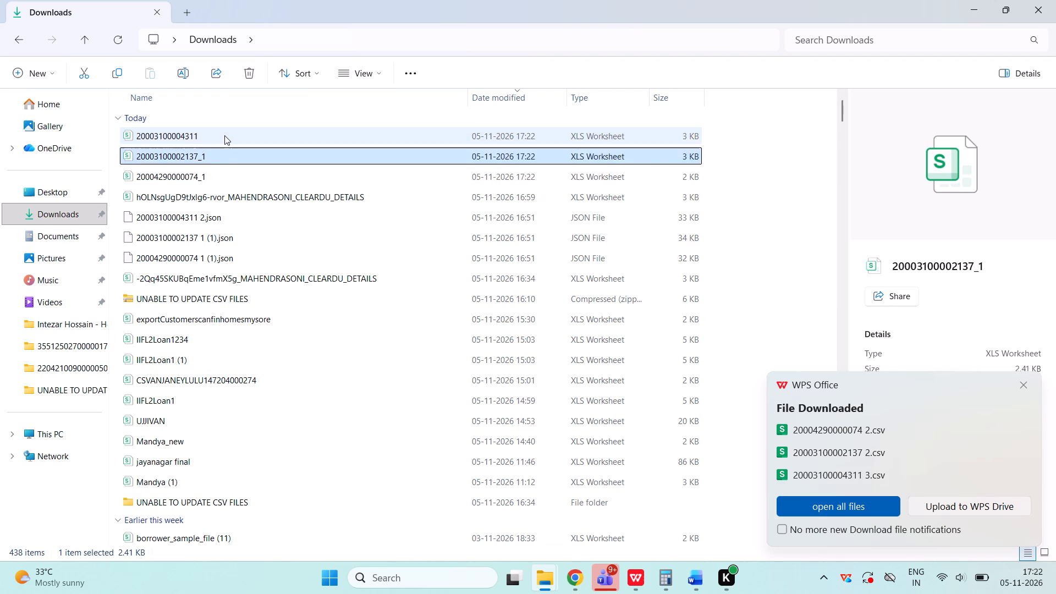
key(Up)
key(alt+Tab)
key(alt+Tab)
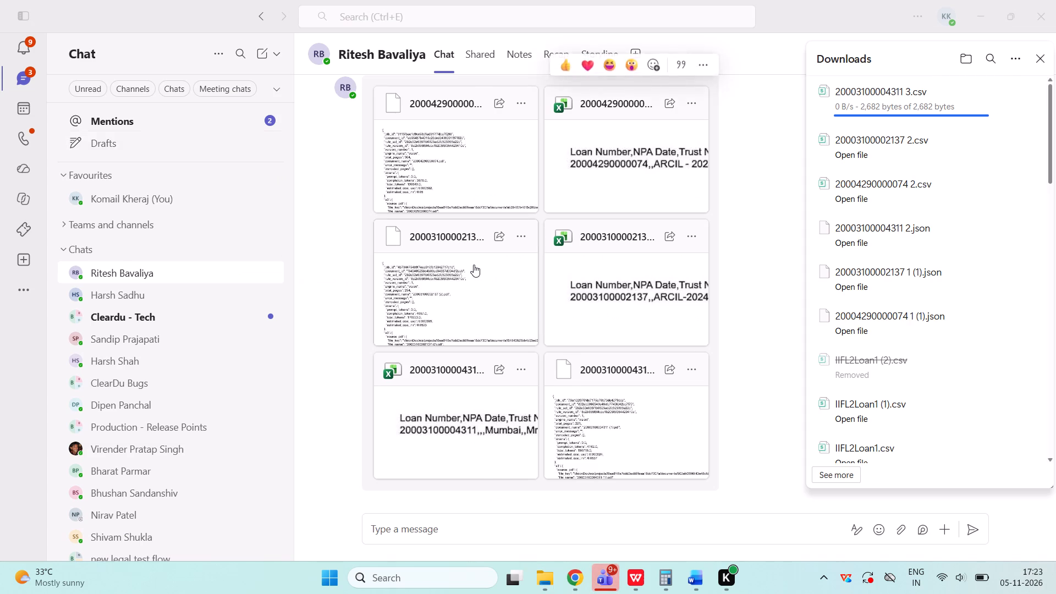
Switch to the ARCIL Files - Borrowers page in Chrome.
click(580, 574)
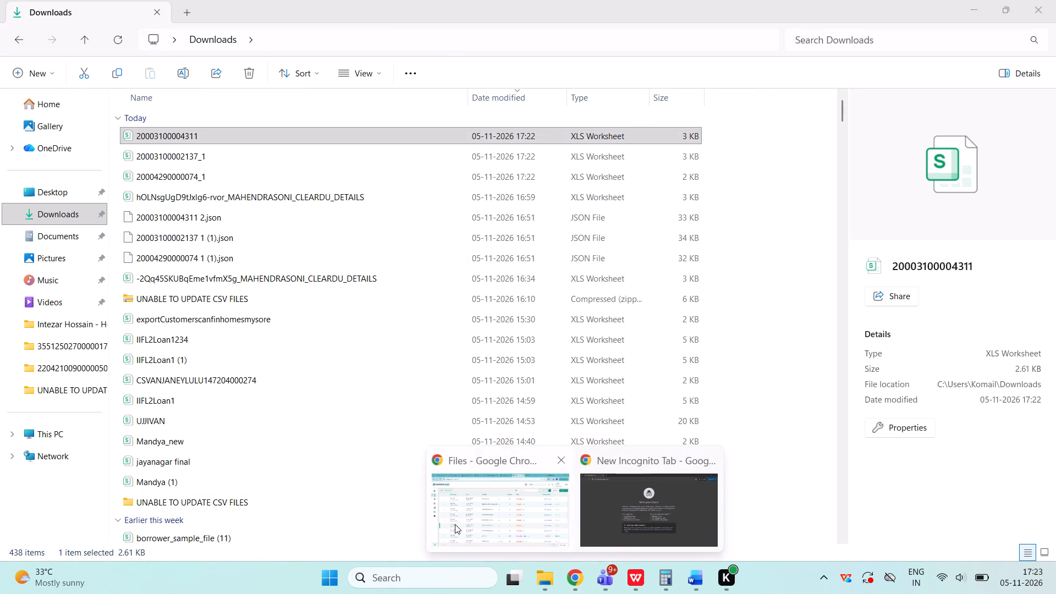
click(455, 522)
scroll(529, 295, up, 1)
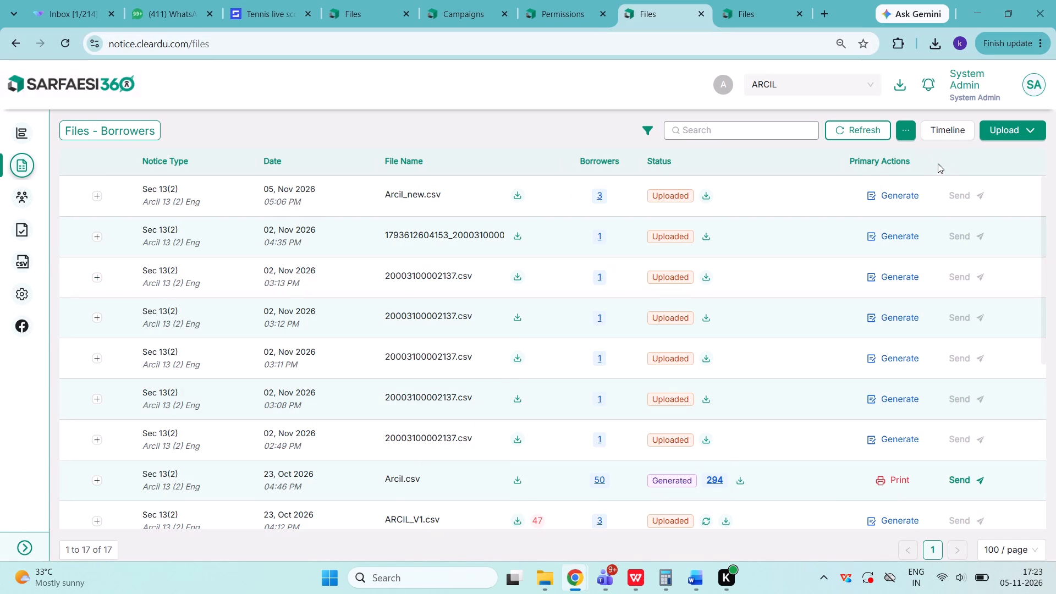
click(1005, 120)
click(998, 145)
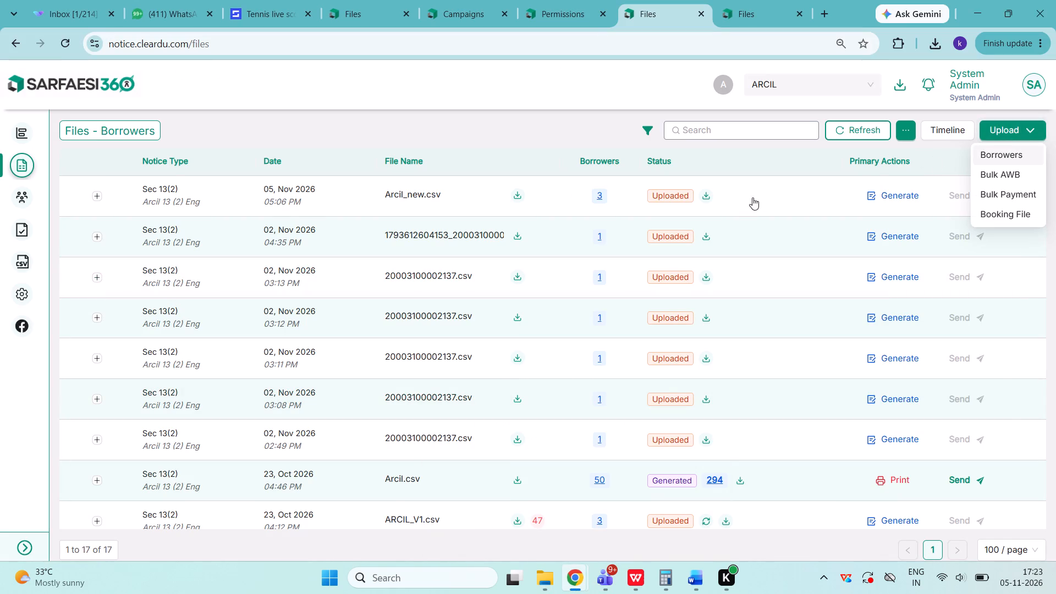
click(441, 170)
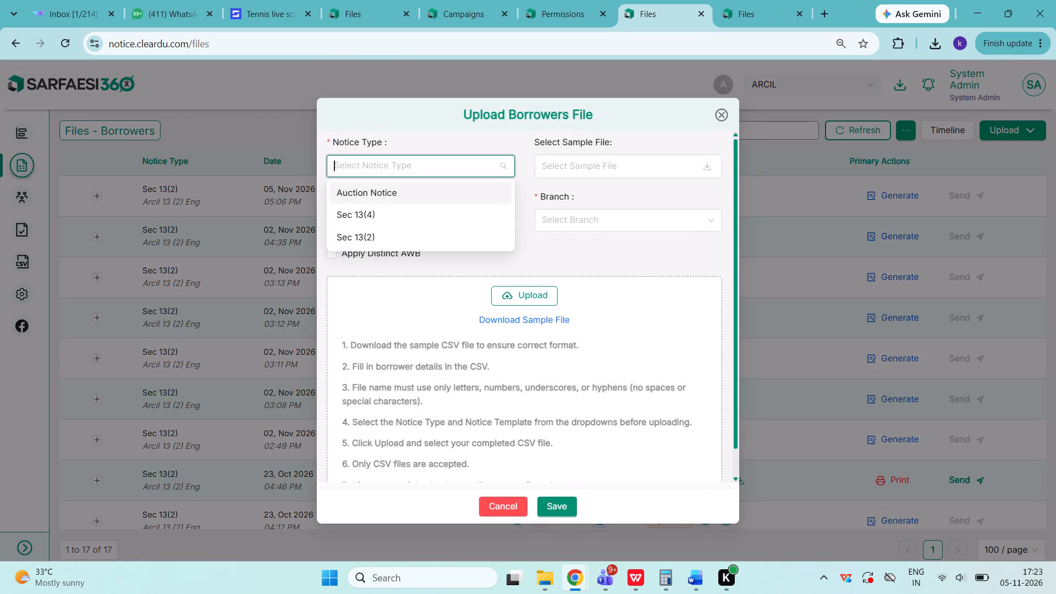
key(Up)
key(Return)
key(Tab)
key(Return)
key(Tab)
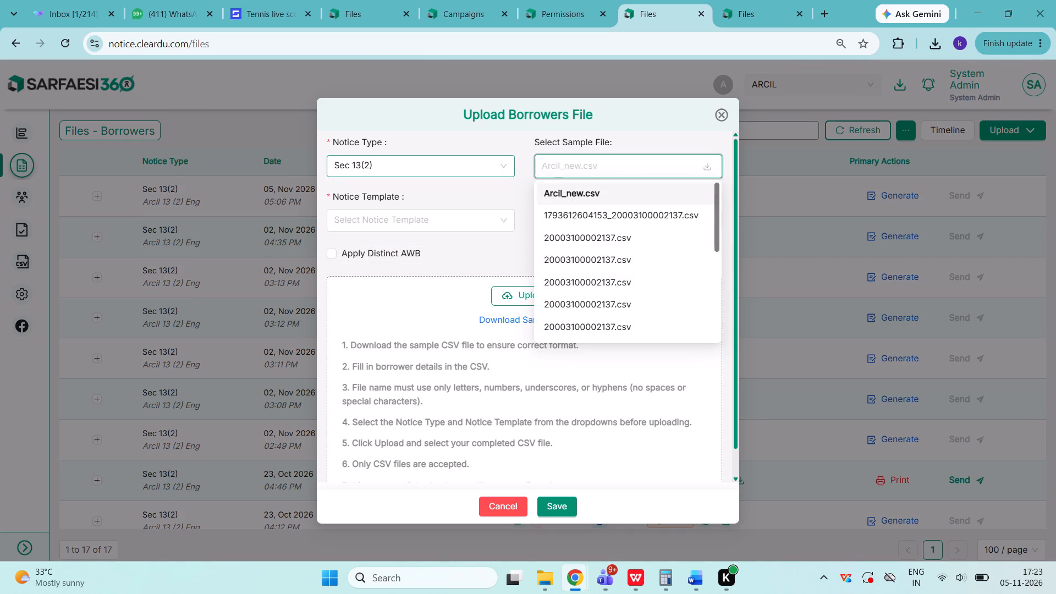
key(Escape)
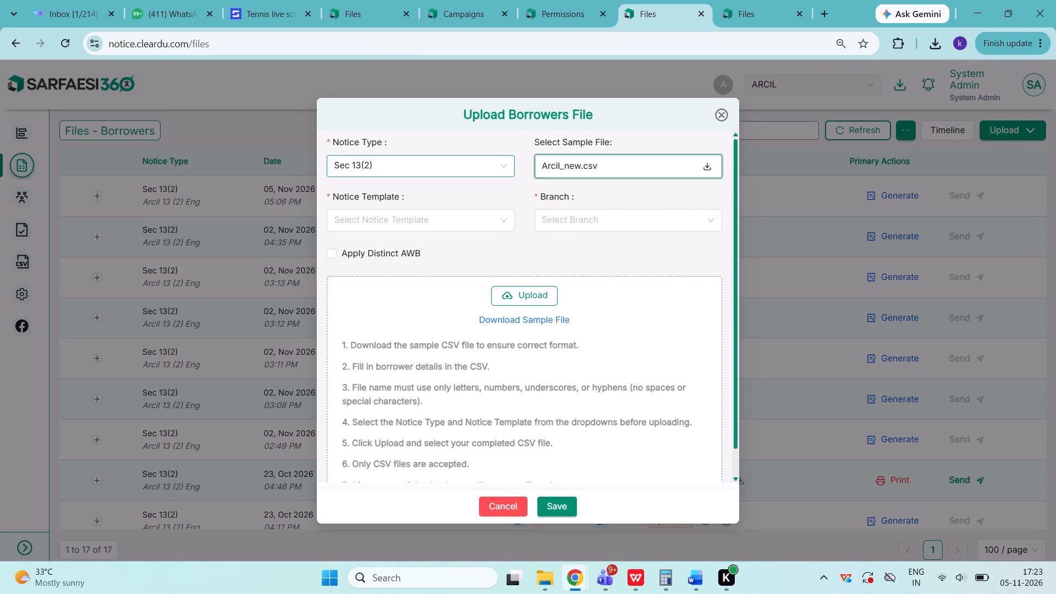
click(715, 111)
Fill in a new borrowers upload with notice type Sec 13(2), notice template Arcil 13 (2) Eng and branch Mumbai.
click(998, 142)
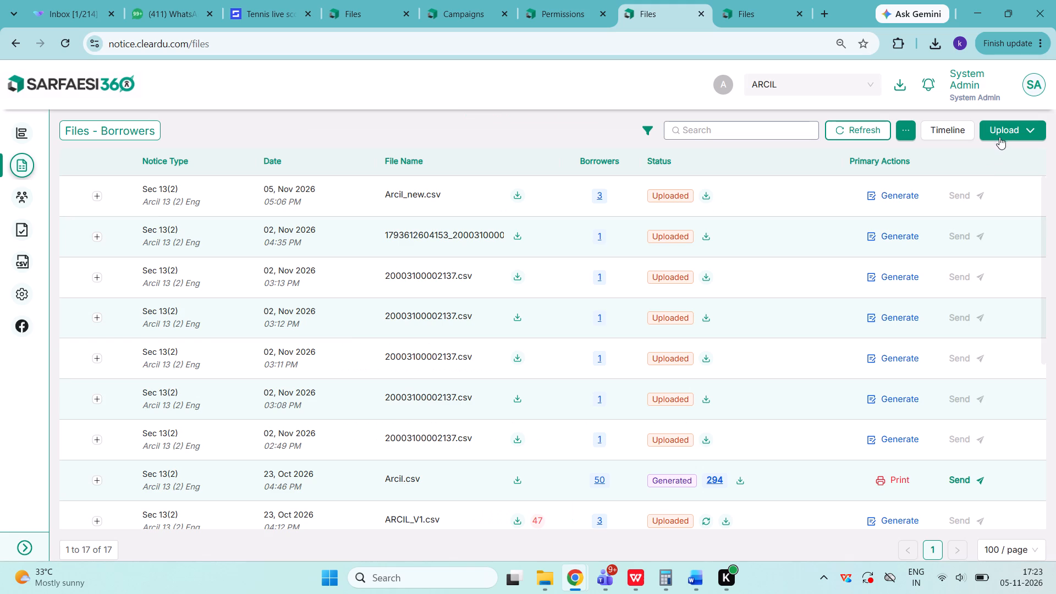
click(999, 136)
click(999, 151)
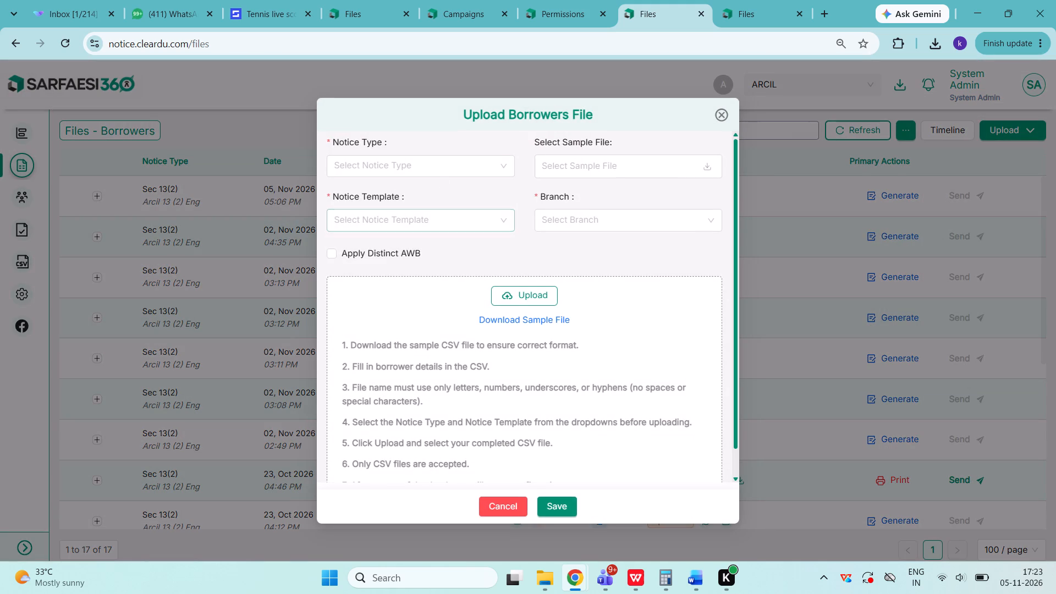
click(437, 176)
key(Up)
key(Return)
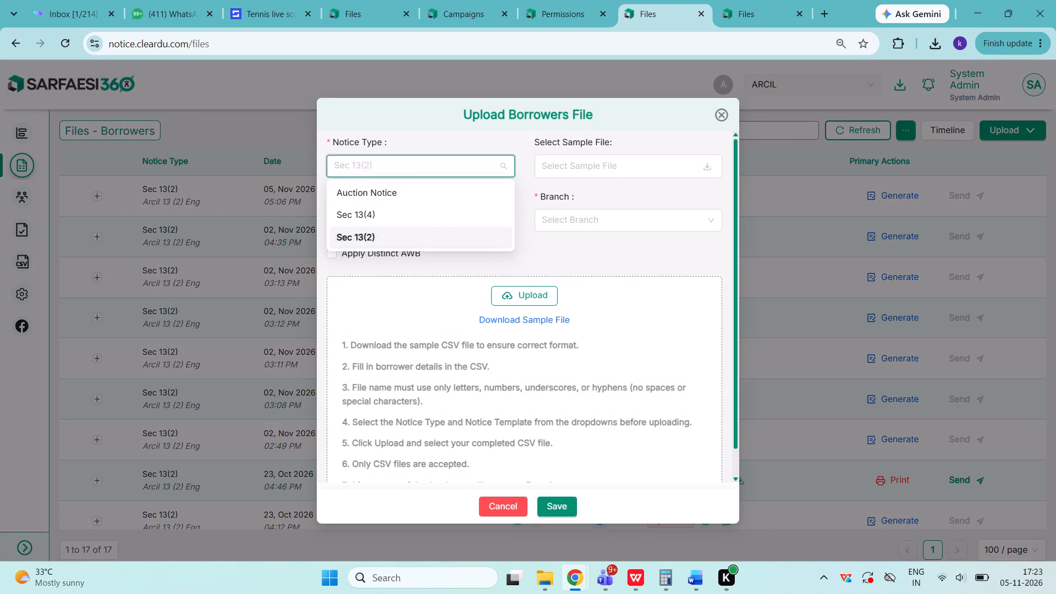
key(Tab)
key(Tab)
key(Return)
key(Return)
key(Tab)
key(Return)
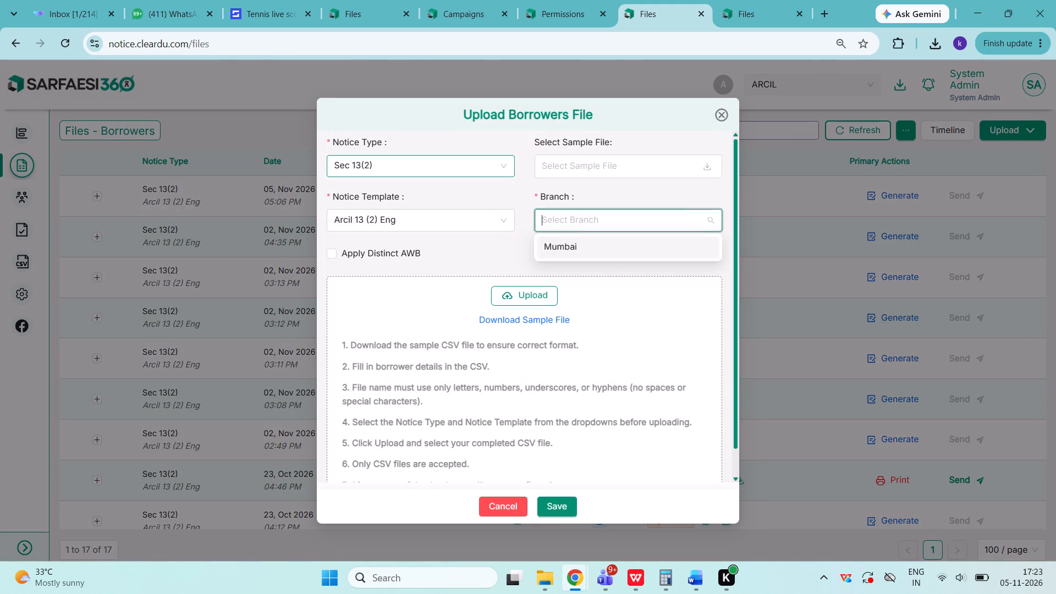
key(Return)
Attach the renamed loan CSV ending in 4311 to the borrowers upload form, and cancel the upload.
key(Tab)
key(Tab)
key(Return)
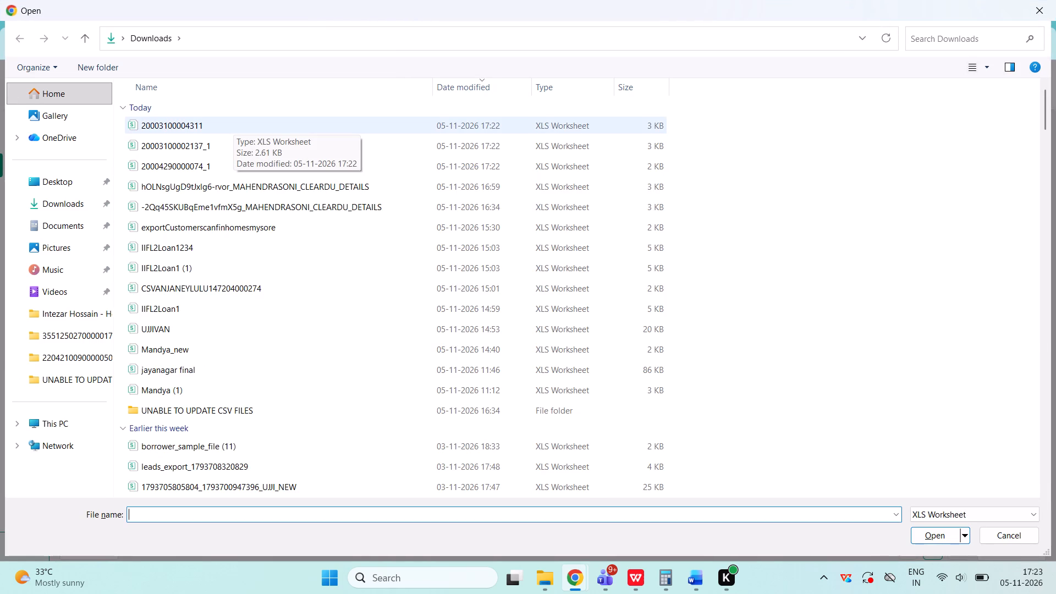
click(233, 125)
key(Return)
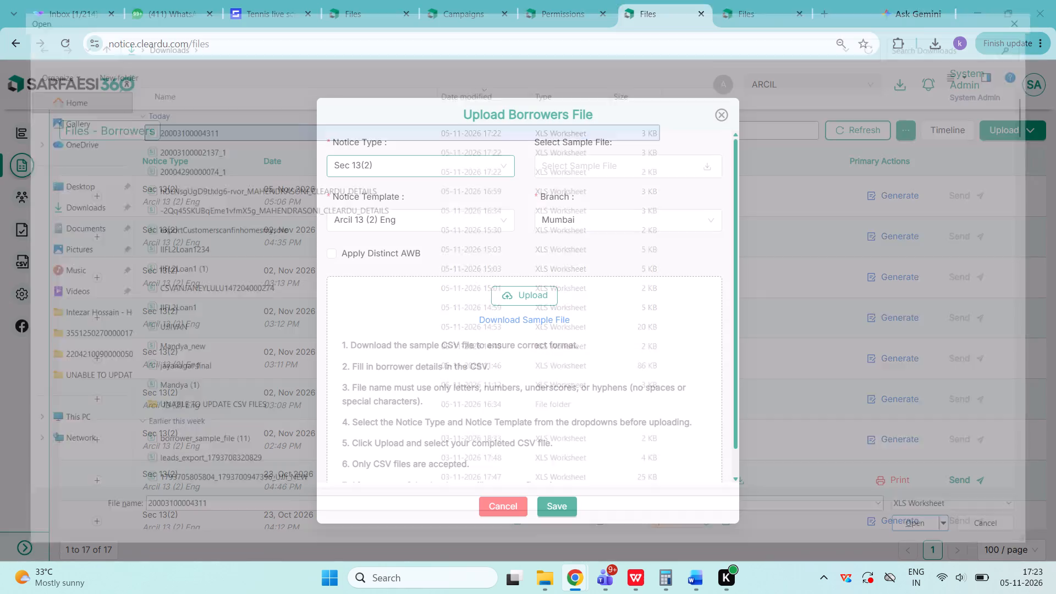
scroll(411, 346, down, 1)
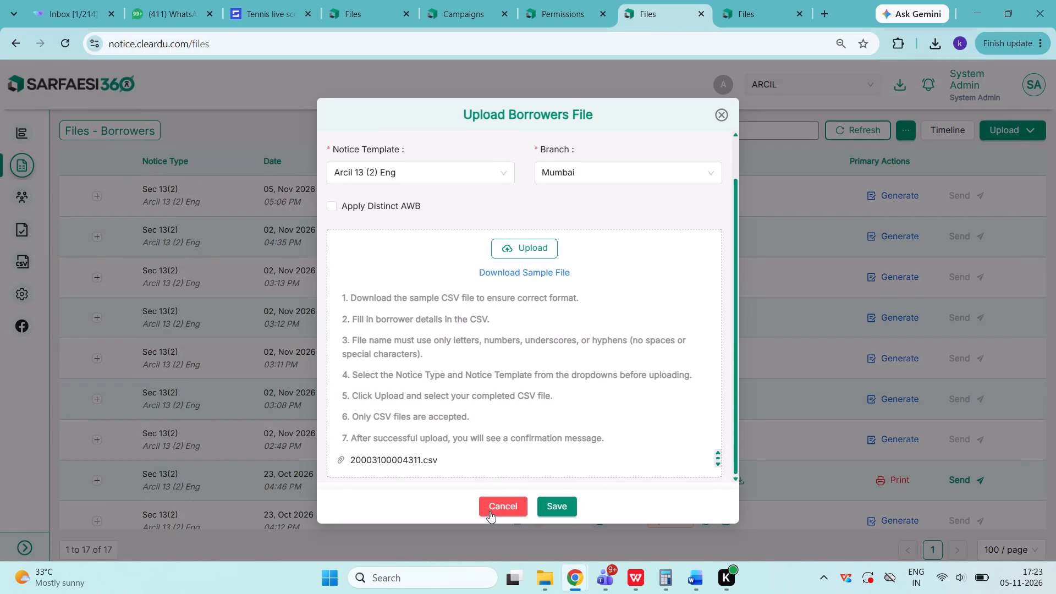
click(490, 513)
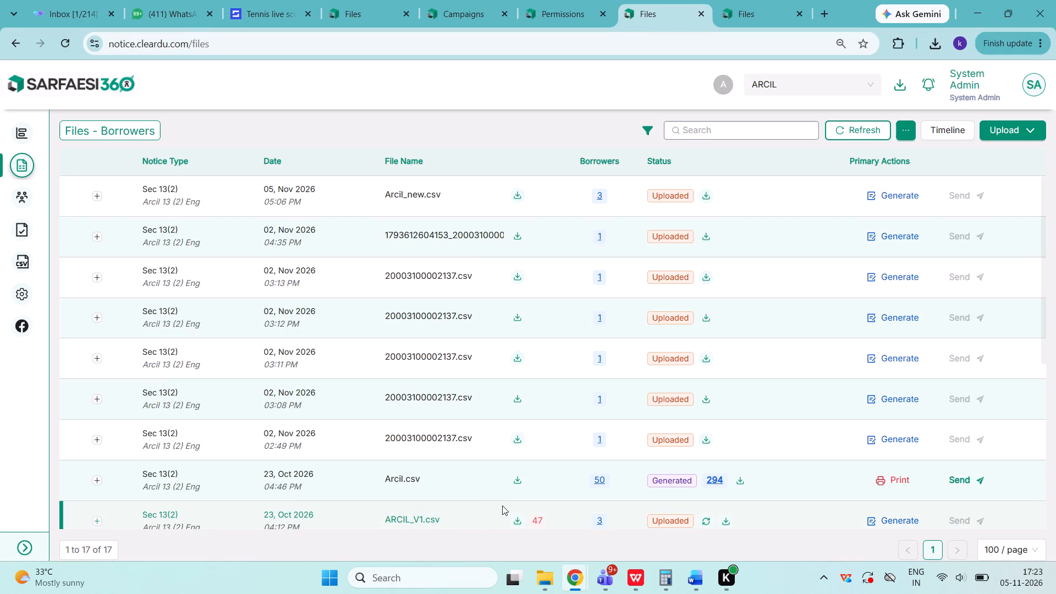
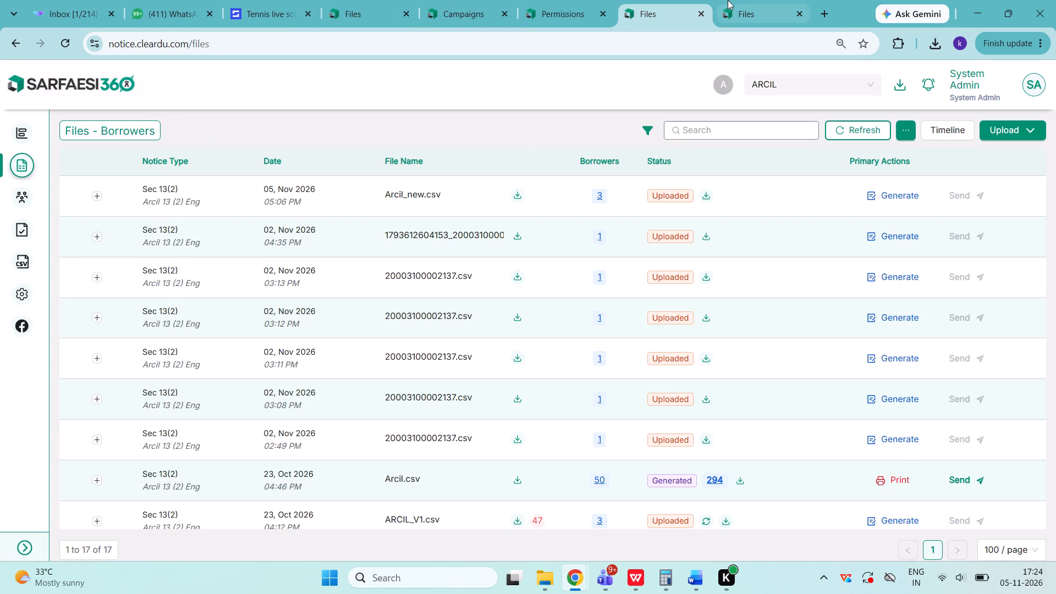
Switch to the Downloads folder and open the renamed loan CSV ending in 4311 in WPS Office.
click(728, 0)
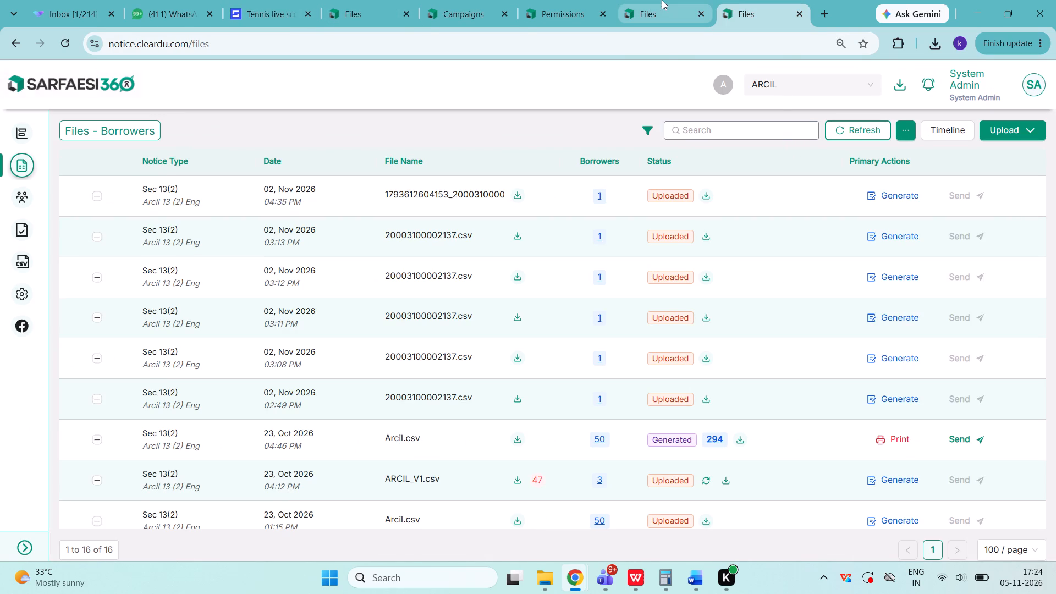
key(alt+Tab)
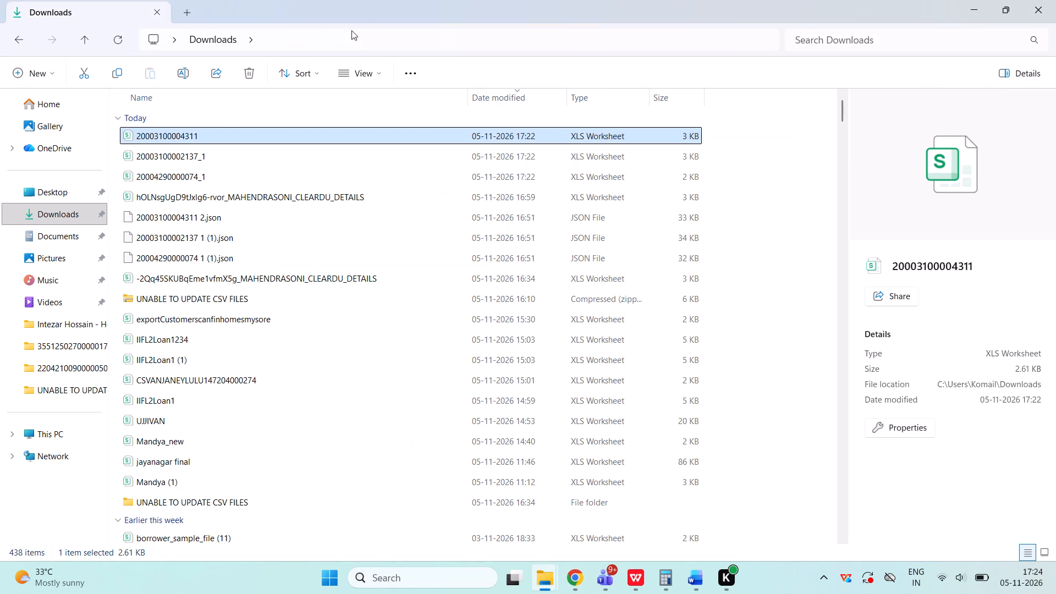
double_click(219, 139)
Examine the borrower and co-borrower names and addresses across the CSV's loan row, and return to the Downloads folder.
key(Down)
key(Right)
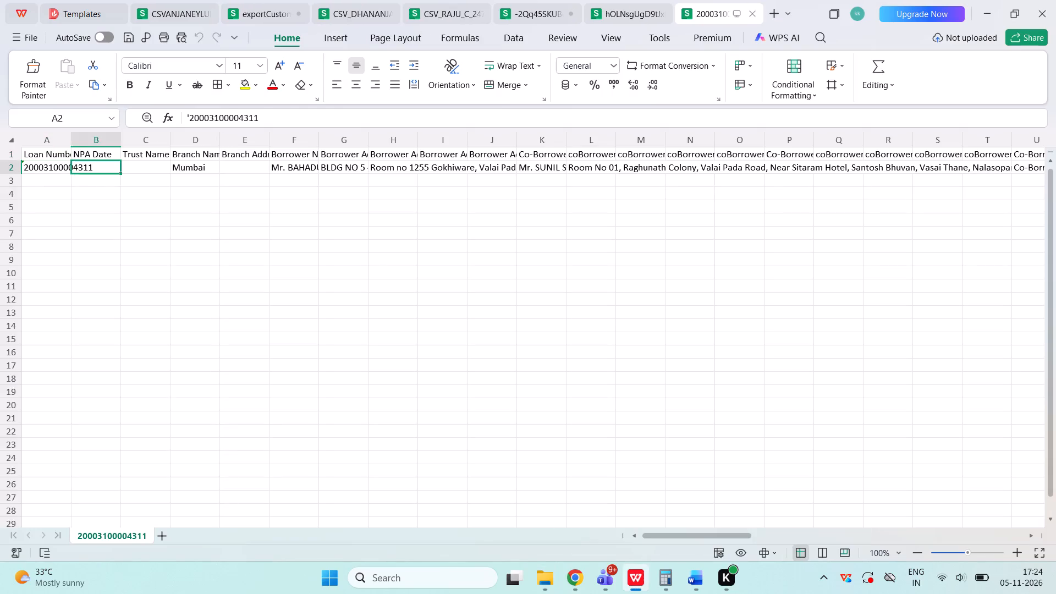
key(Right)
key(Right)
key(Right)
key(Right)
key(Right)
key(Right)
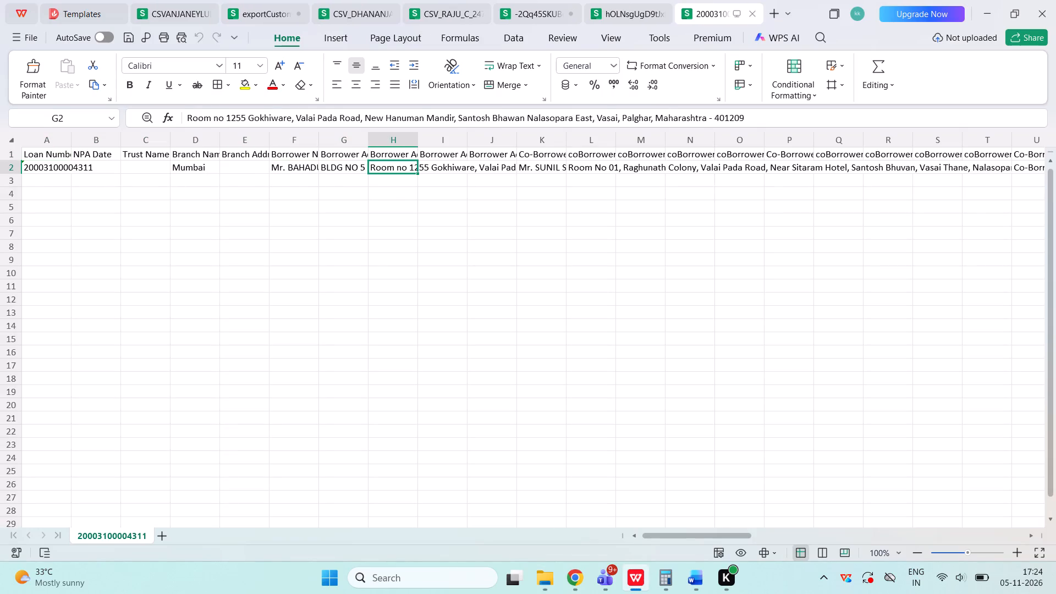
key(Left)
key(Right)
key(Right)
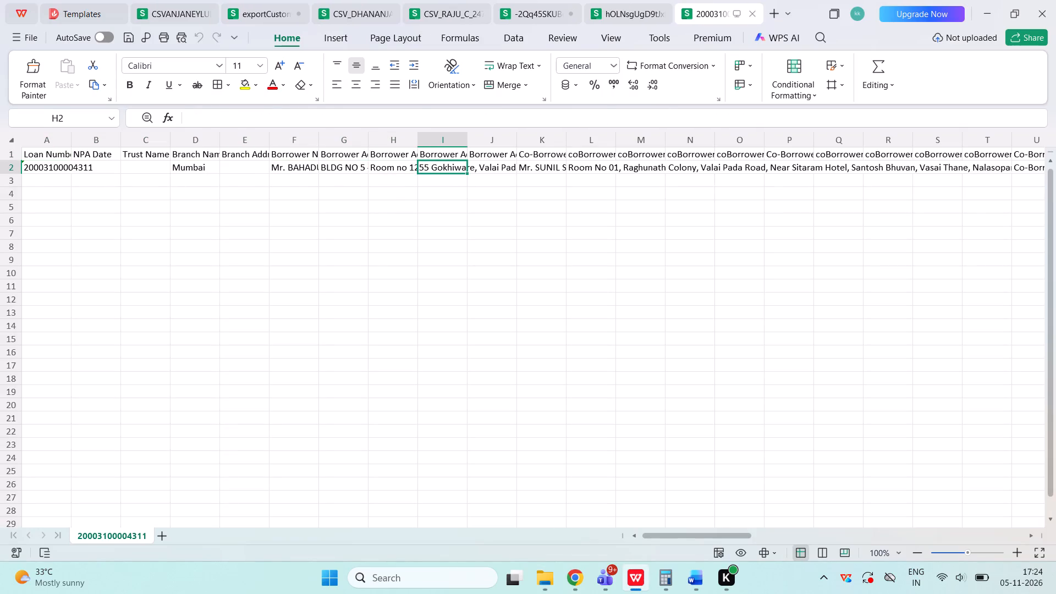
key(Left)
key(Right)
key(Right)
key(Right)
key(Right)
key(Right)
key(Right)
key(Left)
key(Left)
key(Left)
key(Left)
key(Left)
key(Left)
key(Left)
key(Left)
key(Left)
key(Left)
key(Left)
key(Left)
key(Left)
key(Left)
key(Left)
key(Left)
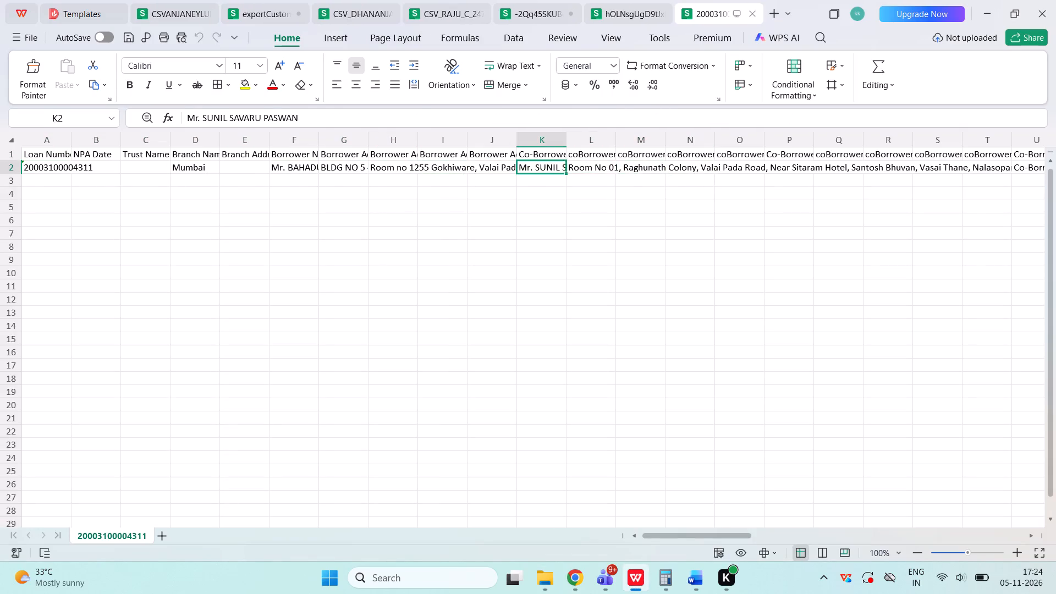
key(alt+Tab)
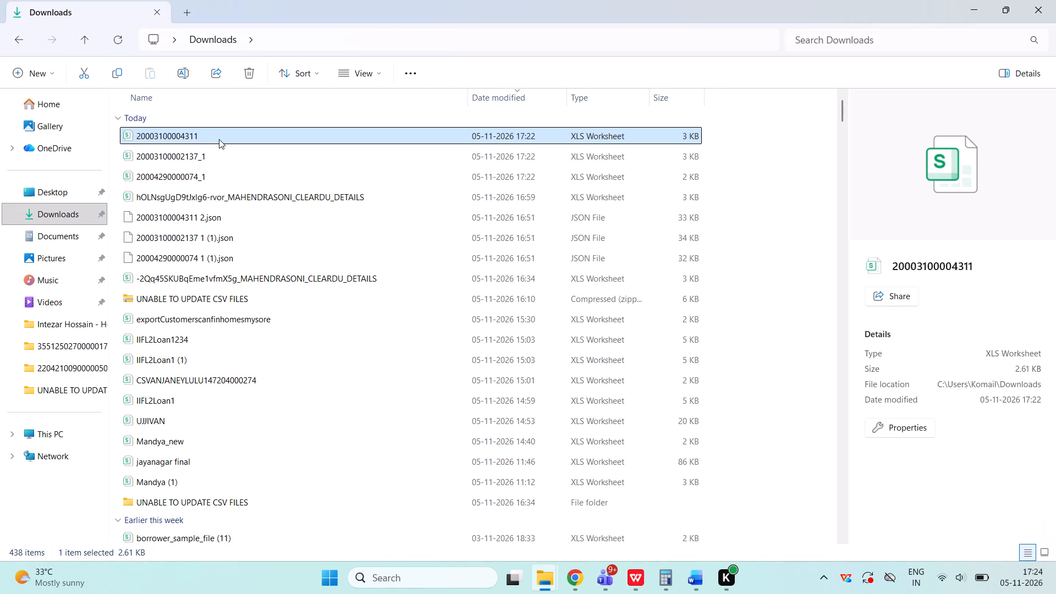
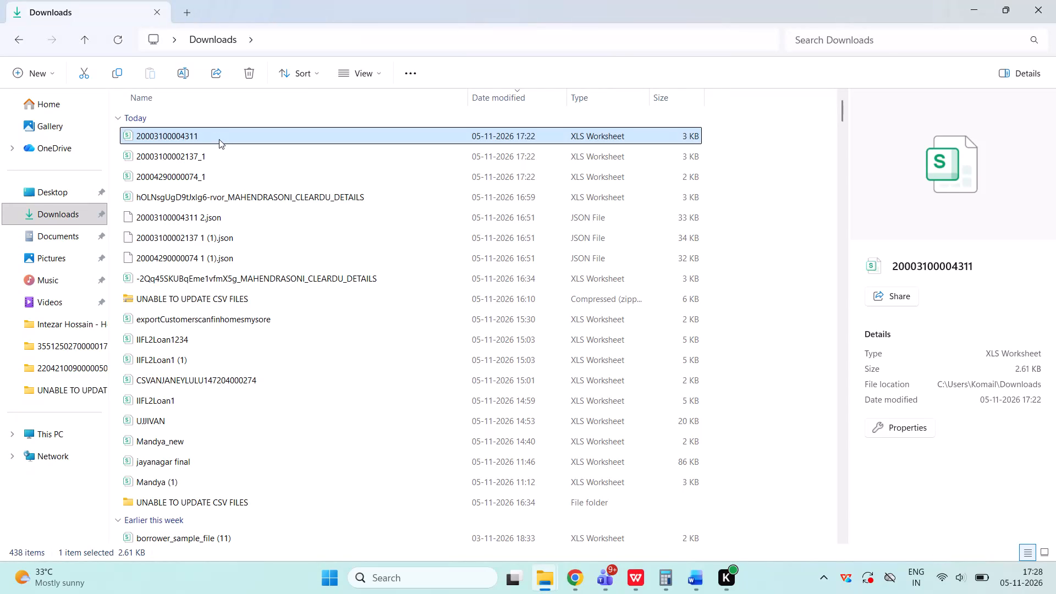
Switch to Chrome and bring up the ARCIL borrower files list in the ClearDu portal.
key(alt+Tab)
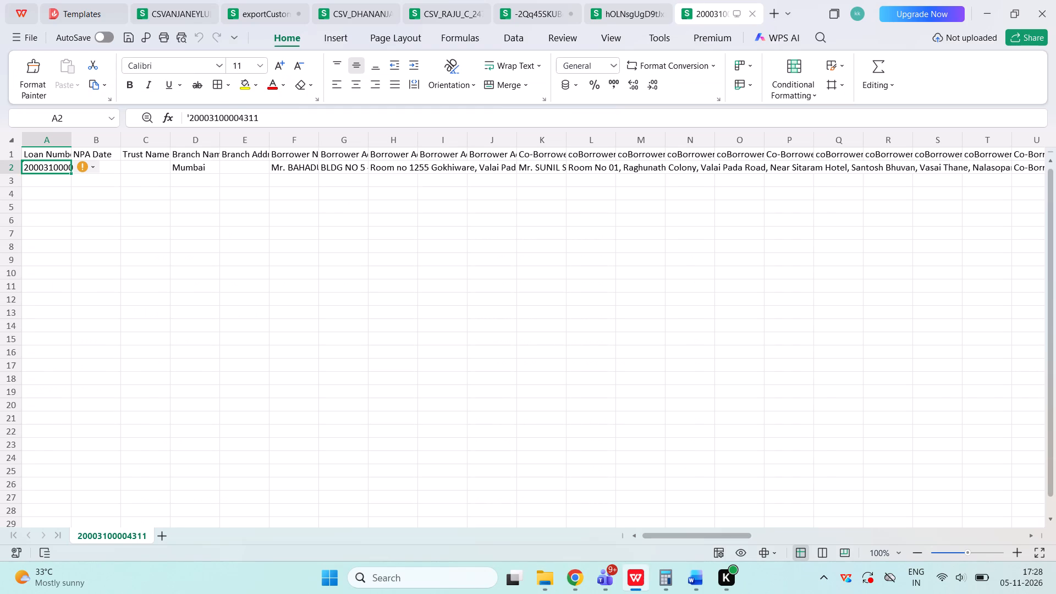
click(575, 564)
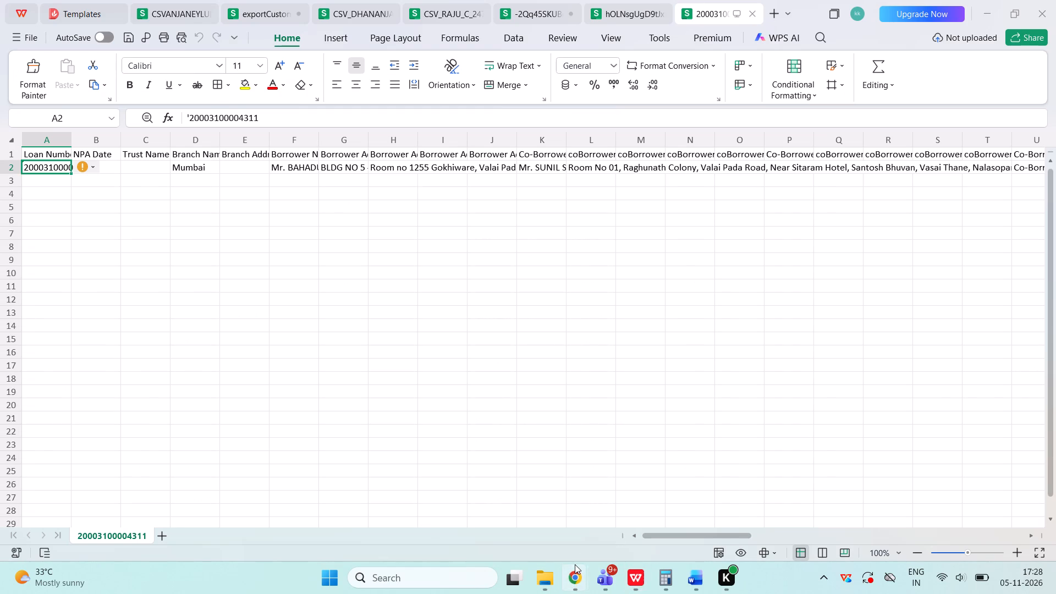
click(479, 507)
click(692, 0)
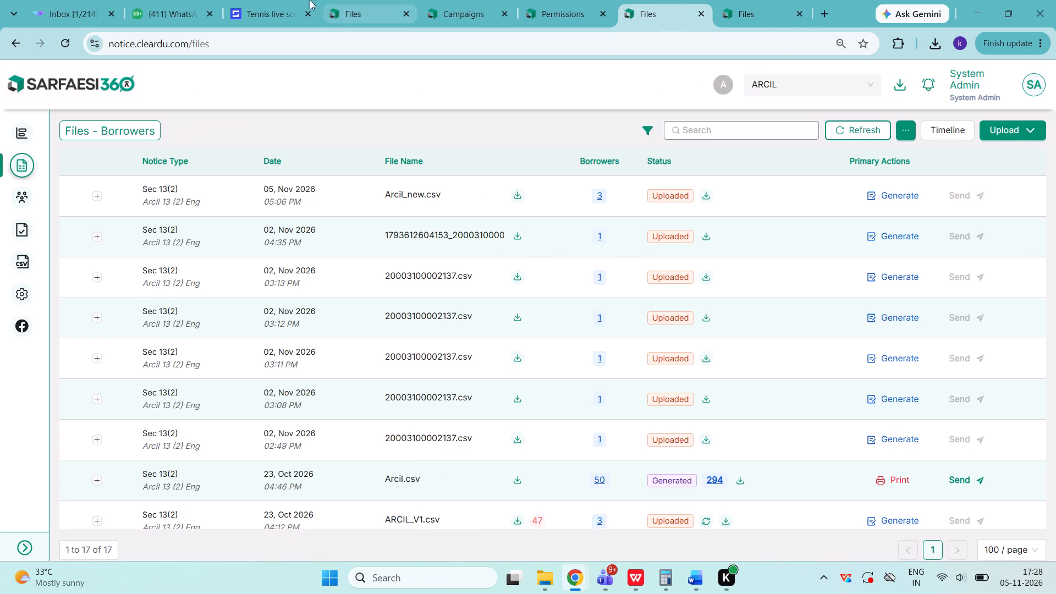
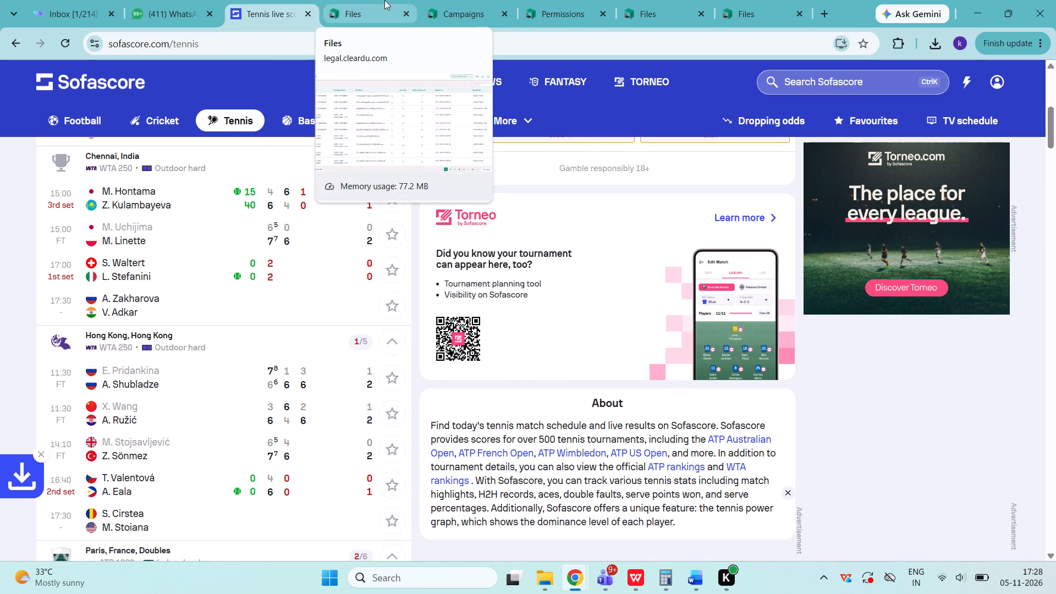
Switch to WPS Office and close it with all open spreadsheets, discarding the changes to exportCustomerscanfinhomesmysore.csv.
key(alt+Tab)
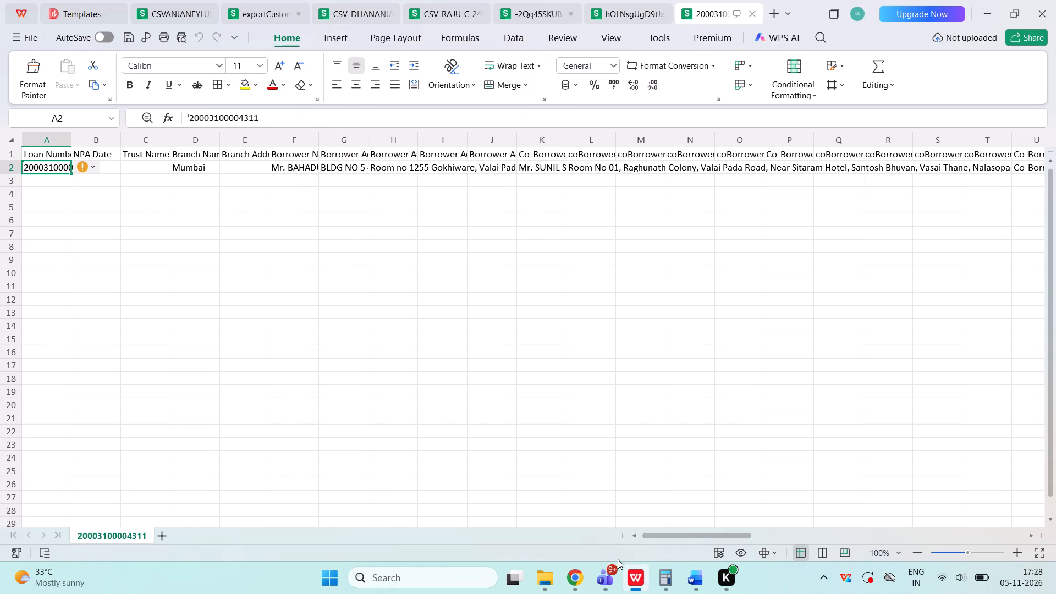
click(1055, 0)
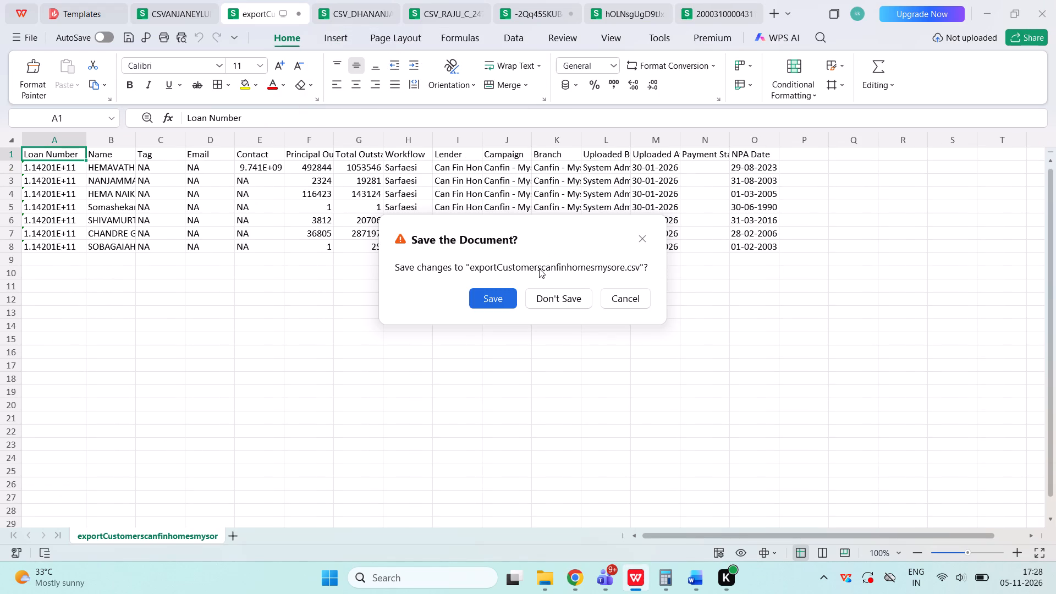
click(567, 305)
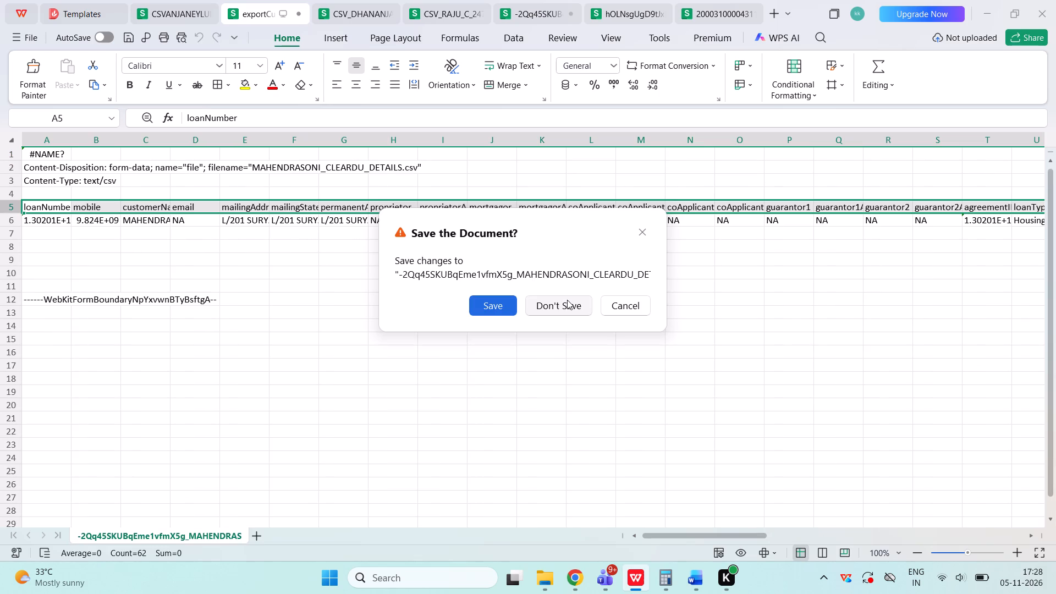
Save the changes to the edited CLEARDU_DETAILS CSV and finish closing WPS Office.
click(510, 309)
click(657, 302)
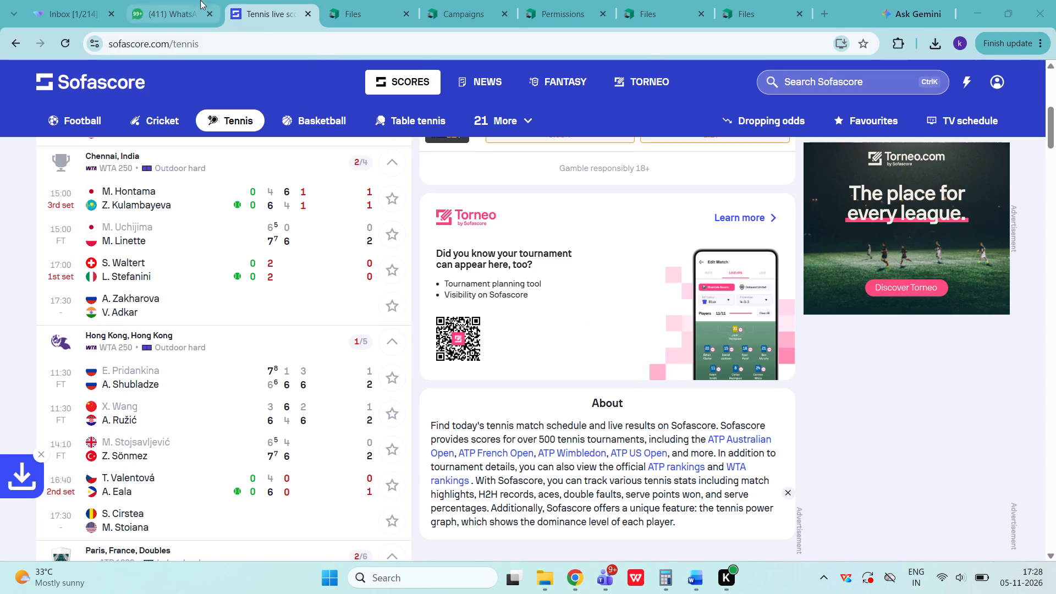
Bring up the Can Fin Homes Ltd files list in the ClearDu legal portal in Chrome.
click(435, 0)
click(365, 0)
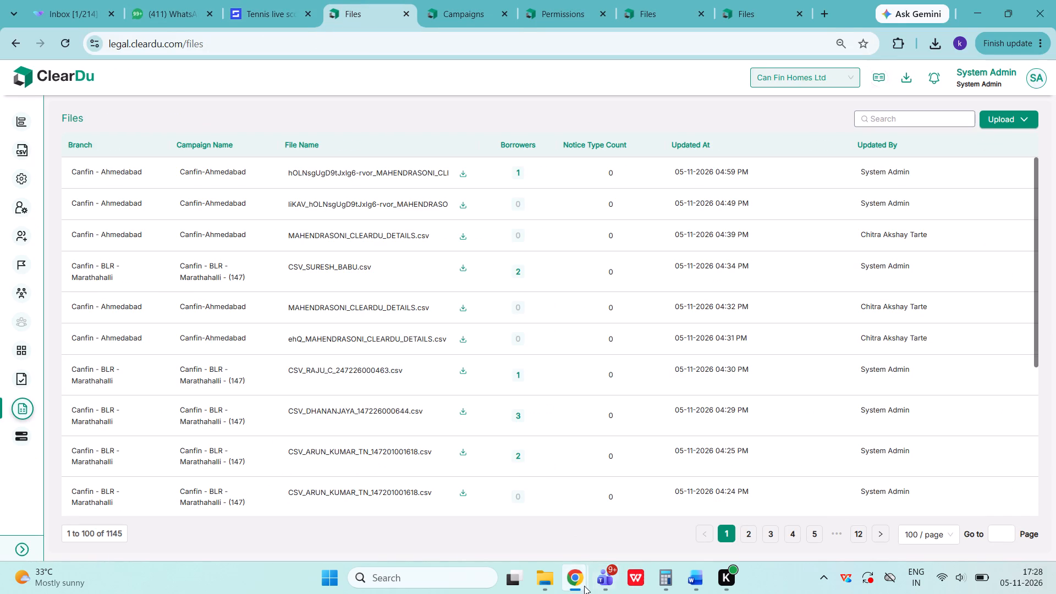
click(583, 585)
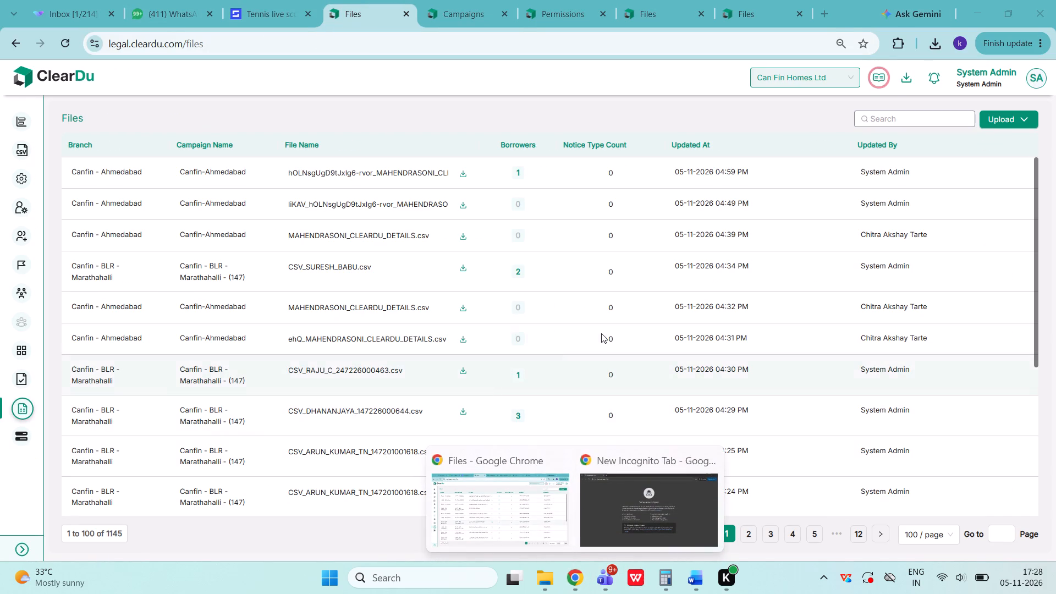
click(602, 332)
scroll(605, 371, up, 1)
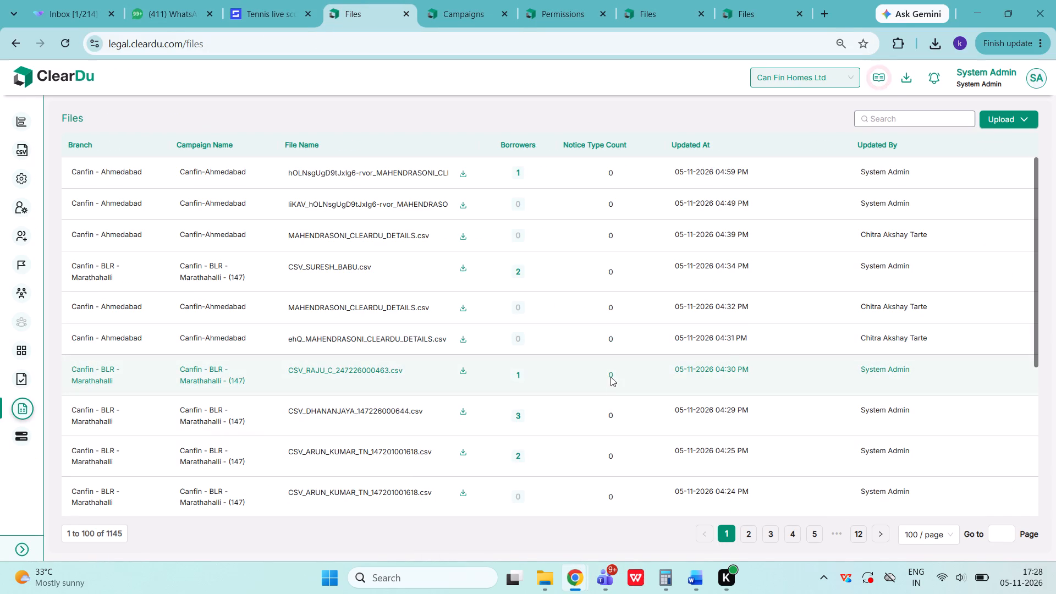
Go to the ARCIL borrower files in the SARFAESI360 notice portal and open the organisation's WhatsApp Templates setup.
click(711, 0)
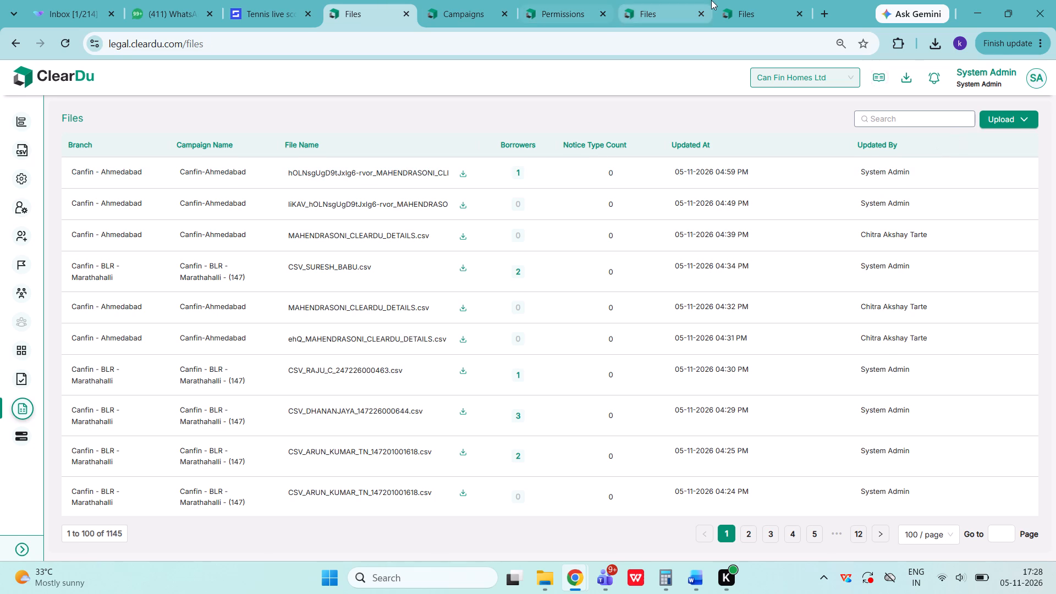
click(9, 291)
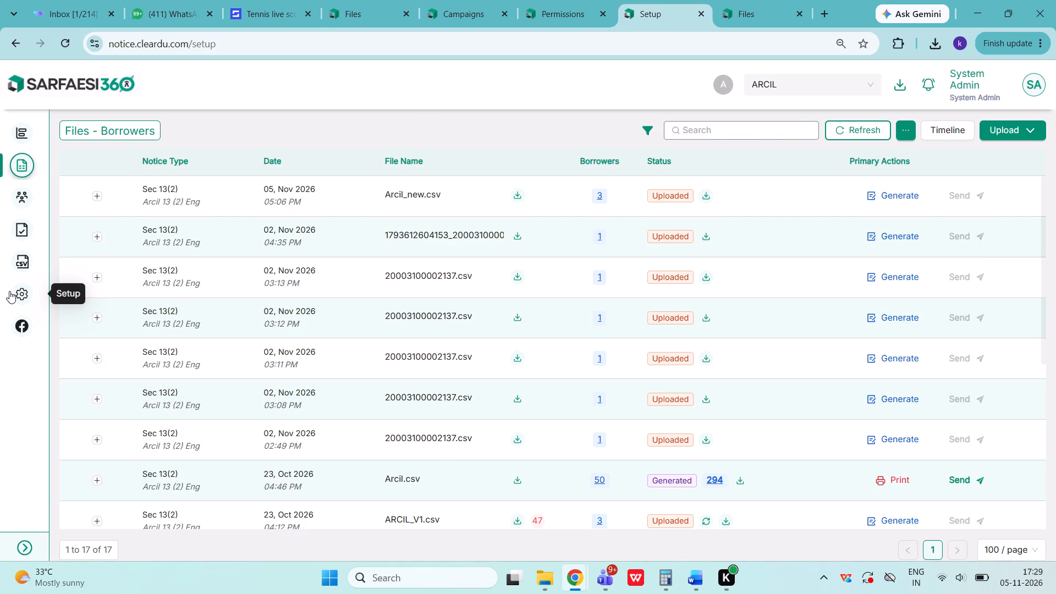
click(512, 127)
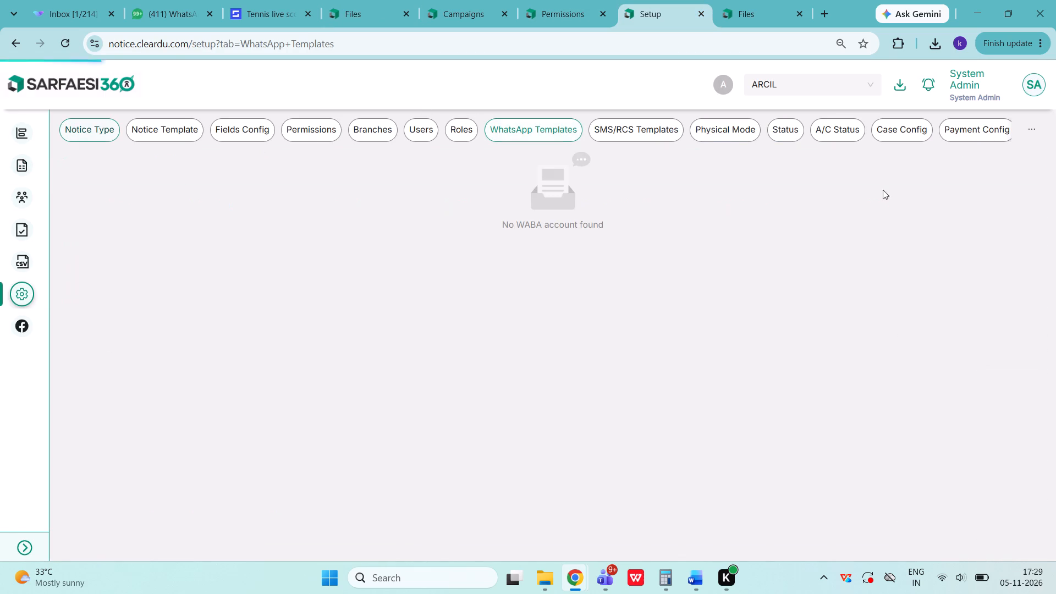
Switch the SARFAESI360 notice portal's organisation to Cleardu.
click(797, 85)
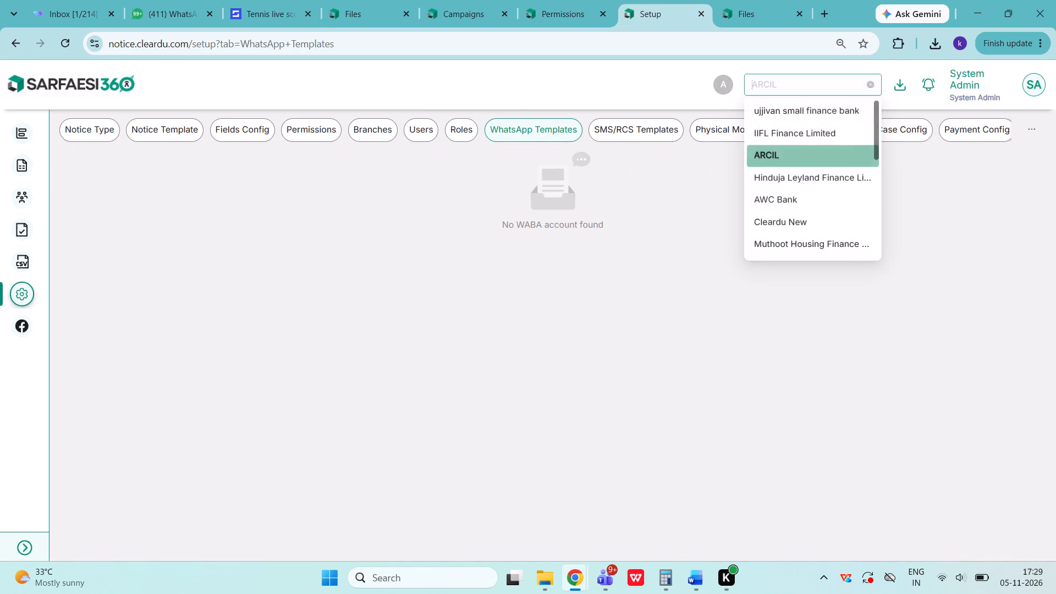
scroll(797, 206, down, 2)
click(788, 250)
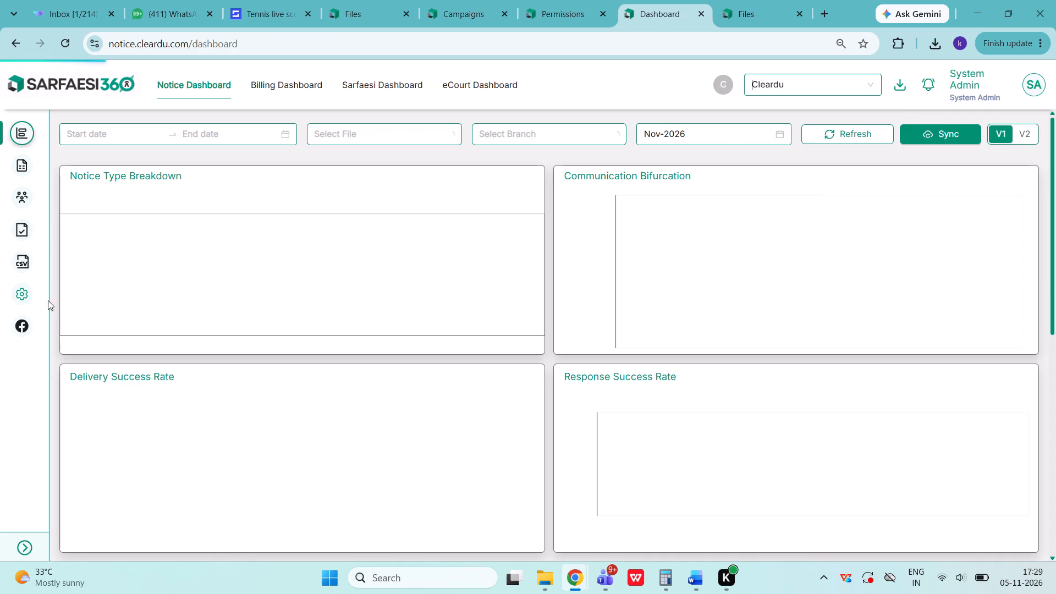
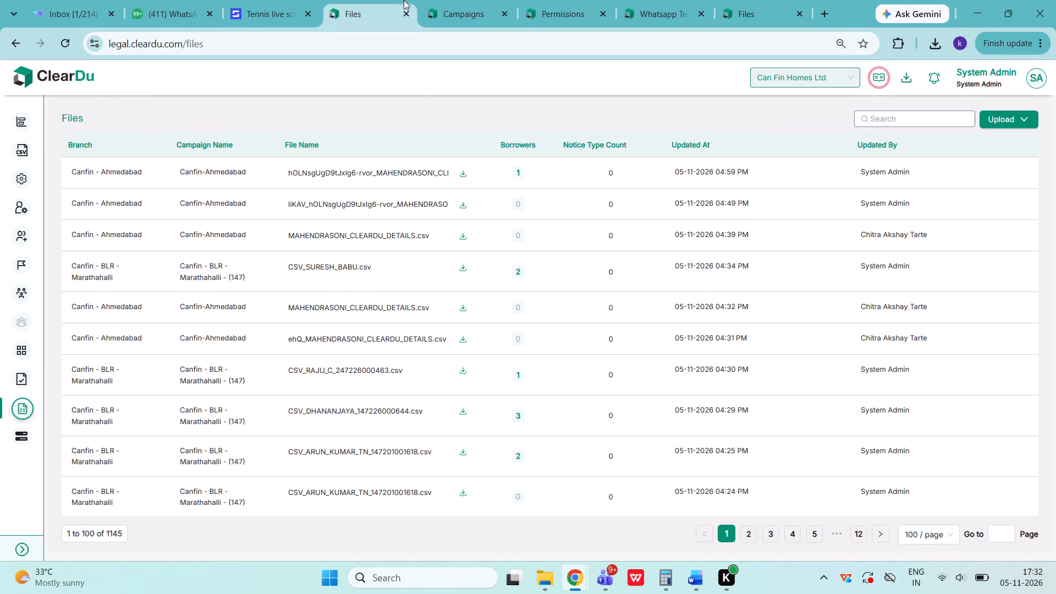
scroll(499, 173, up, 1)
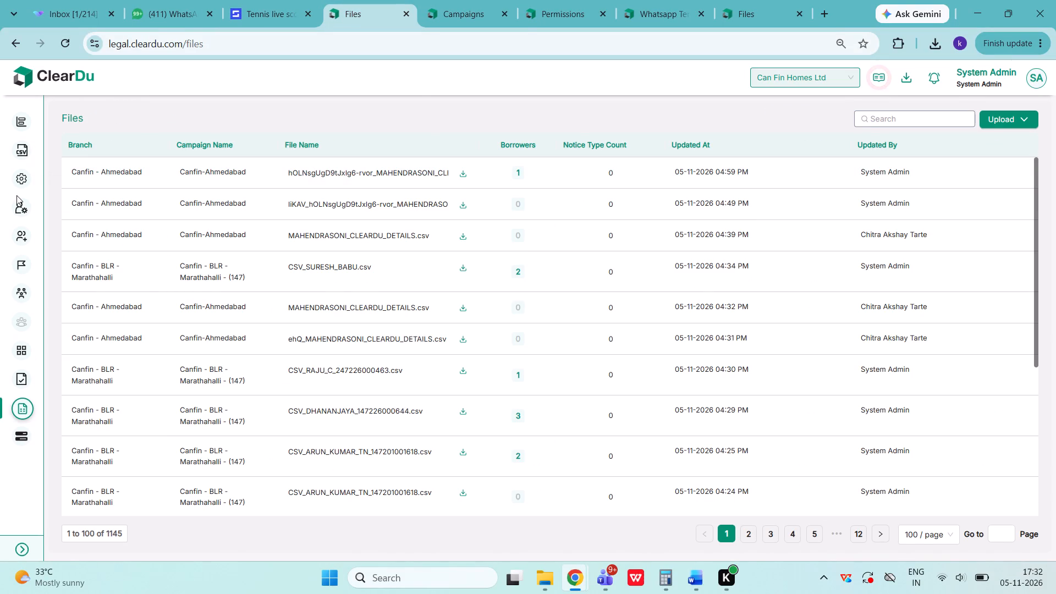
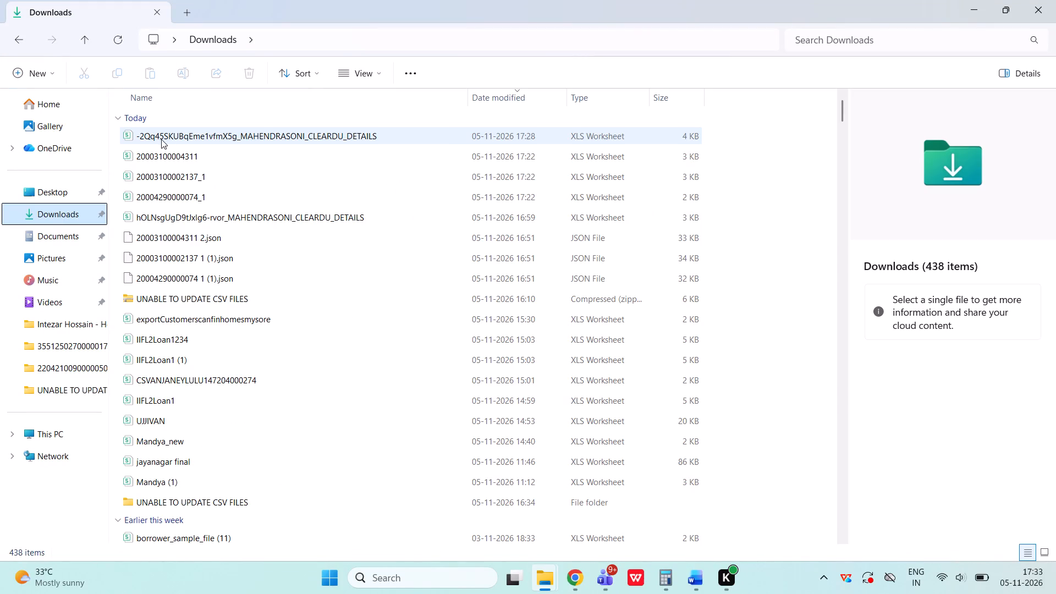
click(213, 177)
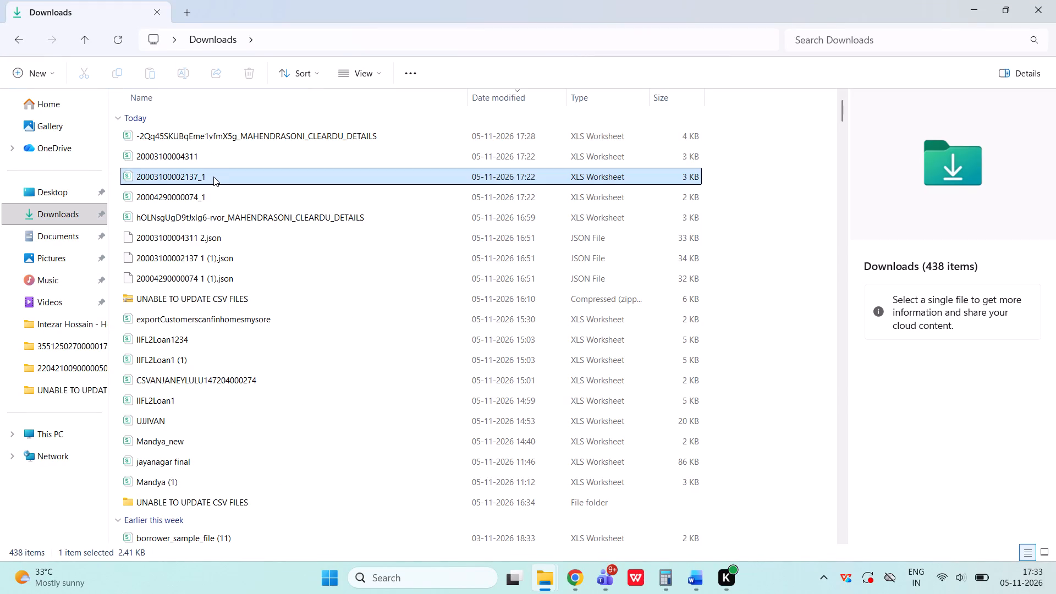
key(Down)
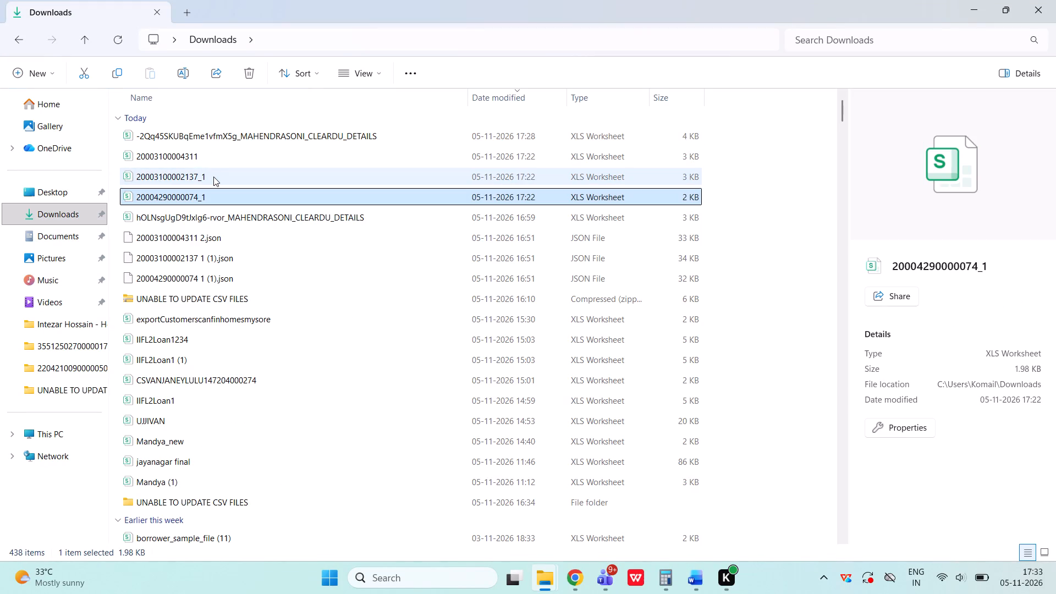
key(Return)
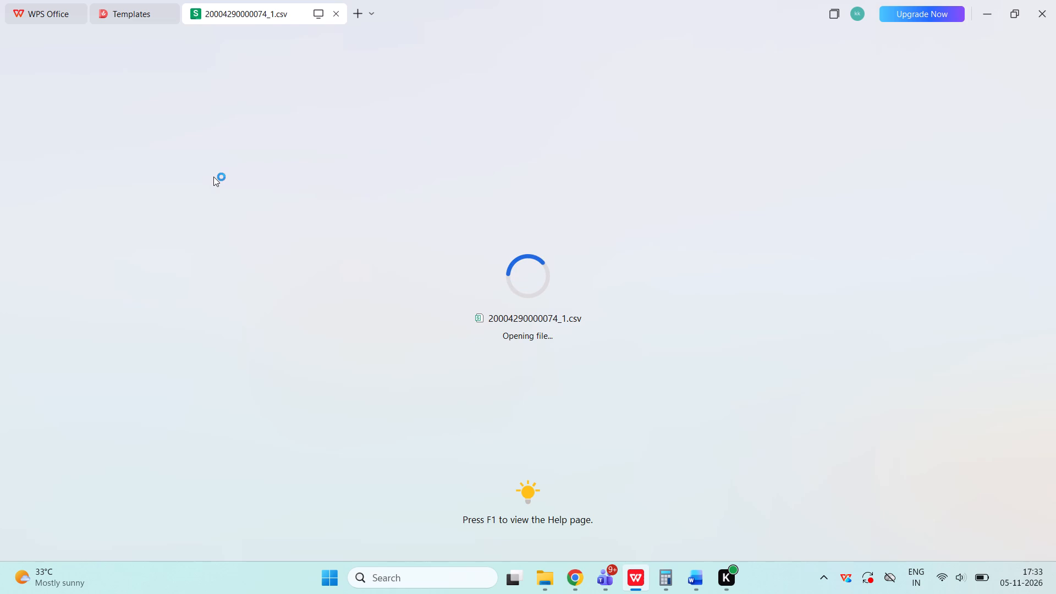
key(Down)
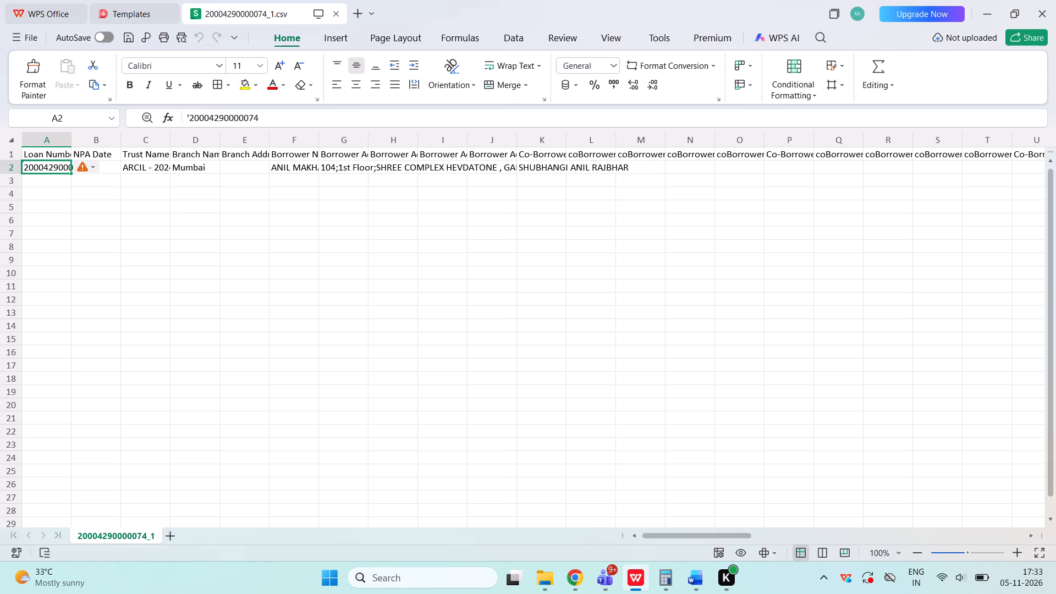
key(Right)
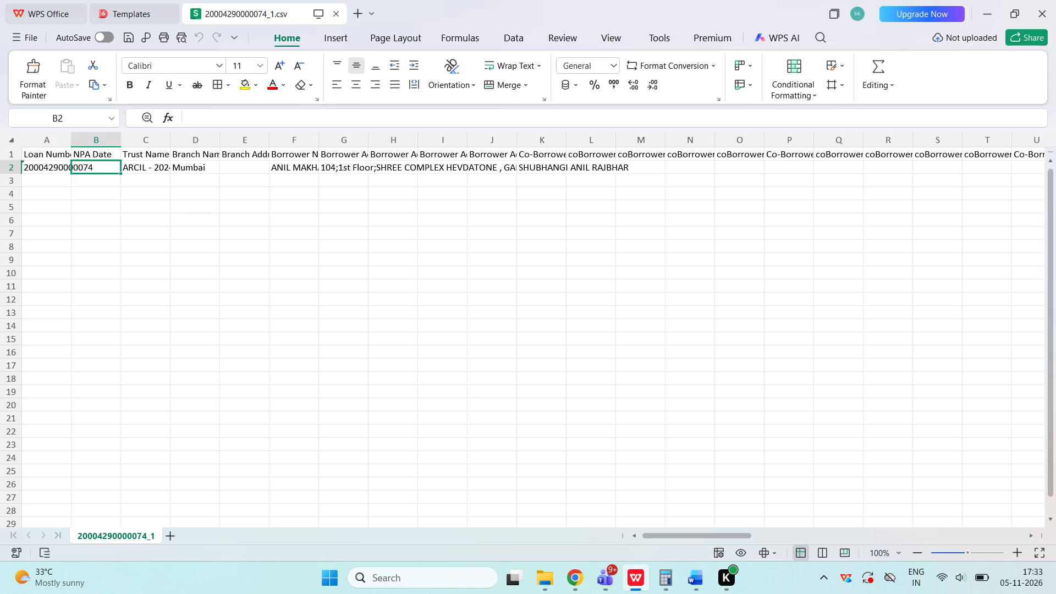
key(Left)
double_click(304, 125)
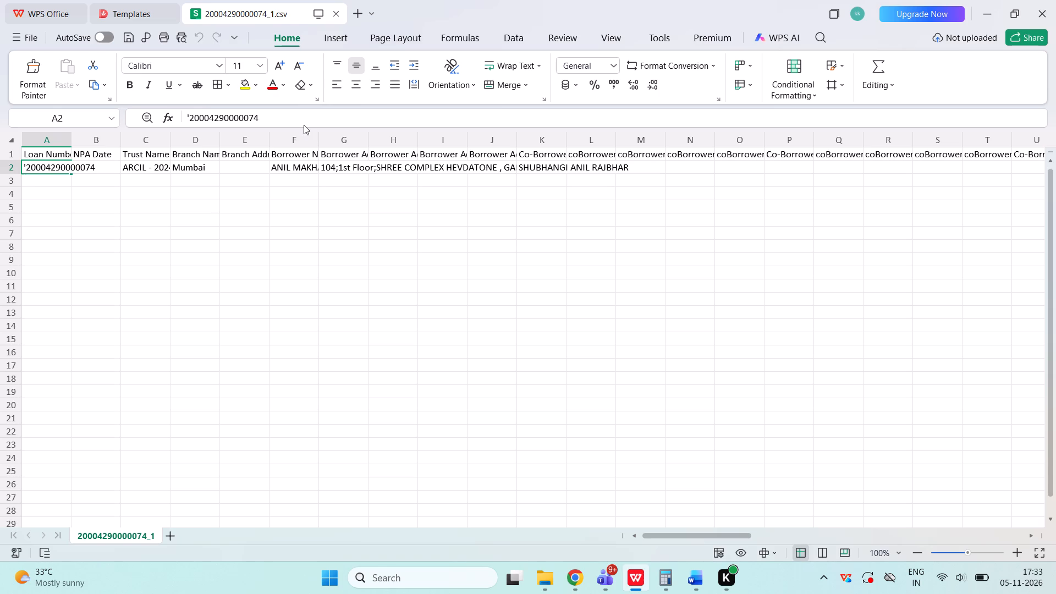
key(ctrl+a)
key(BackSpace)
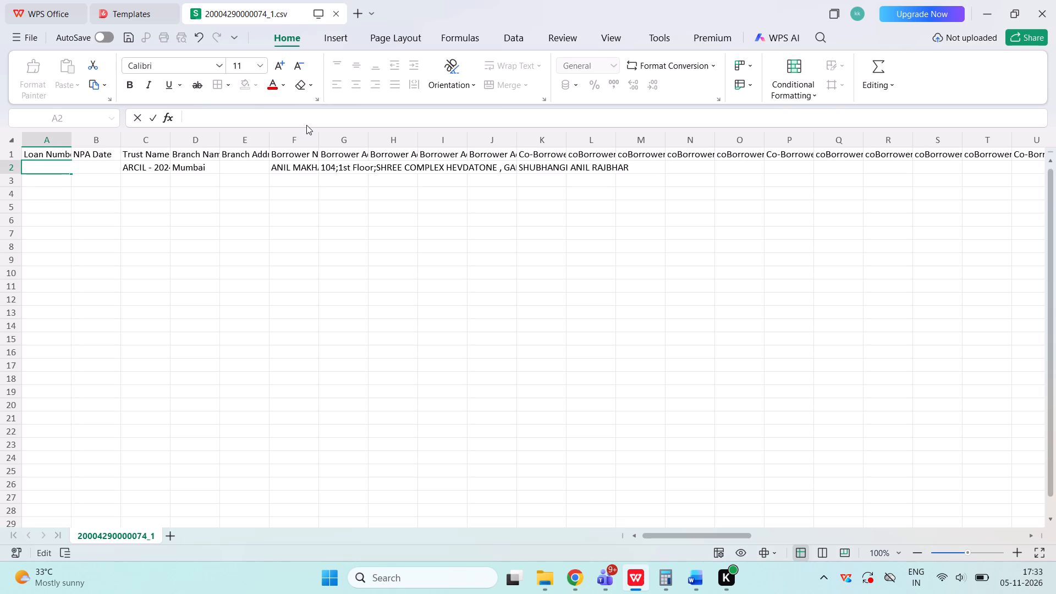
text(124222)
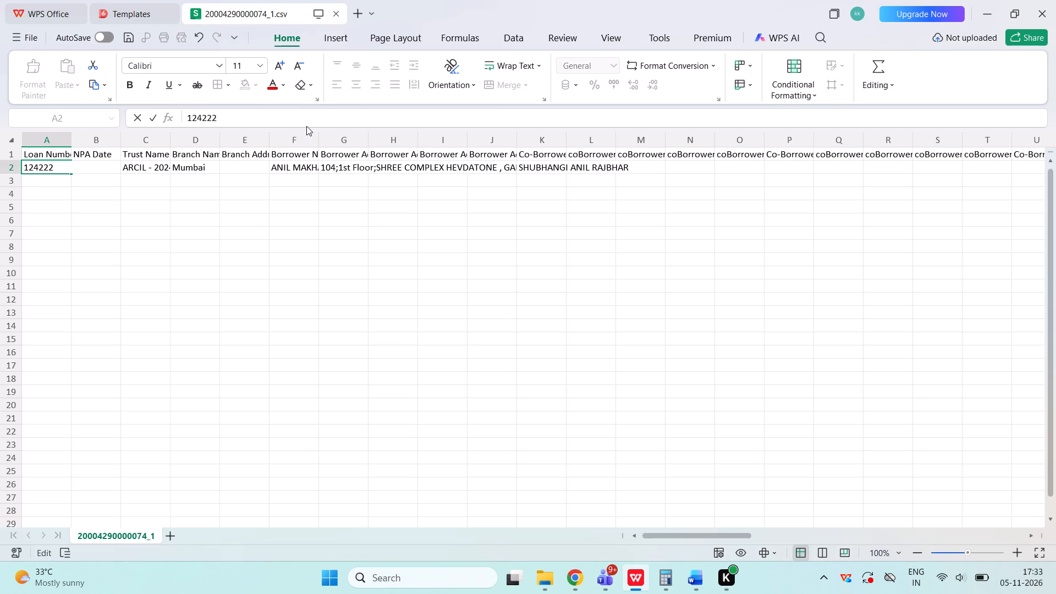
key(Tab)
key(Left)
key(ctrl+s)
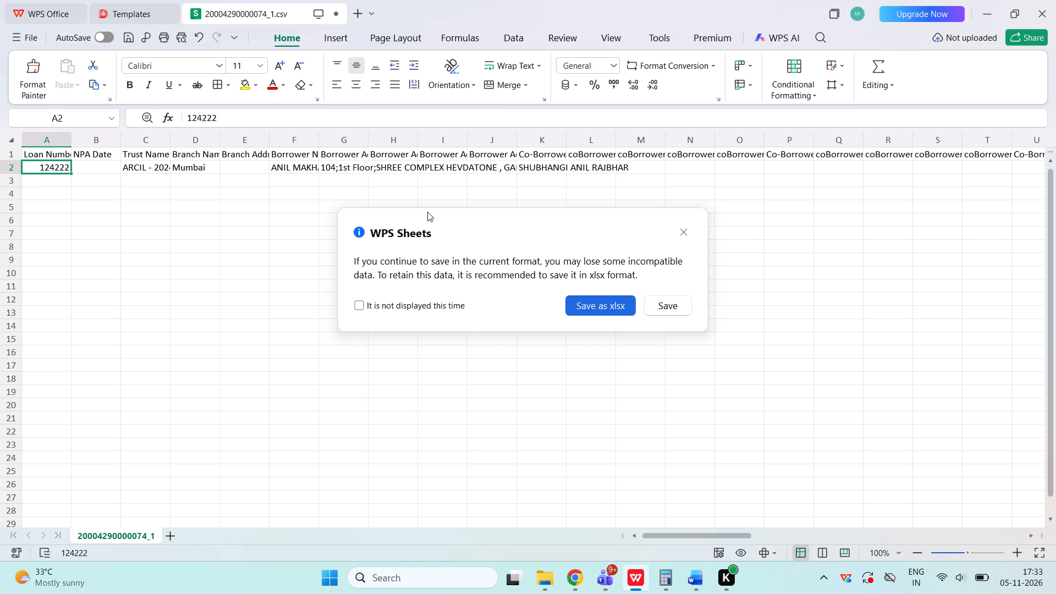
click(668, 304)
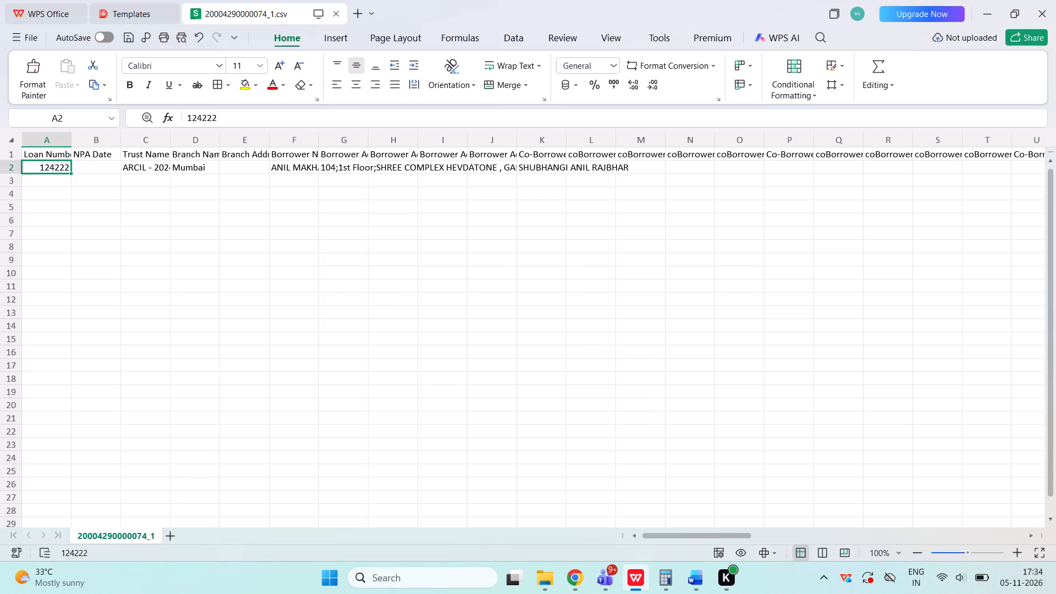
key(alt+Tab)
double_click(239, 179)
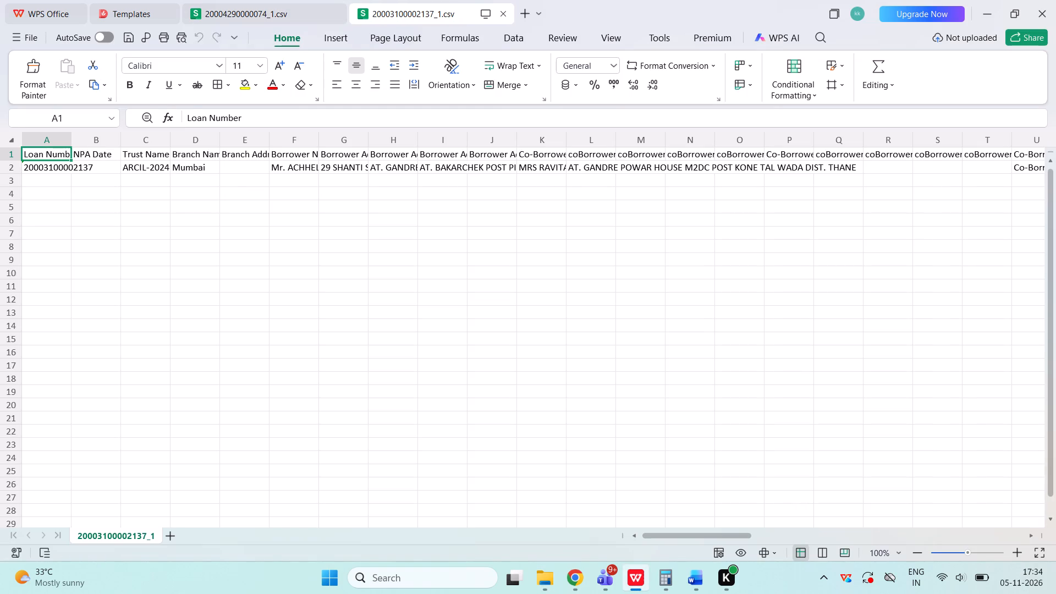
click(58, 172)
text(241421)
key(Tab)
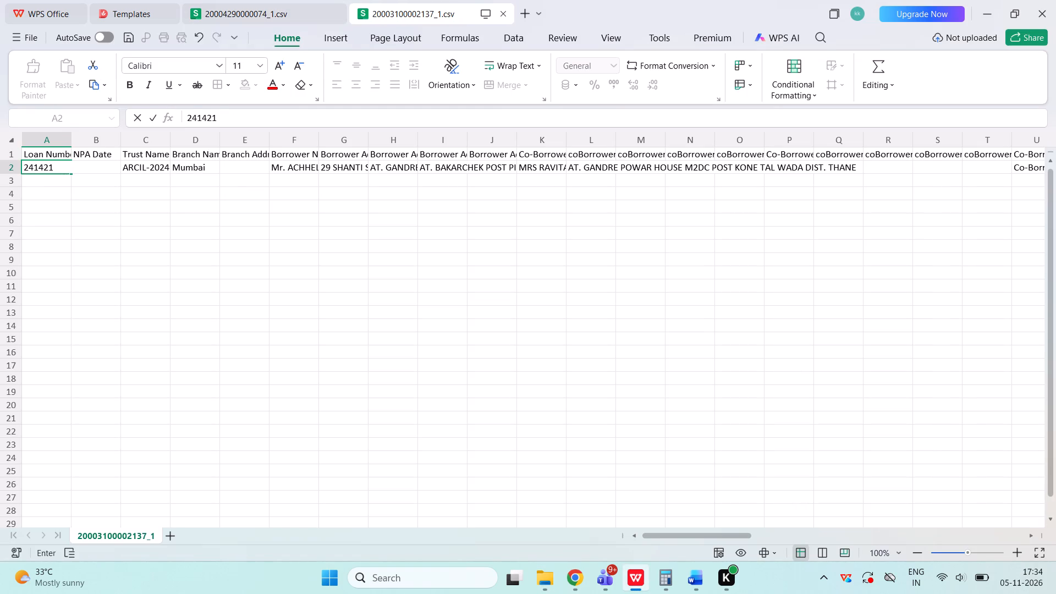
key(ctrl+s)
click(657, 295)
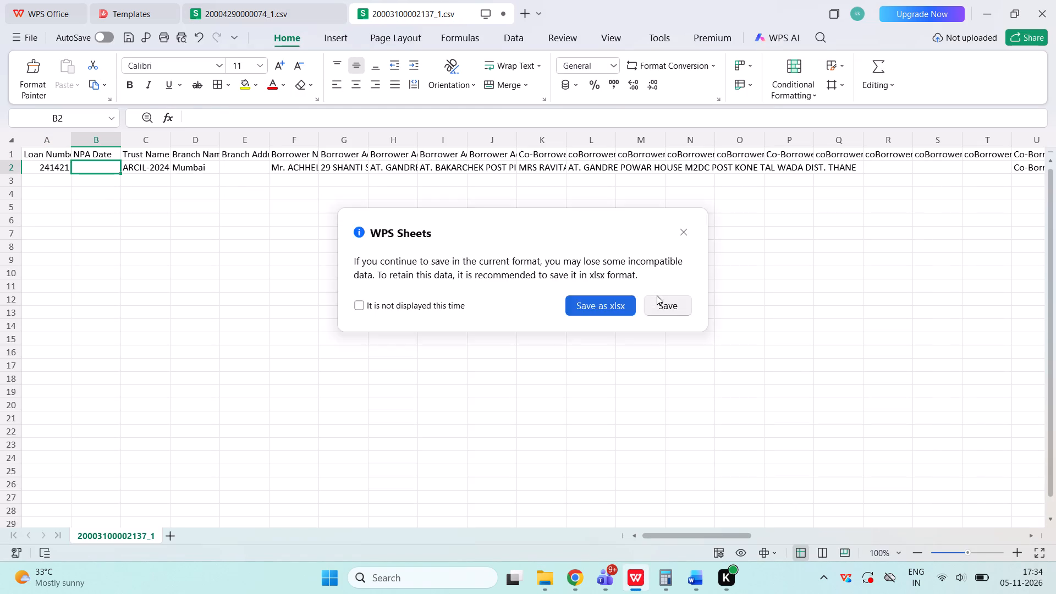
key(alt+Tab)
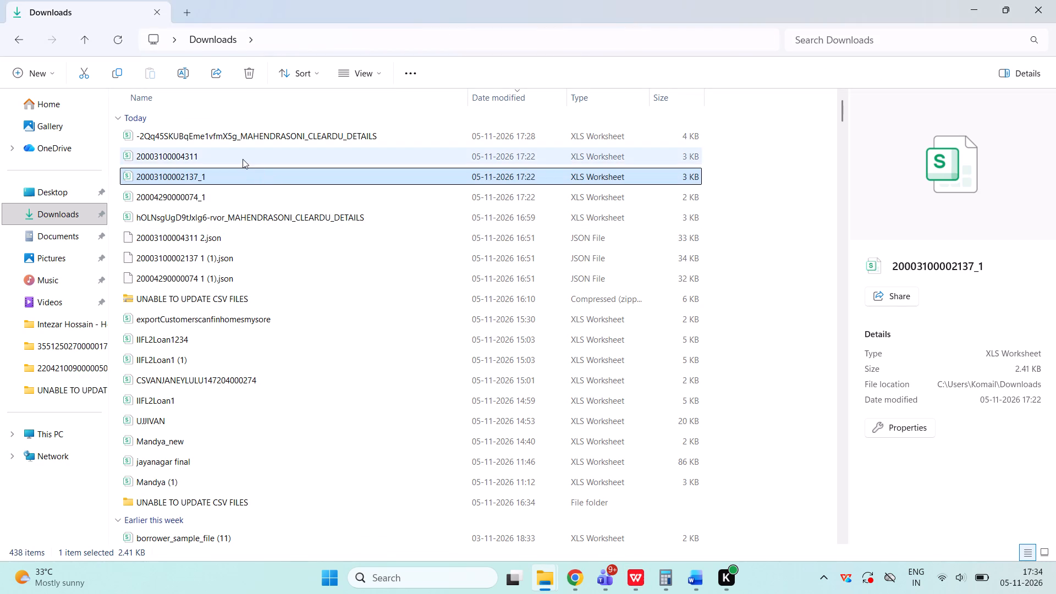
double_click(243, 159)
key(Down)
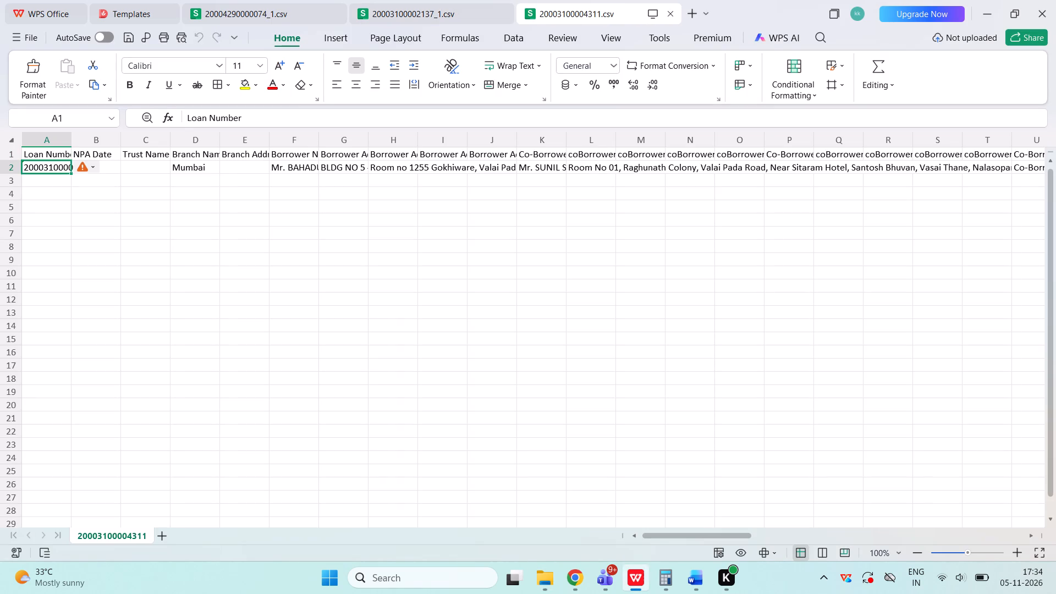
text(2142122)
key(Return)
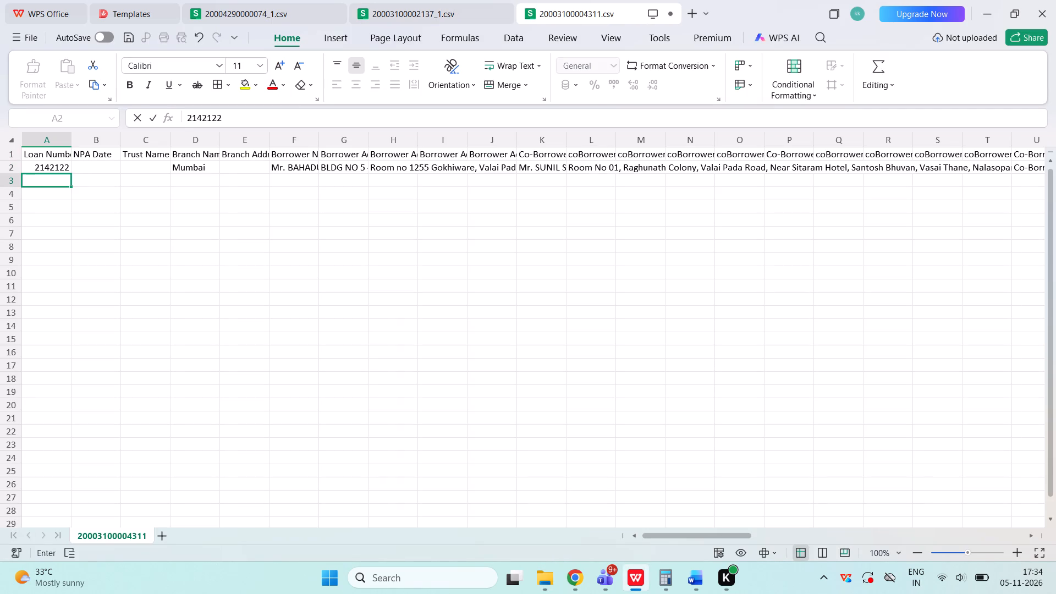
click(272, 9)
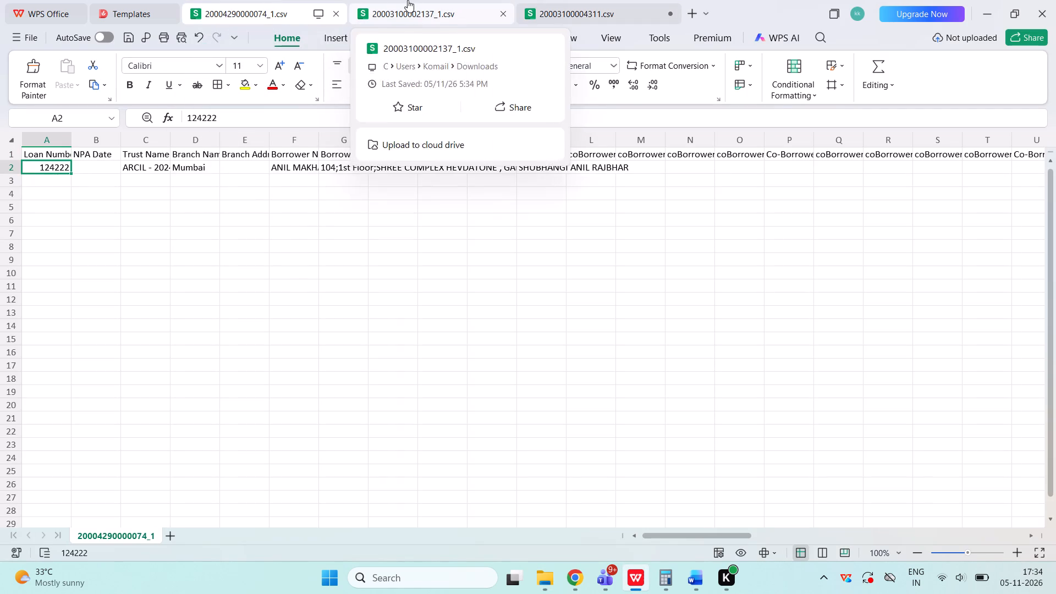
click(411, 0)
click(529, 0)
key(ctrl+s)
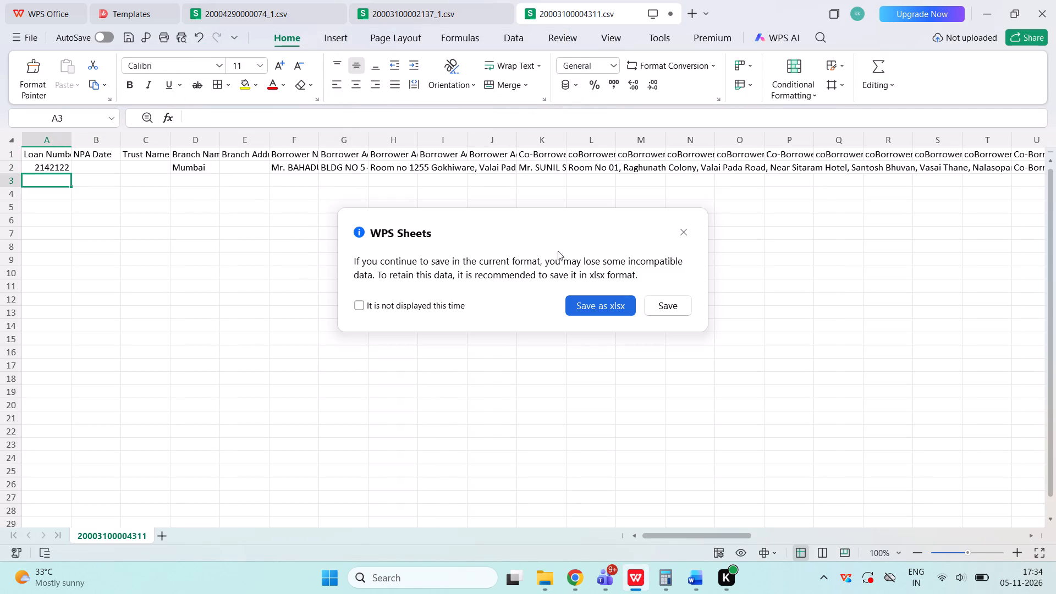
click(665, 300)
key(alt+Tab)
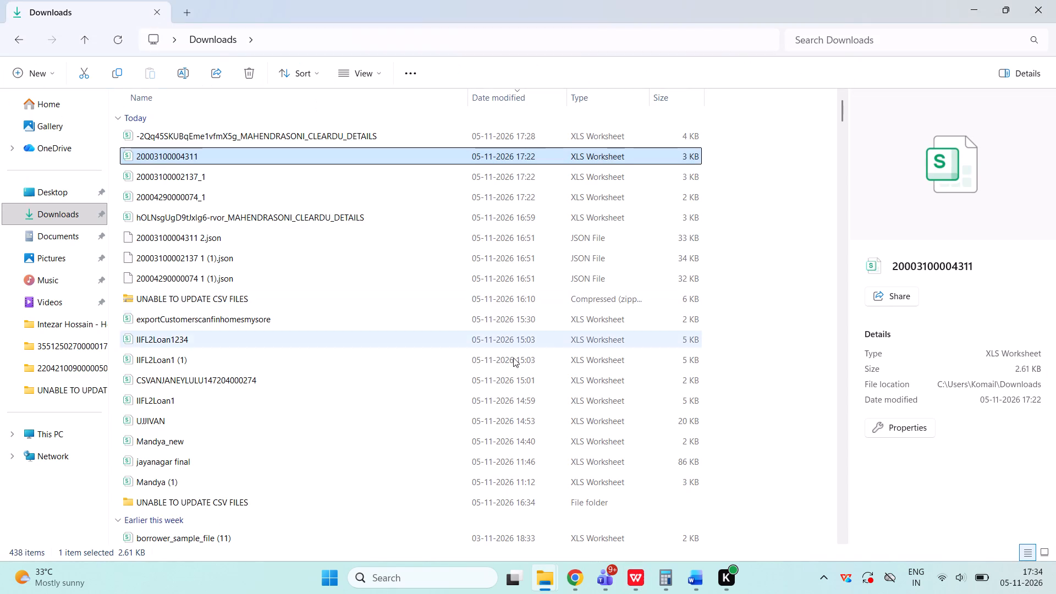
key(alt+Tab)
click(430, 0)
key(ctrl+s)
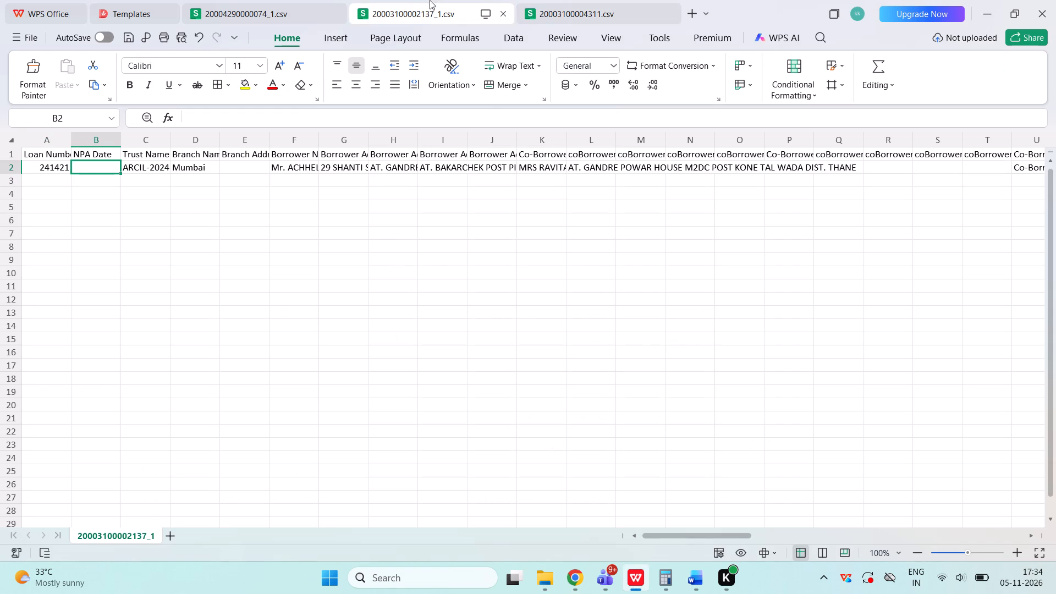
click(668, 312)
click(261, 0)
key(ctrl+s)
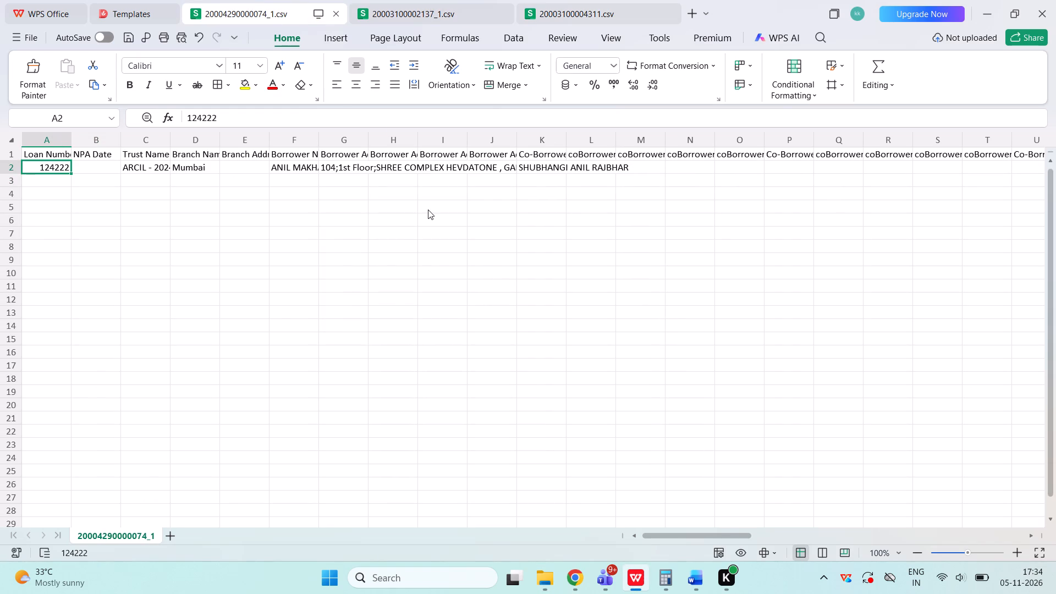
click(666, 307)
Switch to Chrome and start a borrowers file upload with notice type Sec 13(2), template Arcil 13 (2) Eng and branch Mumbai.
key(alt+Tab)
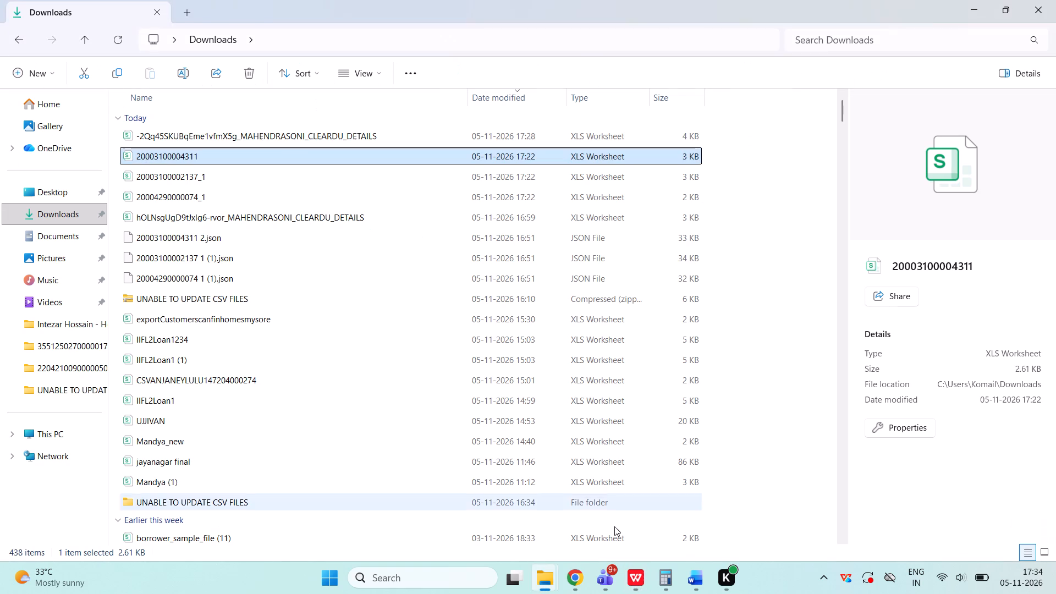
click(569, 573)
click(495, 503)
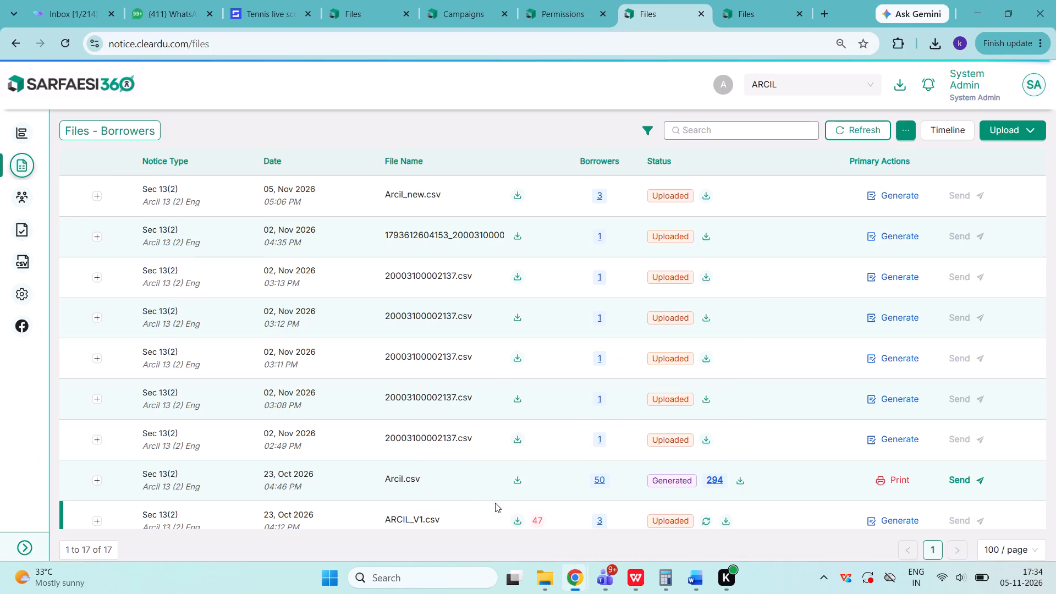
click(1004, 127)
click(1010, 151)
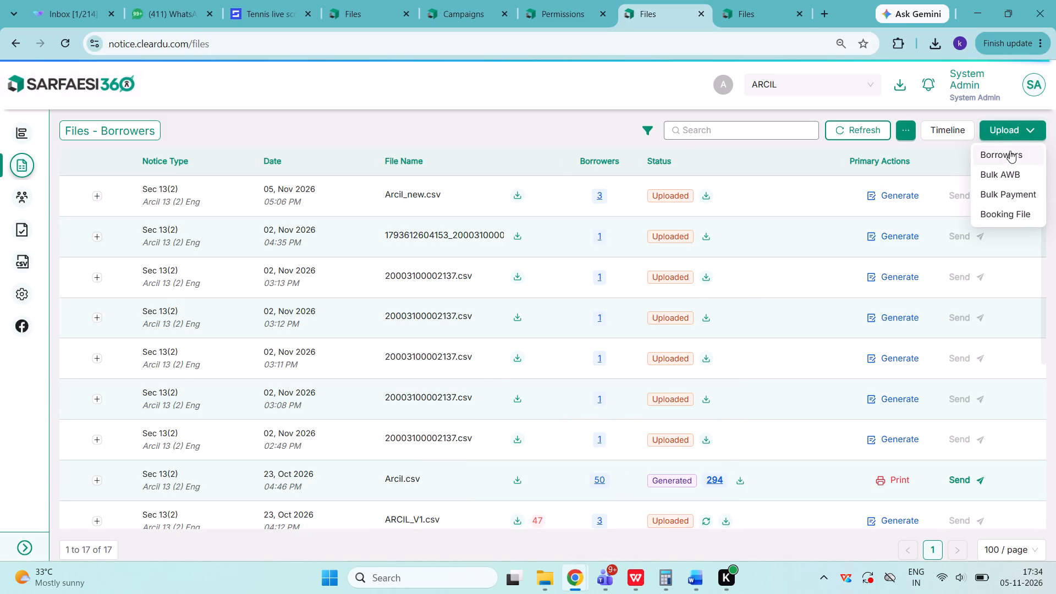
click(420, 170)
key(Up)
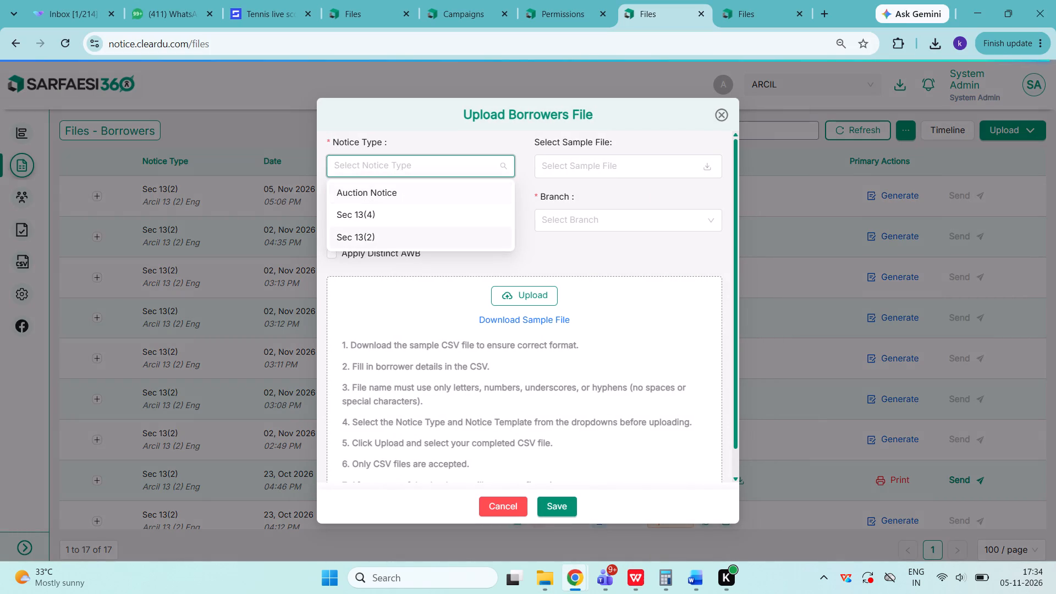
key(Return)
key(Tab)
key(Tab)
key(Return)
key(Return)
key(Tab)
key(Return)
key(Return)
key(Tab)
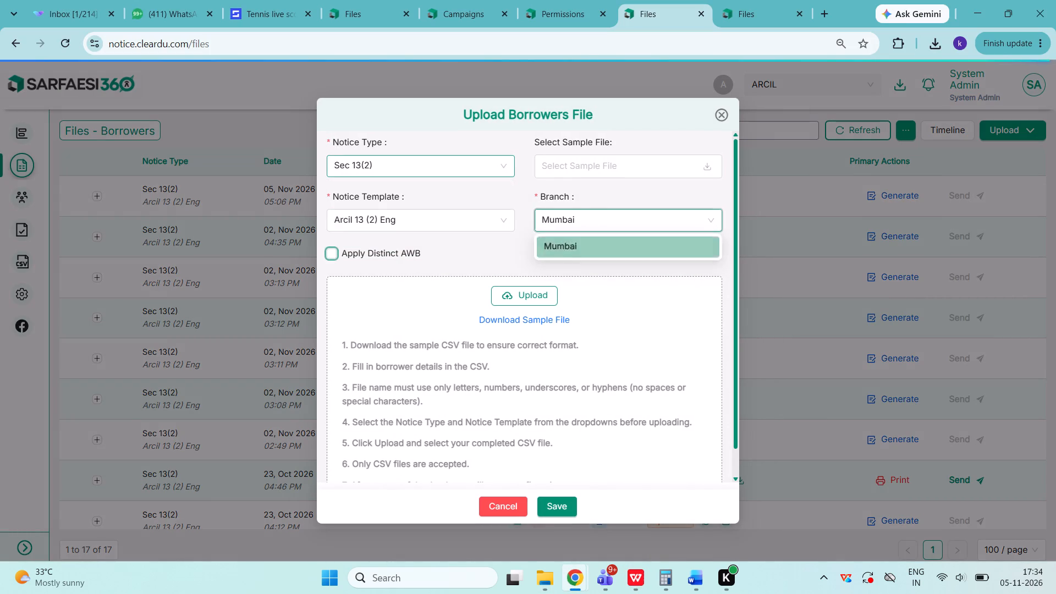
Attach the edited loan CSV ending in 0074_1 from Downloads and save the borrowers upload.
key(Tab)
key(Return)
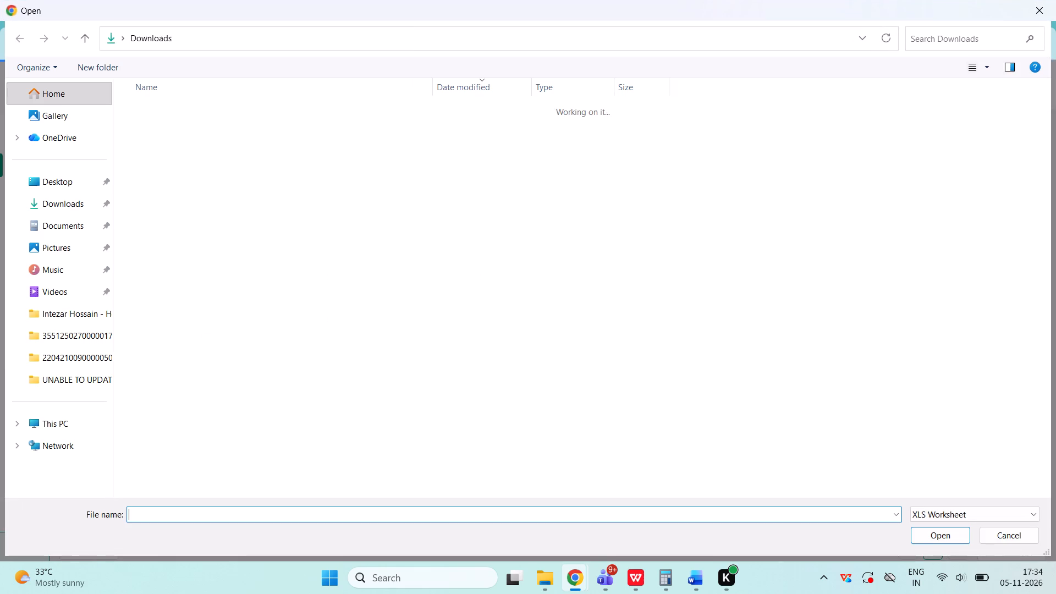
click(276, 125)
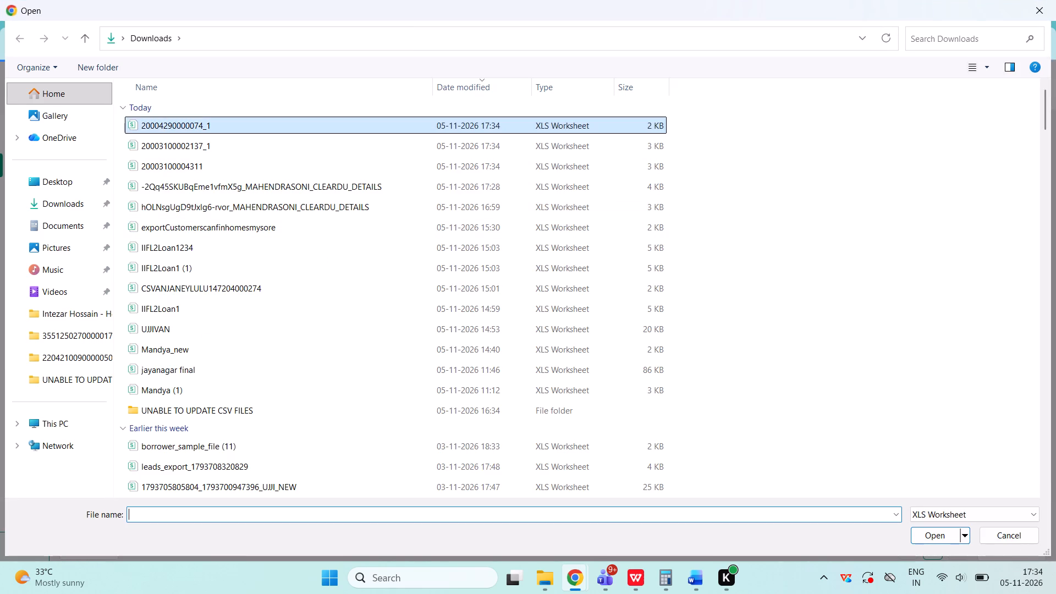
key(Return)
key(Tab)
key(Tab)
key(Tab)
key(Return)
Reload the ARCIL borrower files page to check the upload status of the new file.
key(alt+Tab)
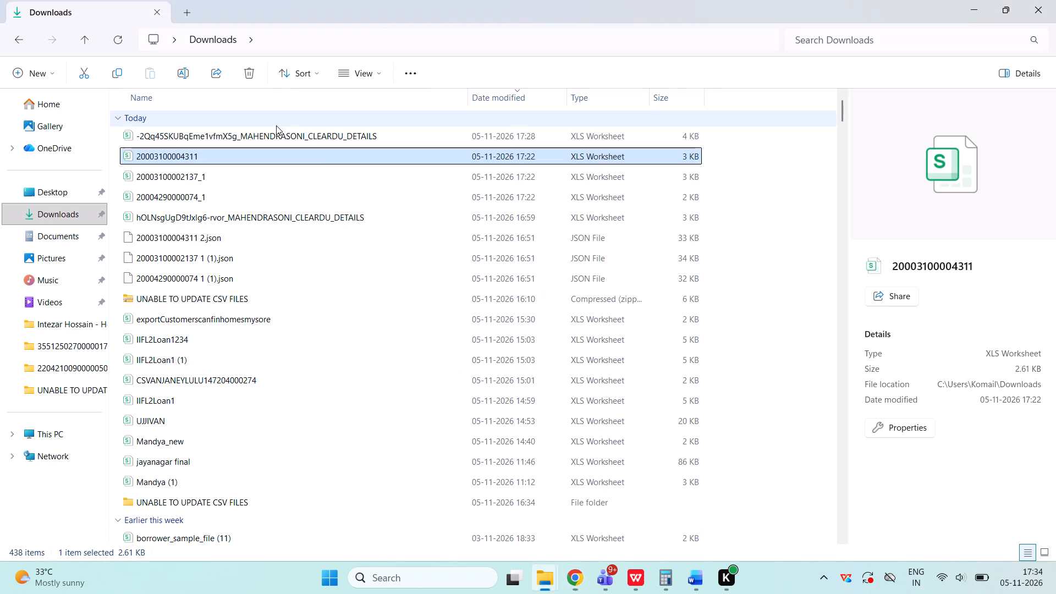
key(alt+Tab)
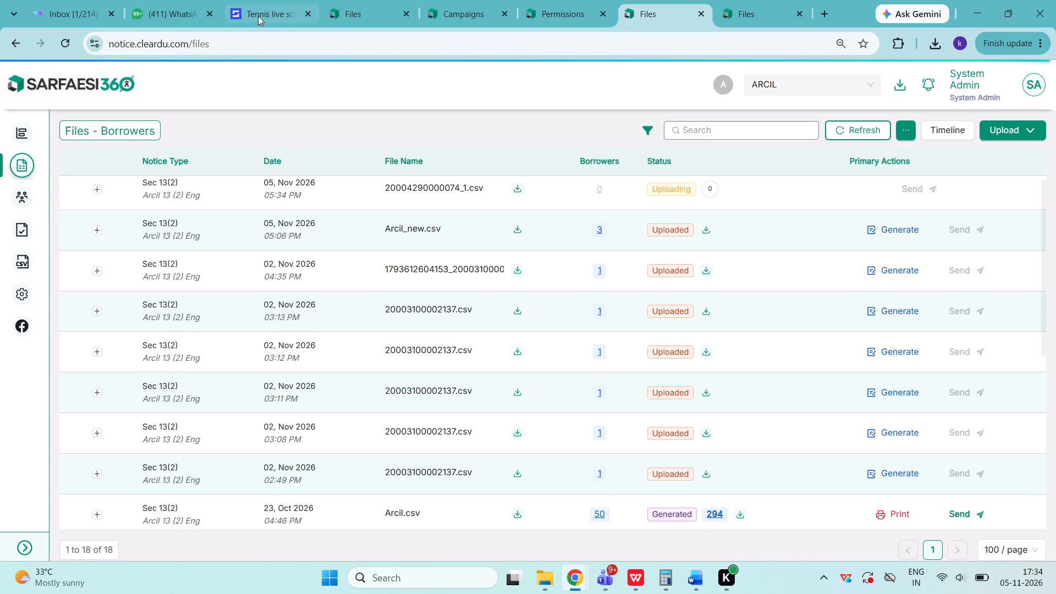
click(68, 46)
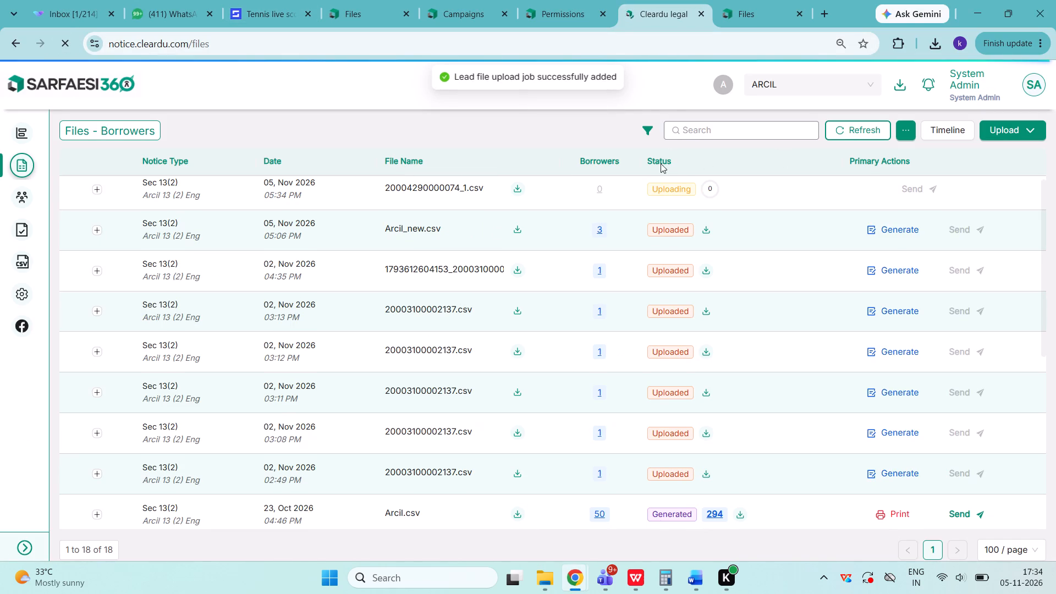
click(1025, 146)
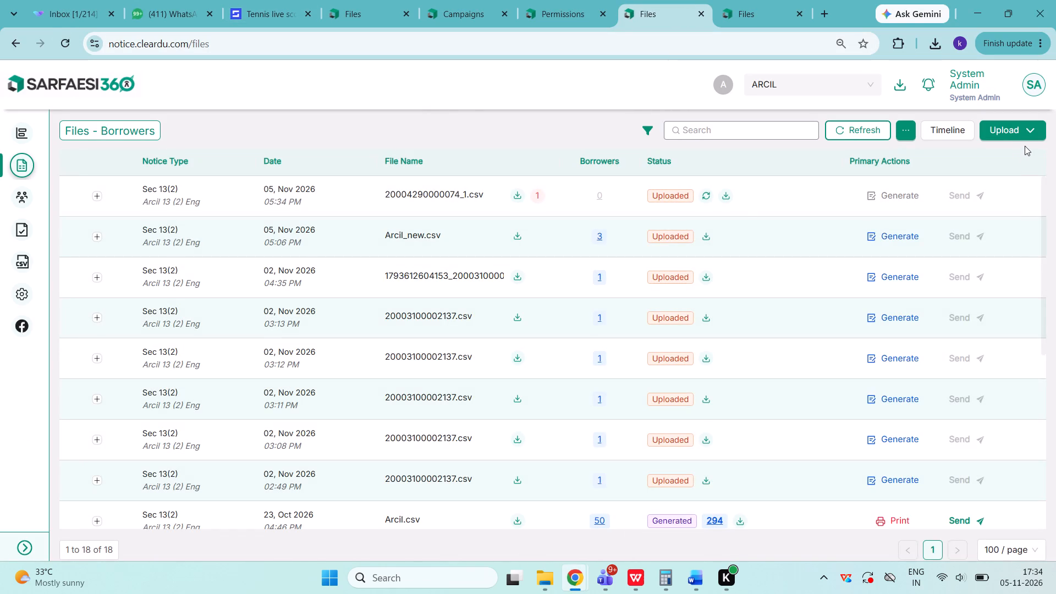
Download the error records for the uploaded CSV ending in 0074_1, open them and examine the error text in cell A2.
click(533, 196)
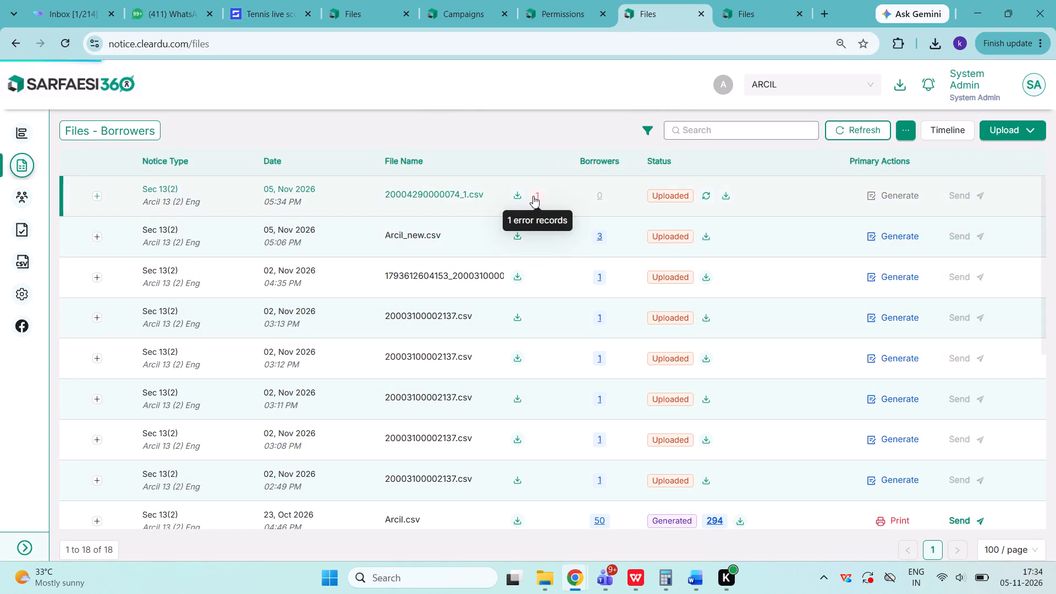
click(780, 80)
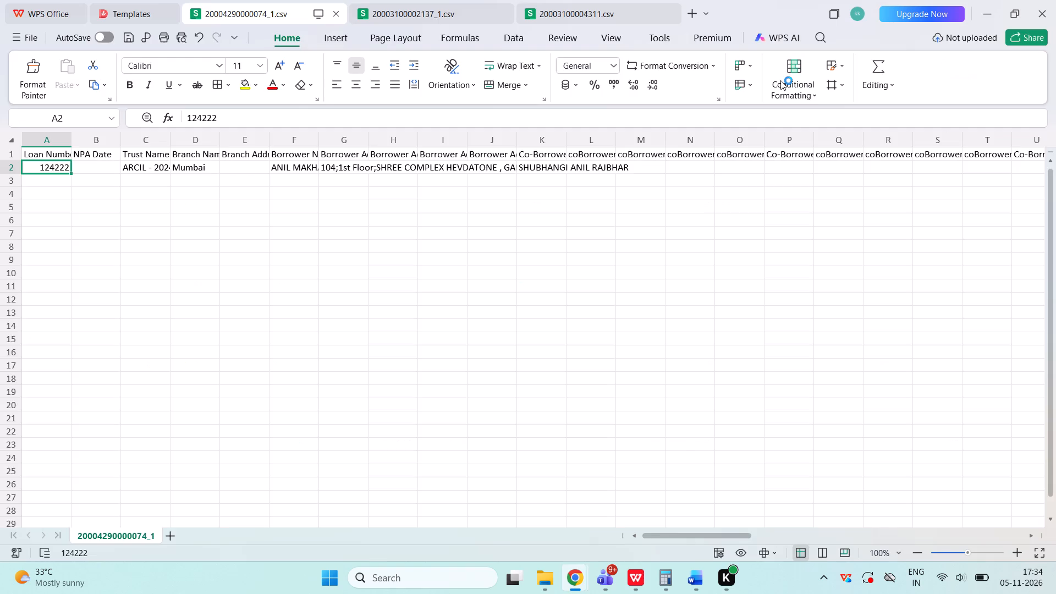
key(Down)
key(Right)
key(Left)
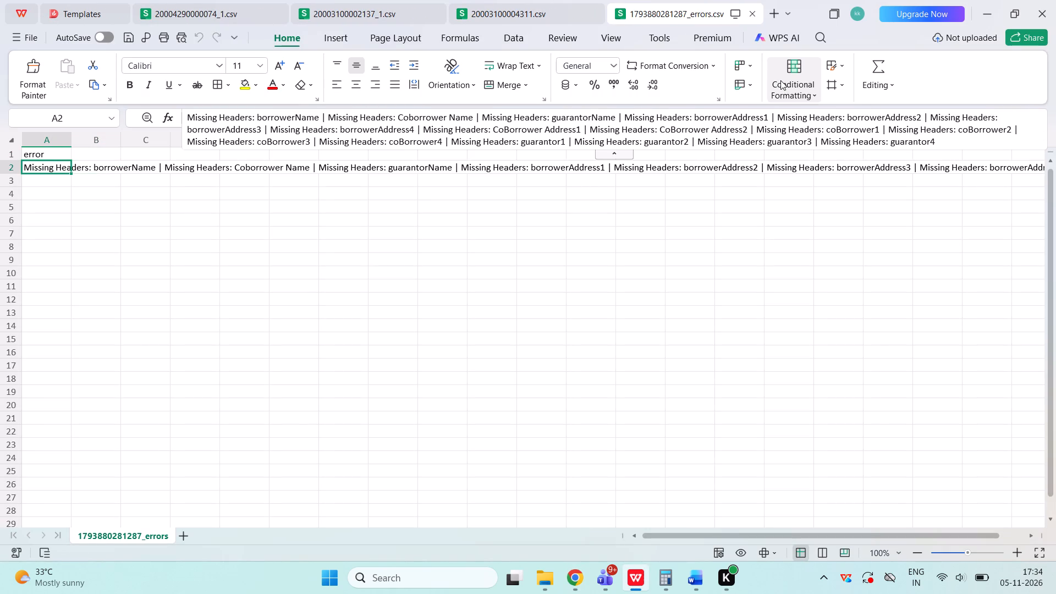
Switch to Chrome and download the Arcil.csv source file of the generated 23 Oct upload from its file history.
key(alt+Tab)
key(alt+Tab)
key(alt+Tab)
key(alt+Tab)
key(alt+Tab)
scroll(615, 416, down, 1)
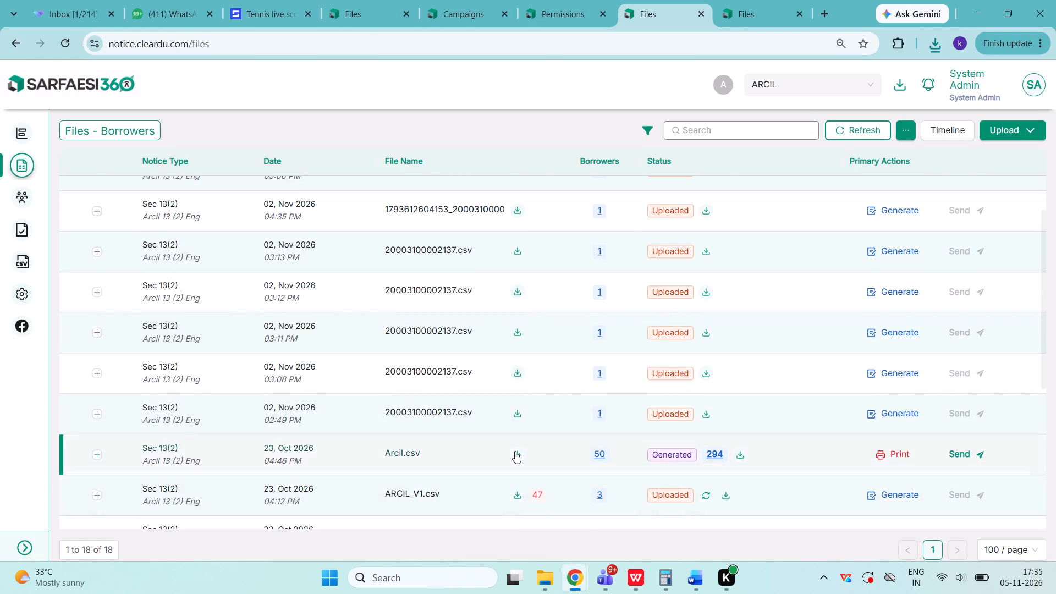
click(515, 451)
click(358, 172)
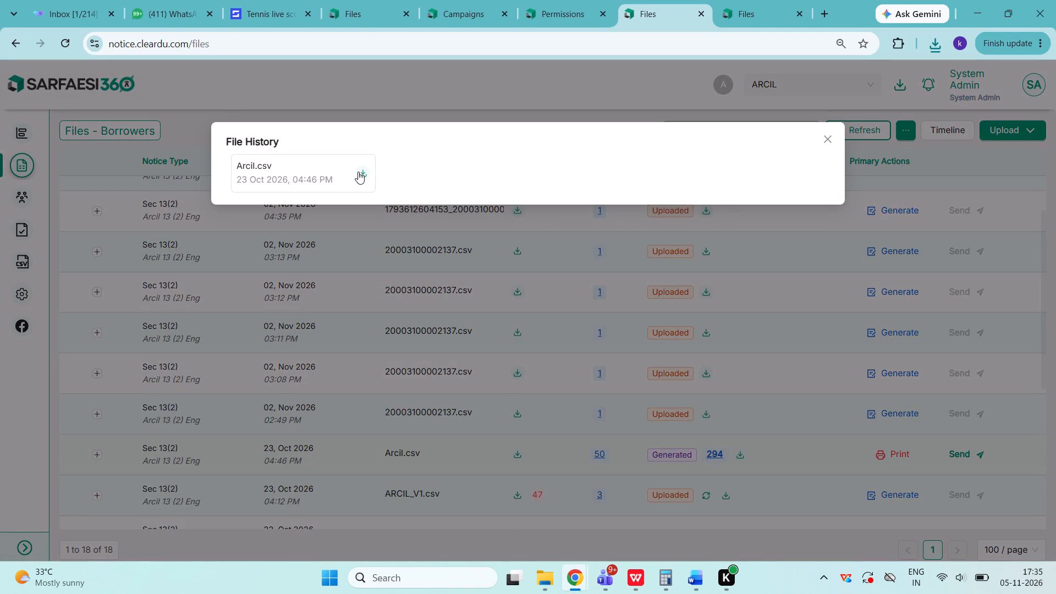
click(797, 168)
click(827, 139)
key(alt+Tab)
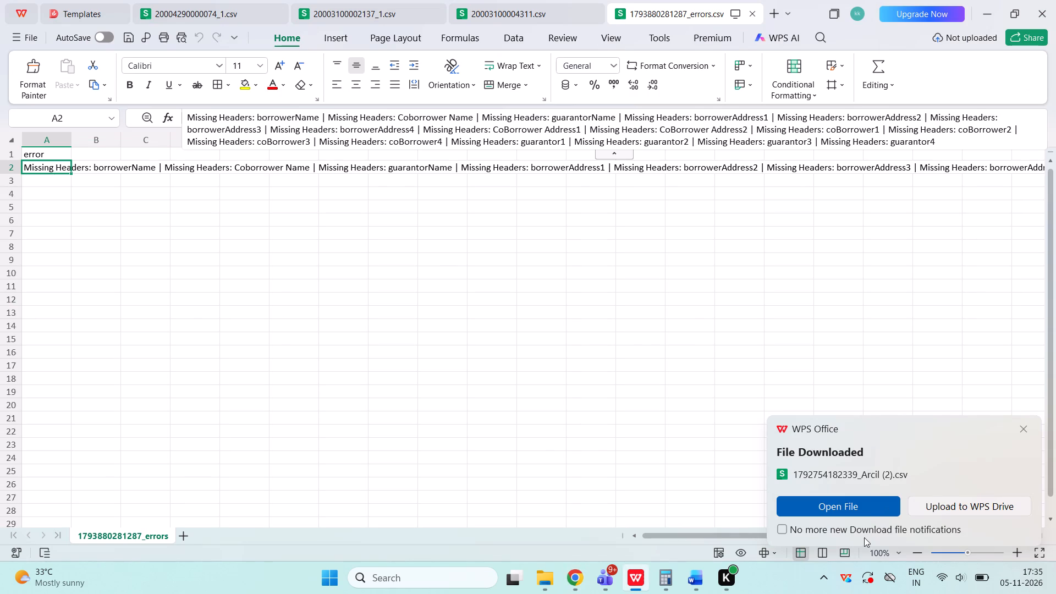
click(872, 504)
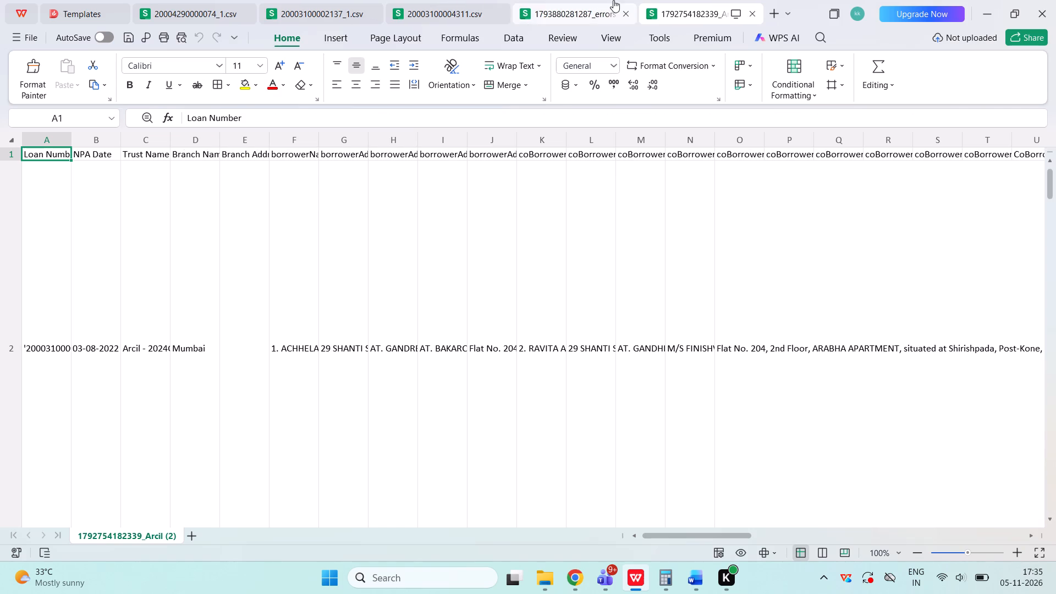
drag(681, 0, 410, 0)
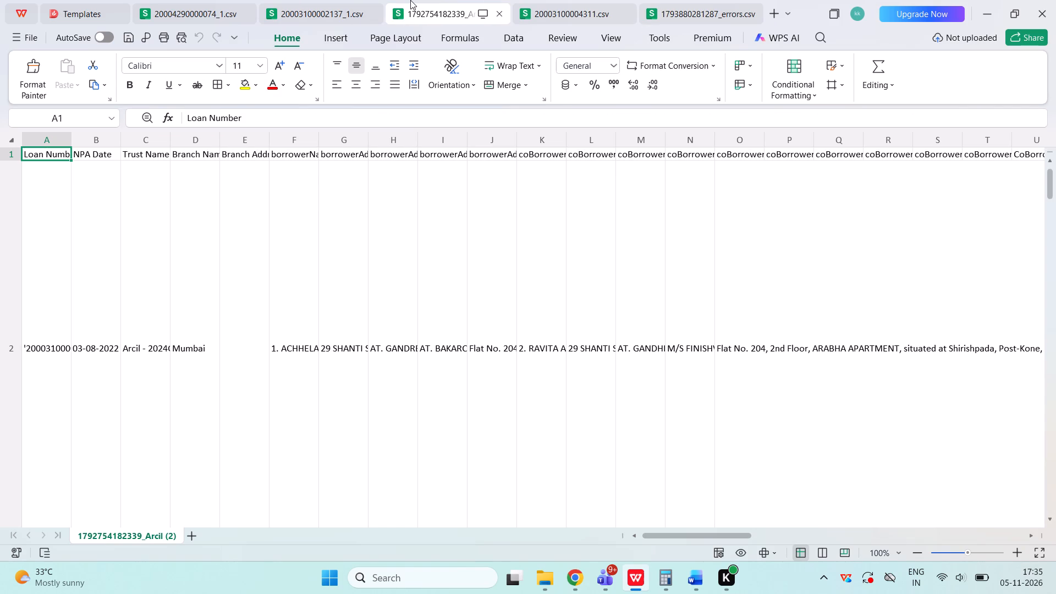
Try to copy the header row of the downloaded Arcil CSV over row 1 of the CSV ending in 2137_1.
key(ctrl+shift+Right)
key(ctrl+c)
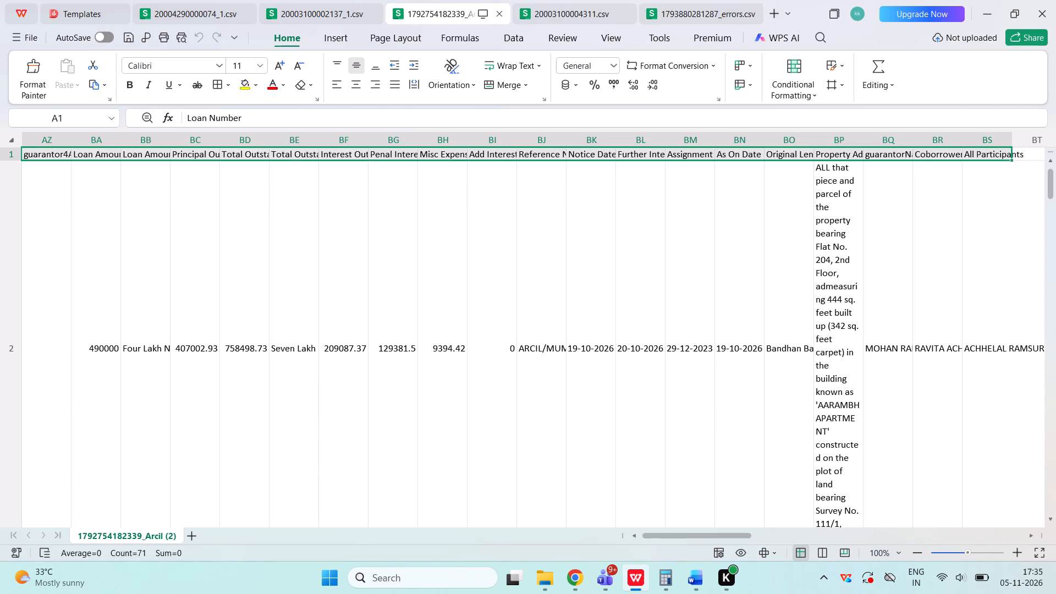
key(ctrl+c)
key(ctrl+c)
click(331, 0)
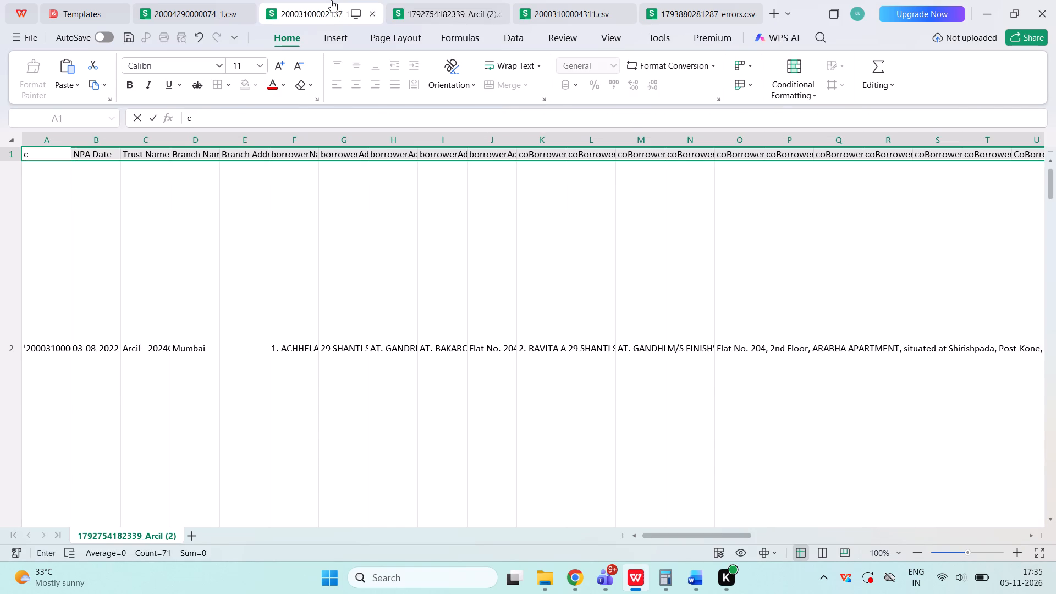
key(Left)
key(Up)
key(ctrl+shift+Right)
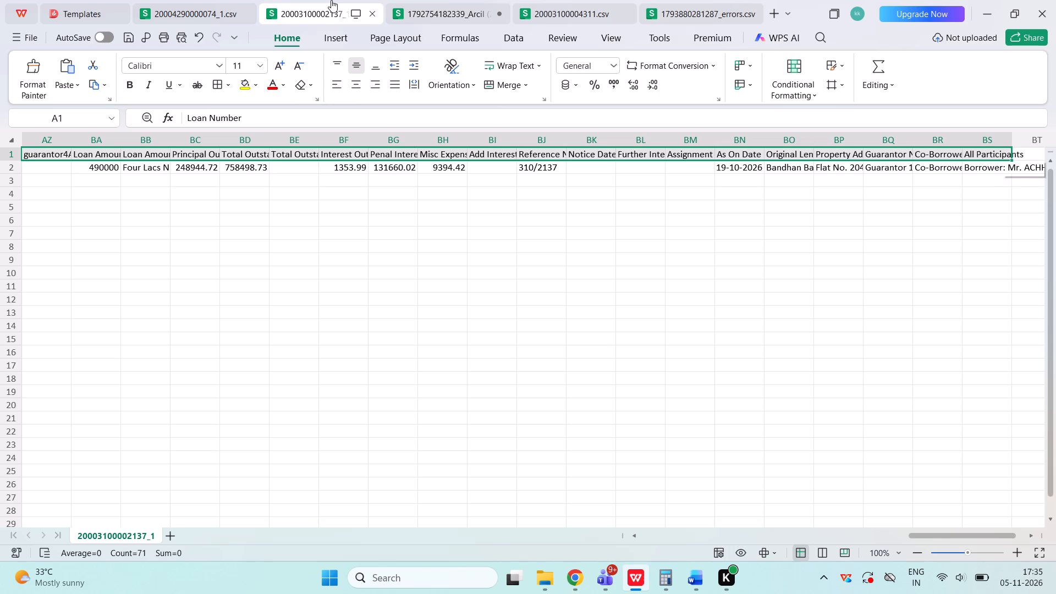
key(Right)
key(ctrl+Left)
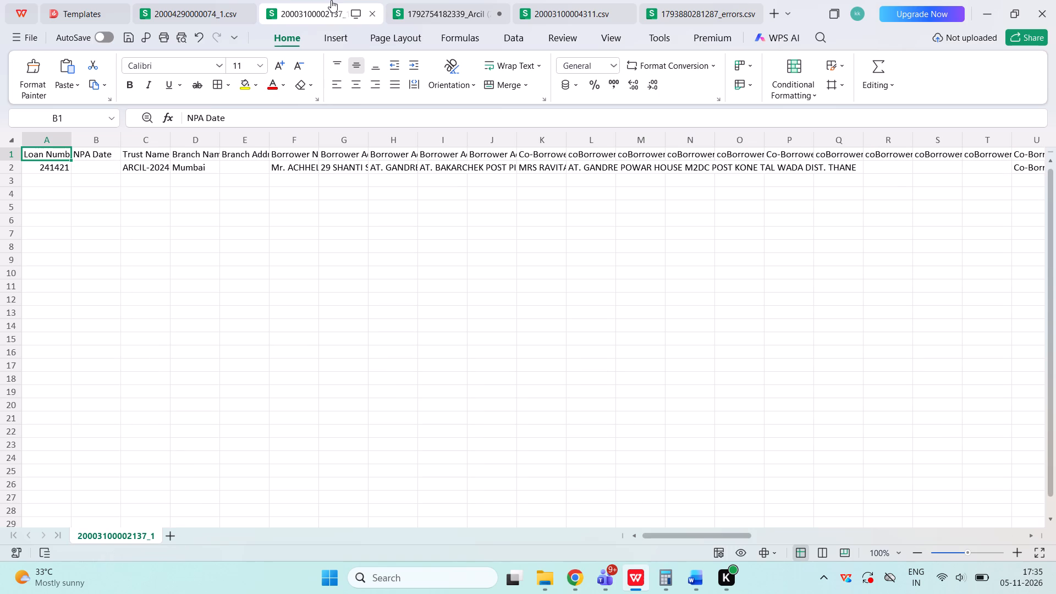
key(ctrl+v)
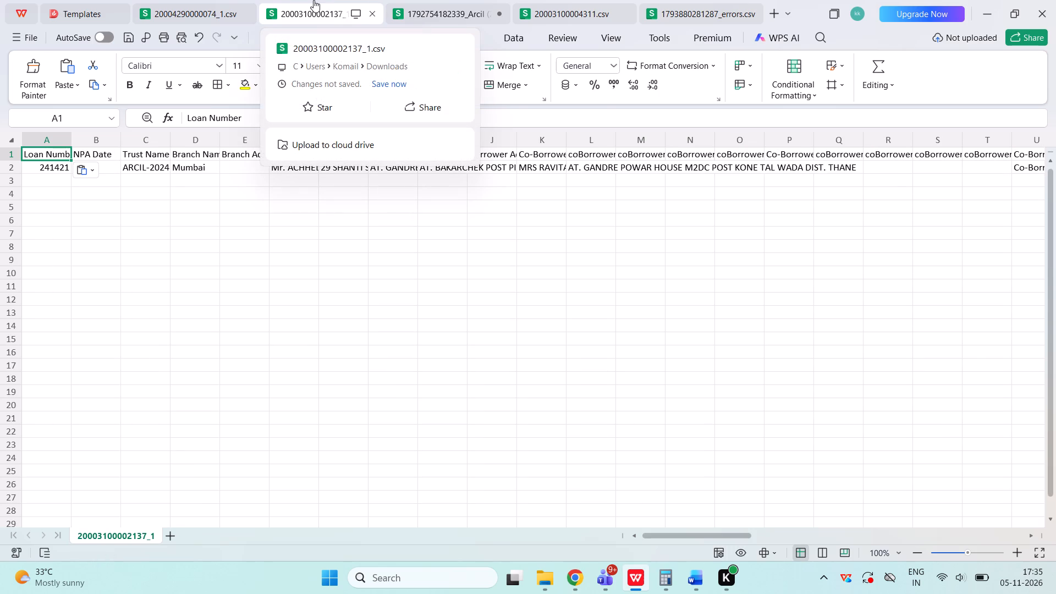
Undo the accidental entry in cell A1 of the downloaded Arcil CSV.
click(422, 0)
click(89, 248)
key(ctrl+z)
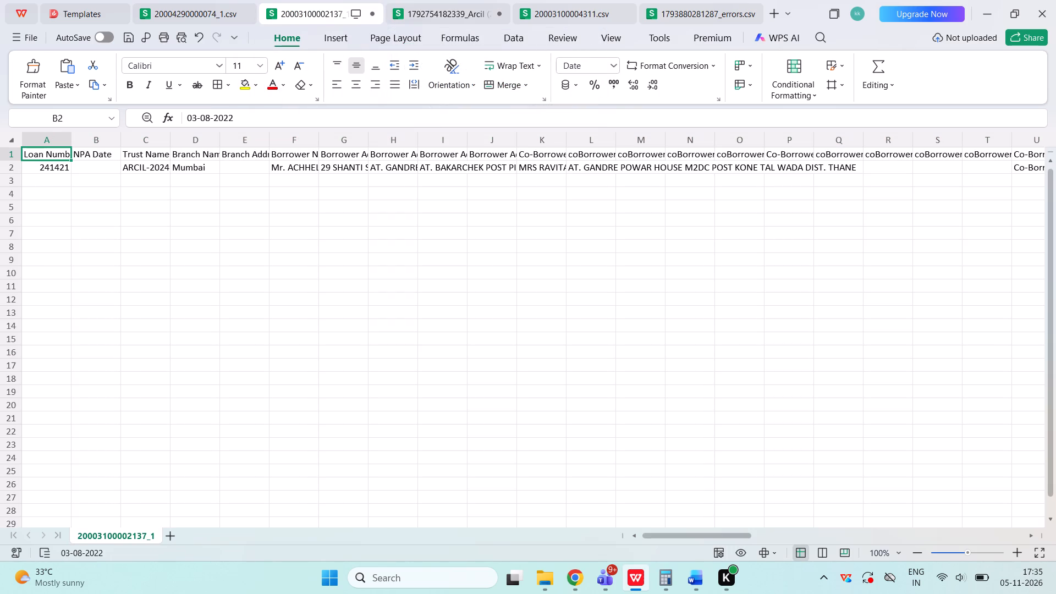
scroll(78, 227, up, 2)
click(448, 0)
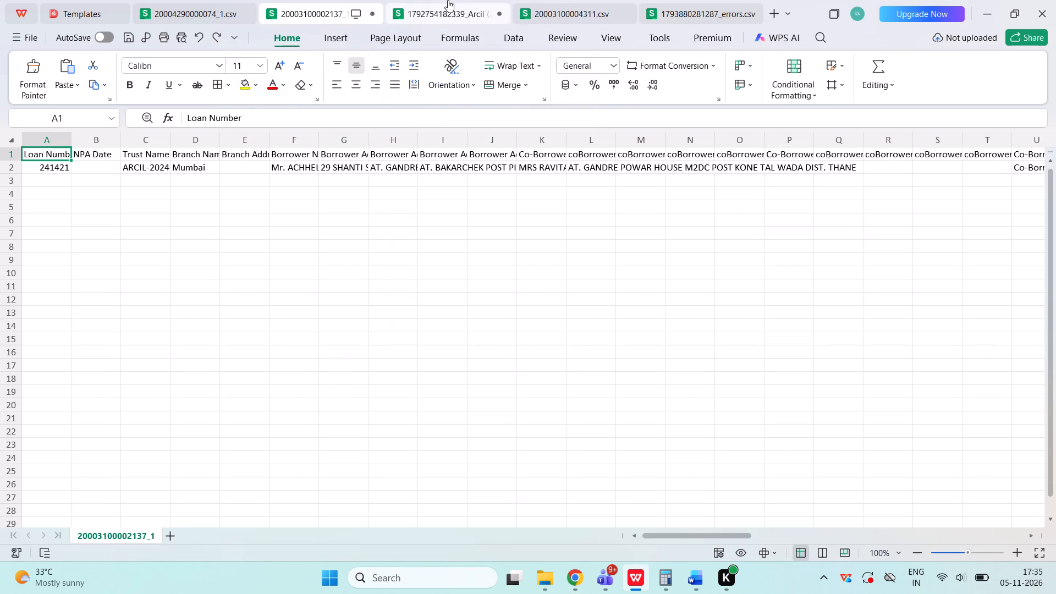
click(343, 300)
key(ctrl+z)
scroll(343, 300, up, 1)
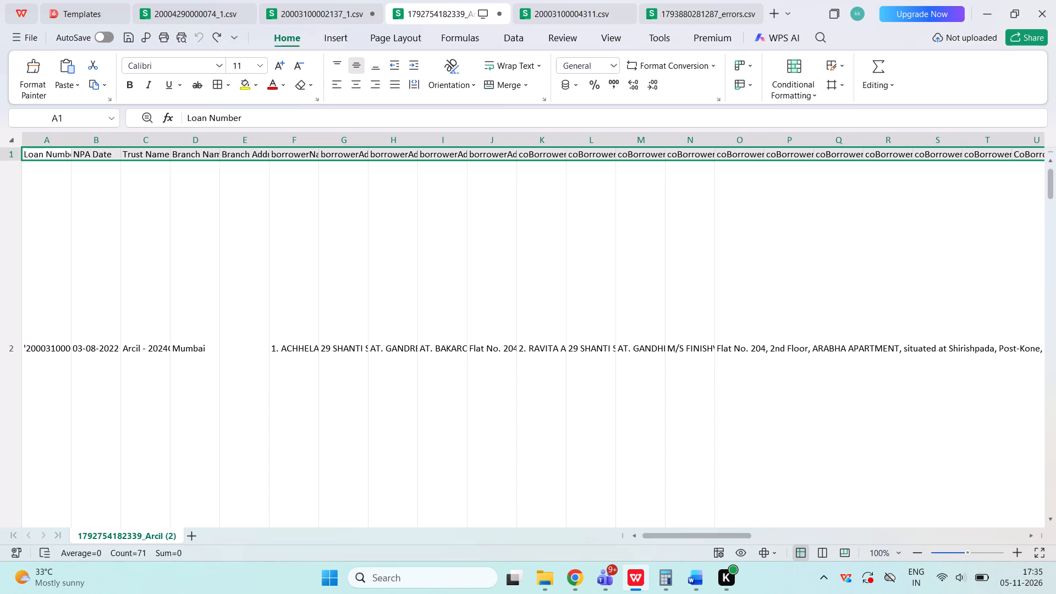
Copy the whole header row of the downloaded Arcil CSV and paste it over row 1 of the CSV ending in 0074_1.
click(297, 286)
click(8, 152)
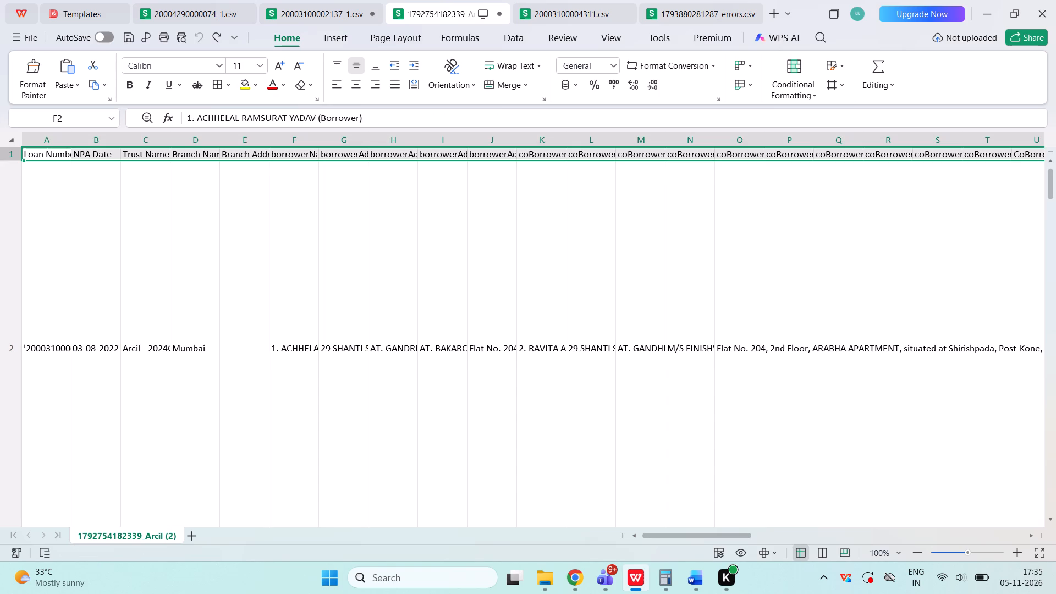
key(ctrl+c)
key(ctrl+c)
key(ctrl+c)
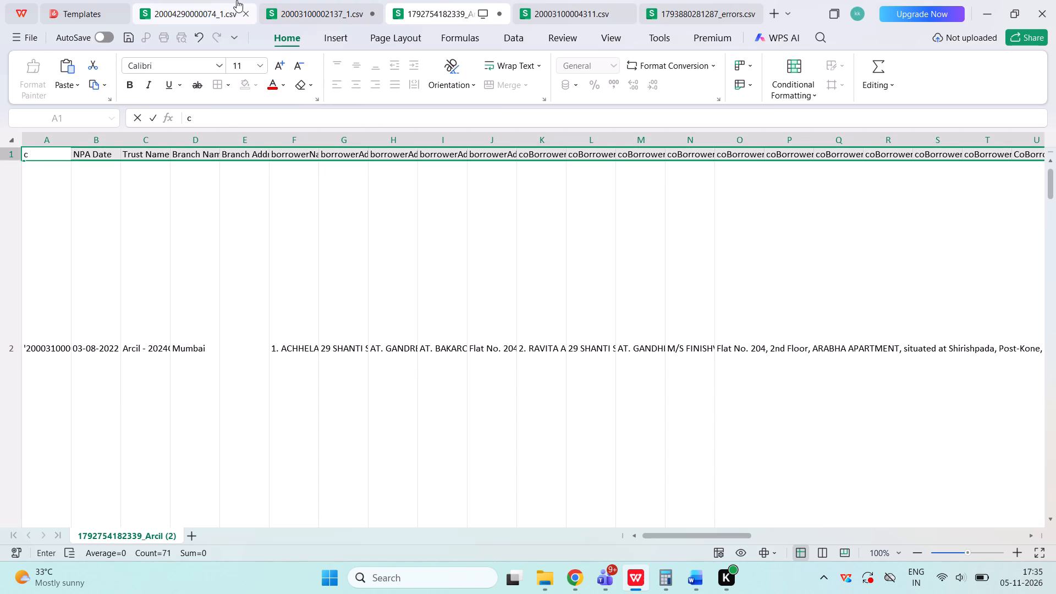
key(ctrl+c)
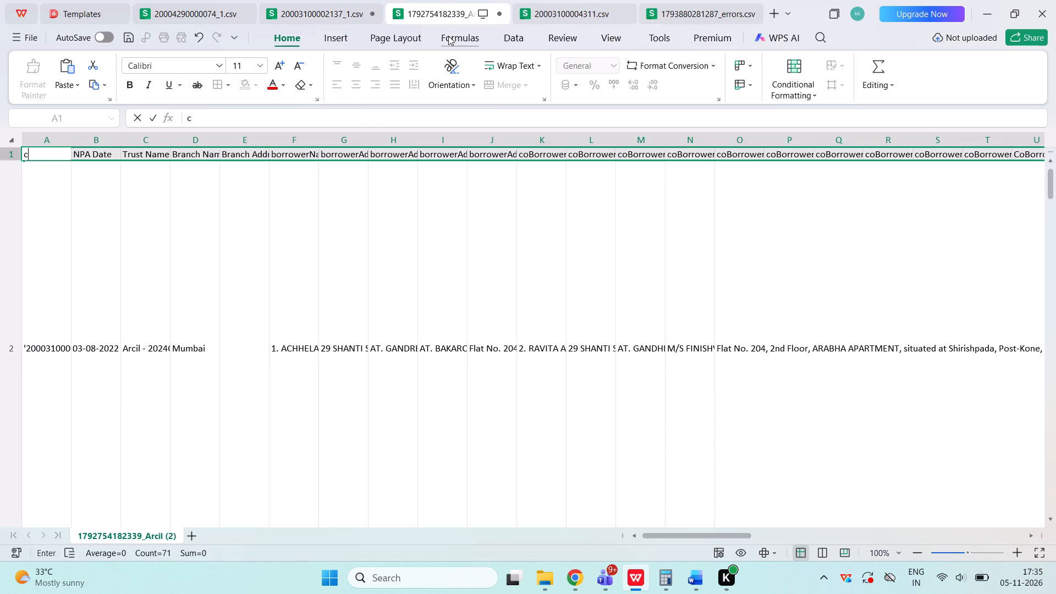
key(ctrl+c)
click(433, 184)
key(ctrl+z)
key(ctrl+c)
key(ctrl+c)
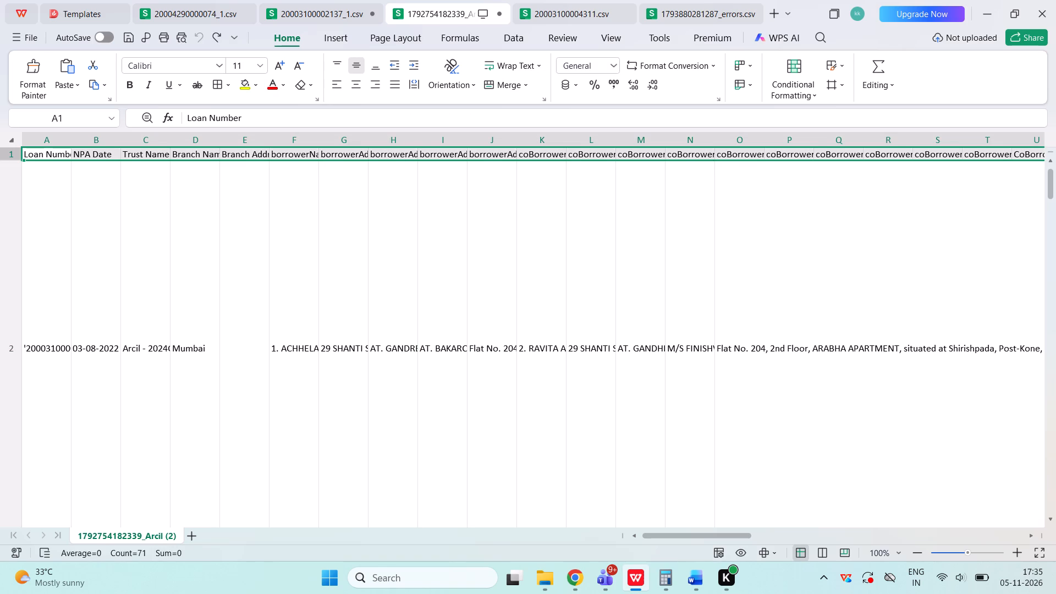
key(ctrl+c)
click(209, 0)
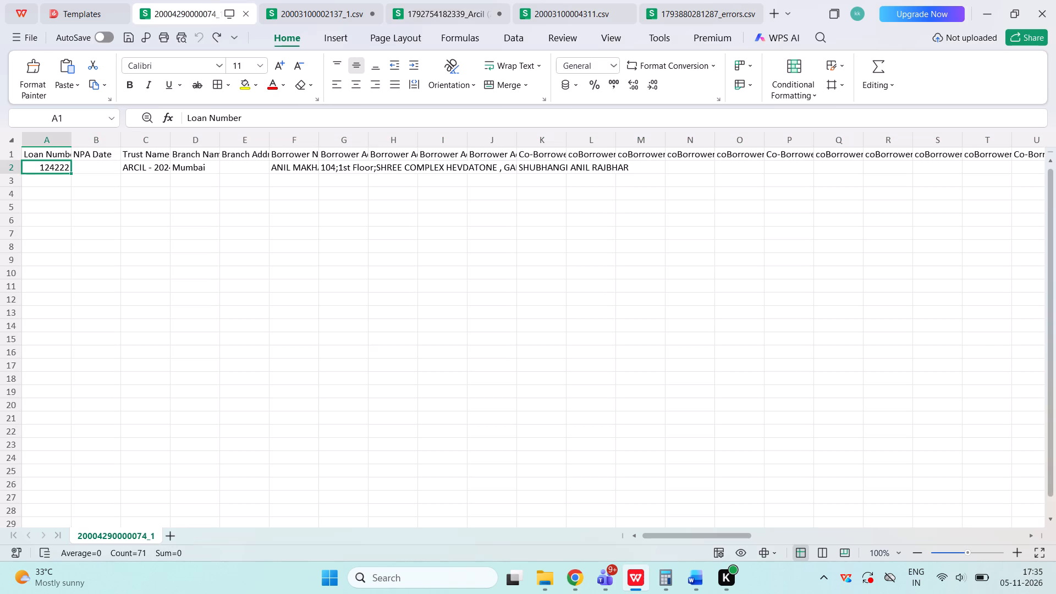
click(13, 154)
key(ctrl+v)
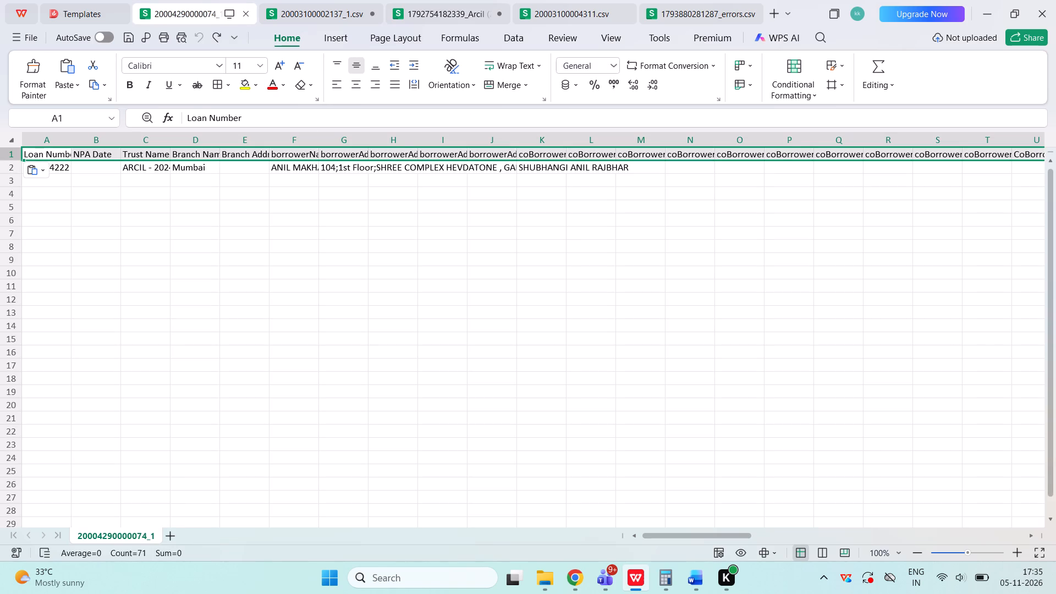
Copy row 1 of the downloaded Arcil CSV again and paste it over the header row of the CSV ending in 0074_1.
click(408, 0)
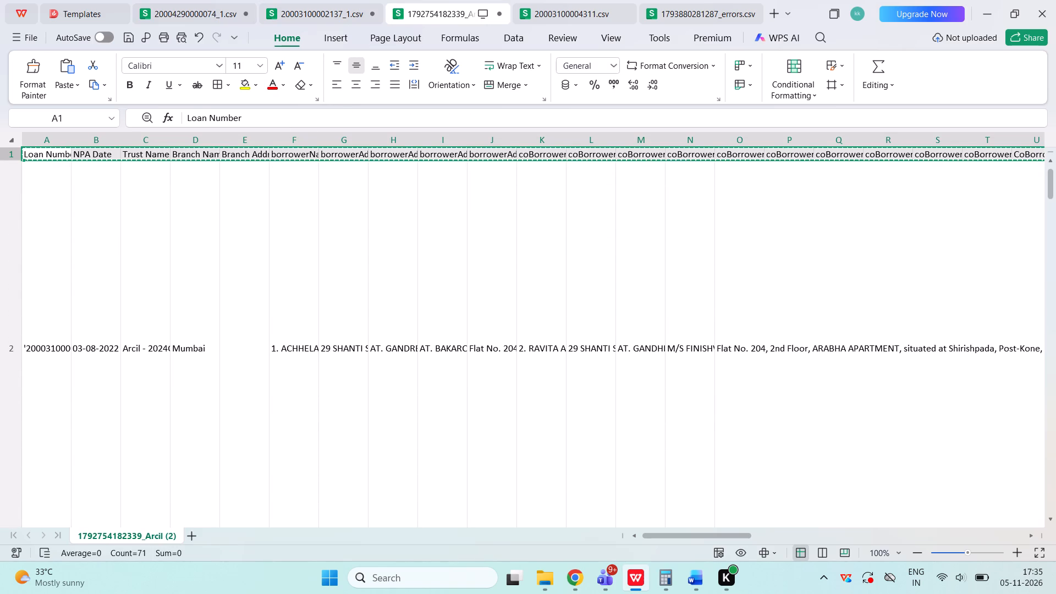
click(248, 324)
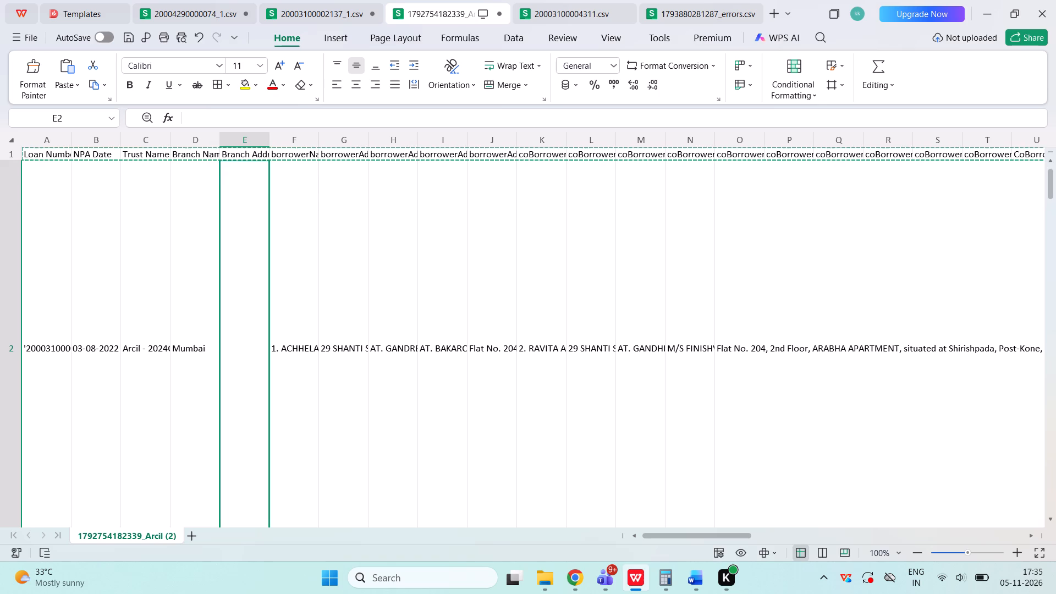
click(13, 155)
key(ctrl+c)
key(ctrl+c)
key(ctrl+c)
click(166, 0)
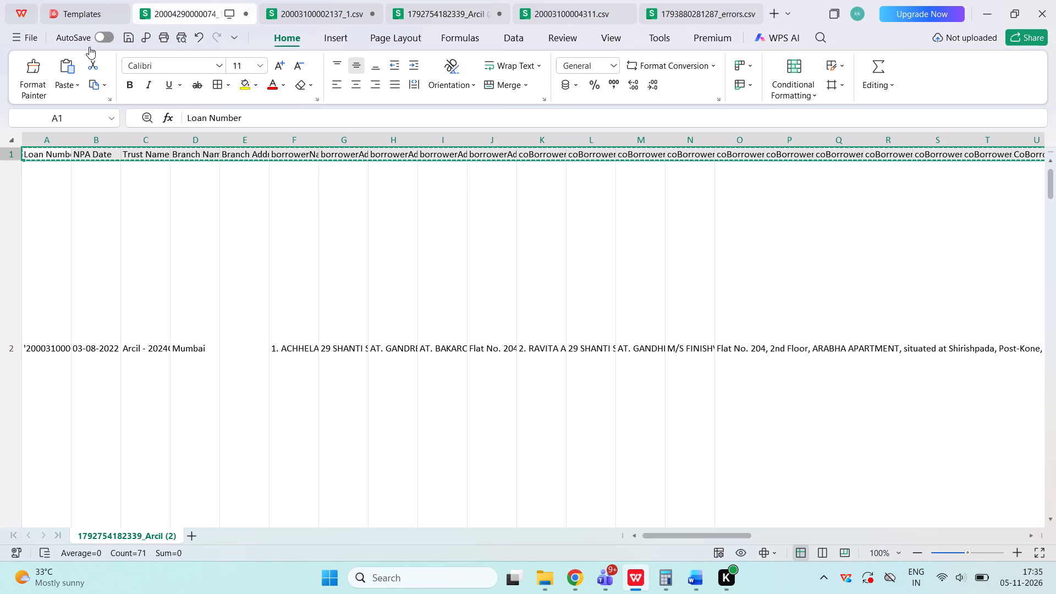
click(52, 202)
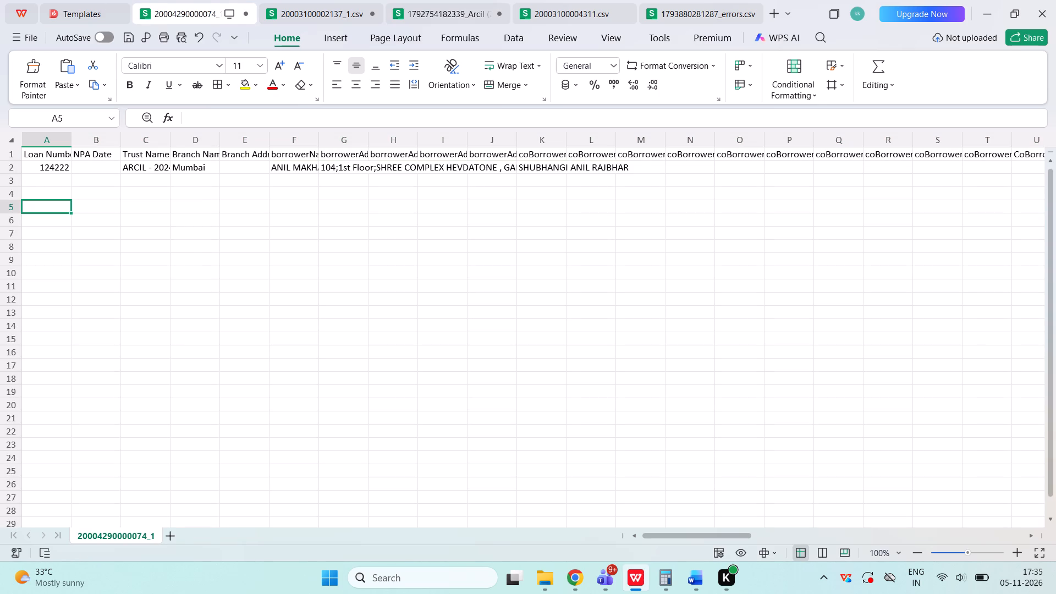
click(6, 154)
key(ctrl+v)
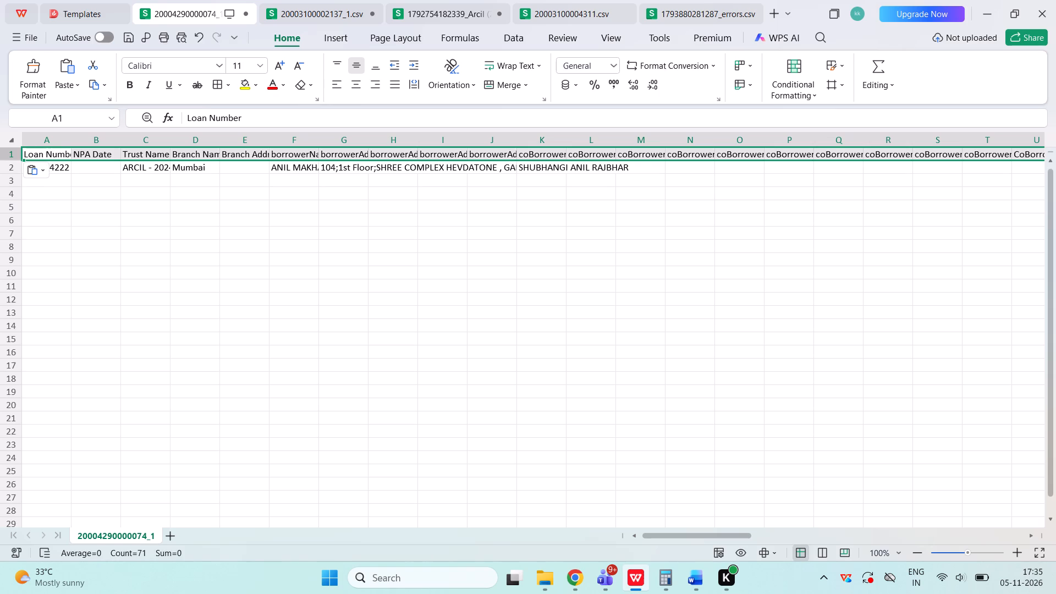
Replace the header row of the CSV ending in 2137_1 with the copied Arcil header row.
click(313, 0)
click(139, 255)
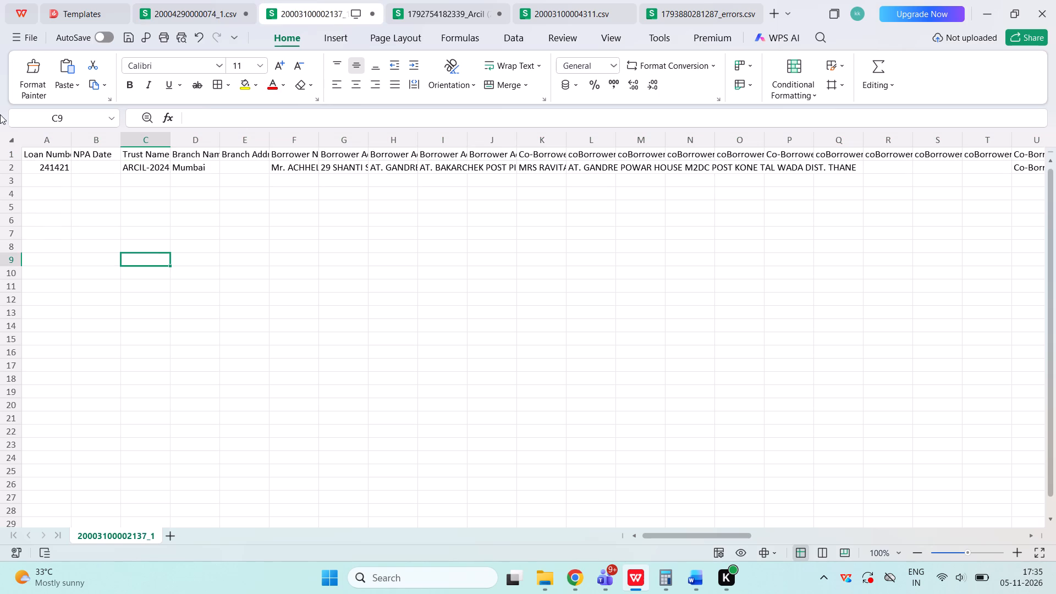
click(10, 151)
key(ctrl+v)
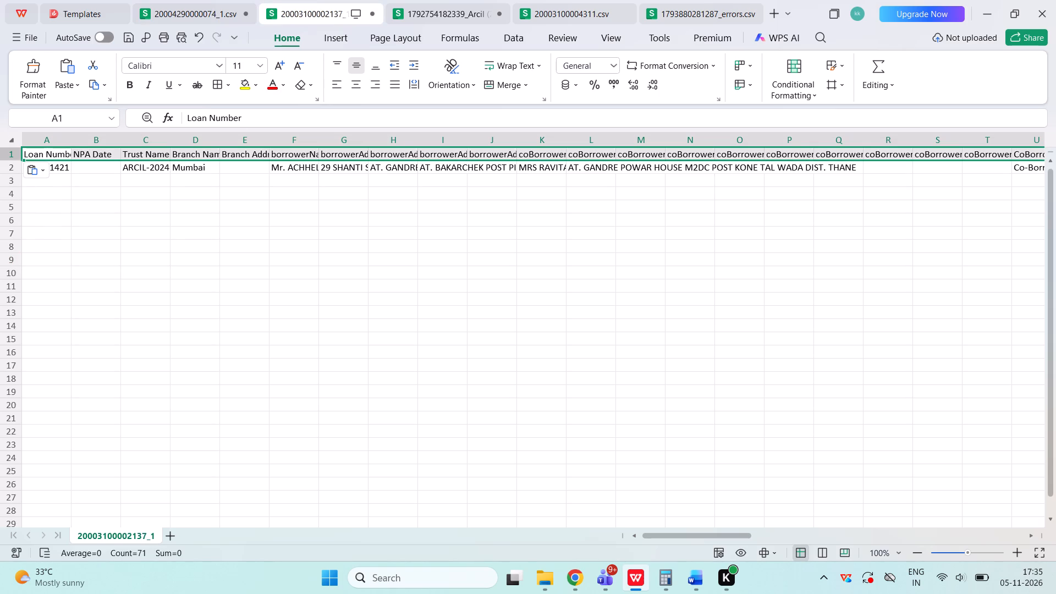
Replace the header row of the CSV ending in 4311 with the copied Arcil header row.
click(438, 0)
click(551, 0)
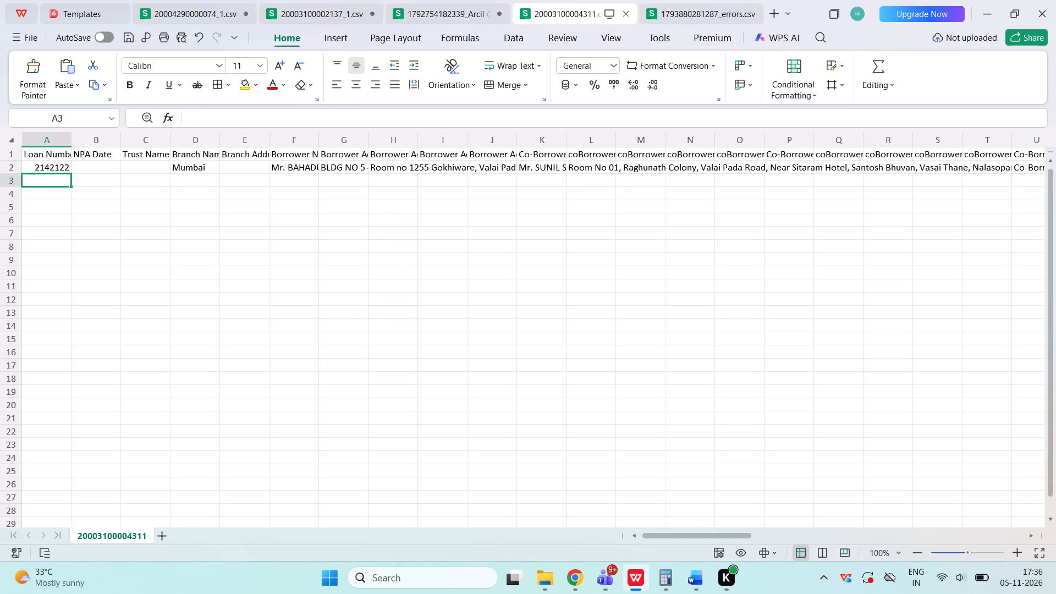
click(10, 155)
key(ctrl+v)
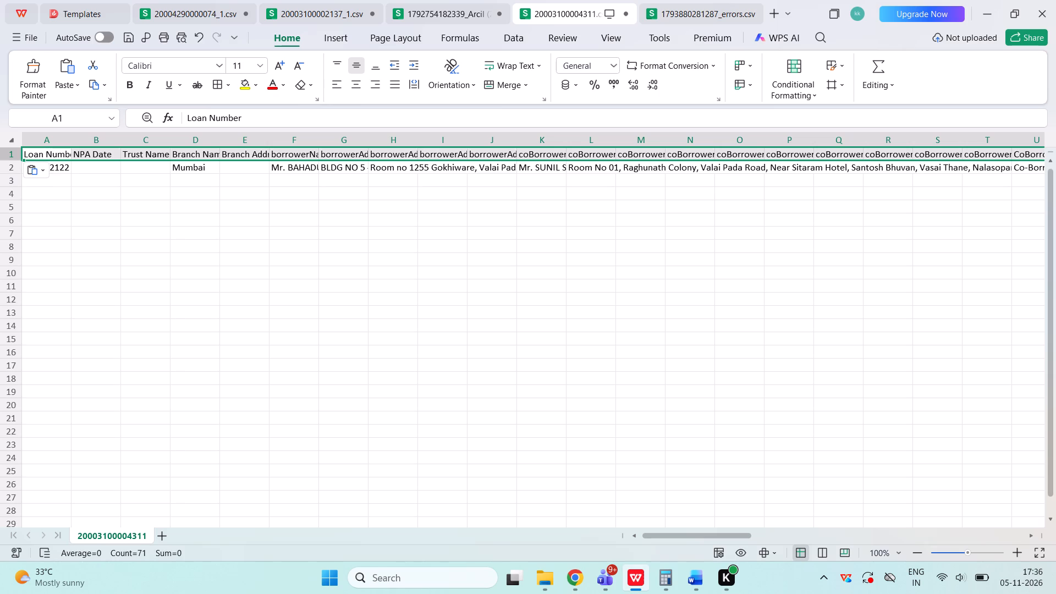
Save the CSV ending in 4311 in its current format and close it.
key(ctrl+s)
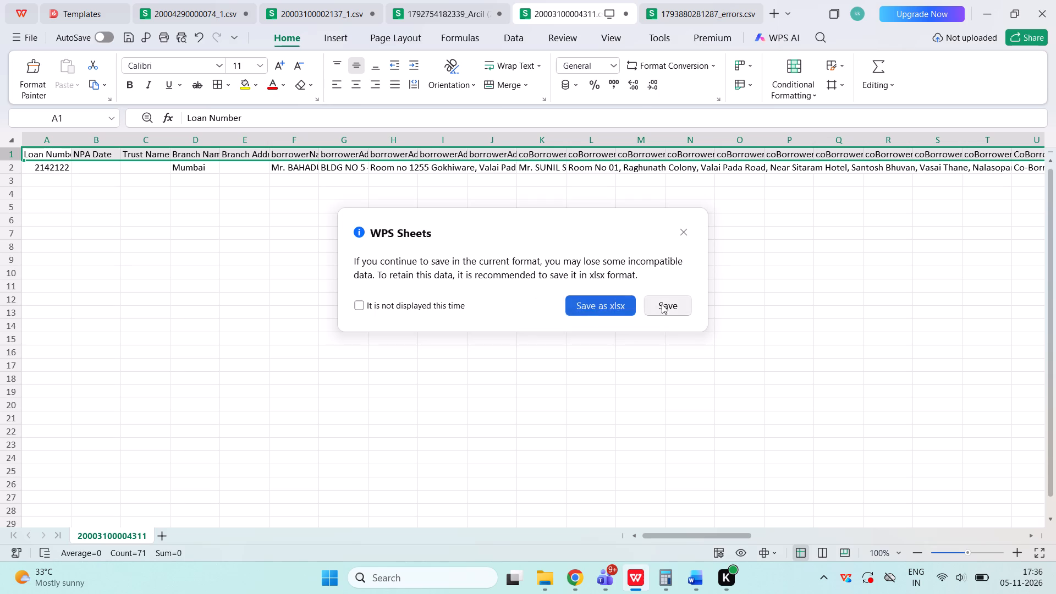
click(662, 304)
click(625, 16)
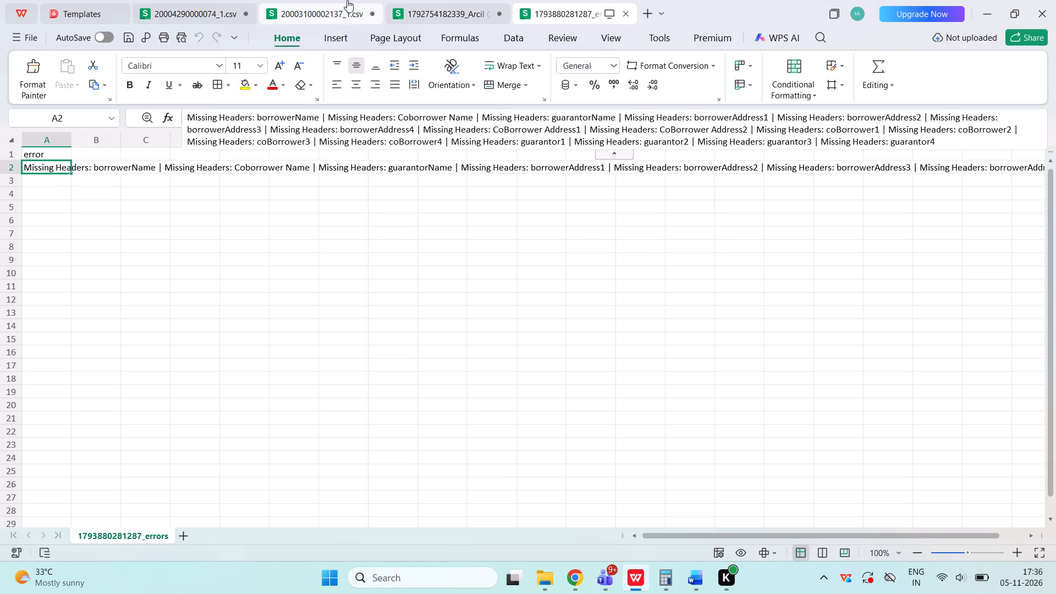
Save the CSV ending in 2137_1 in its current format and close it.
click(329, 0)
key(ctrl+s)
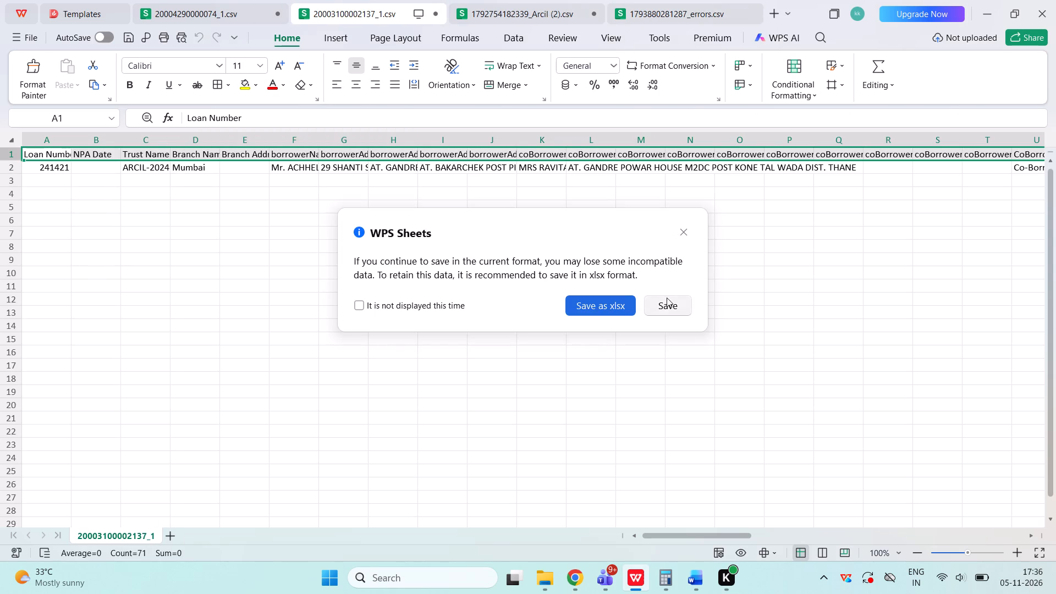
click(667, 298)
click(437, 14)
Save the CSV ending in 0074_1 in its current format, close it, and return to the ClearDu files page in Chrome.
click(203, 1)
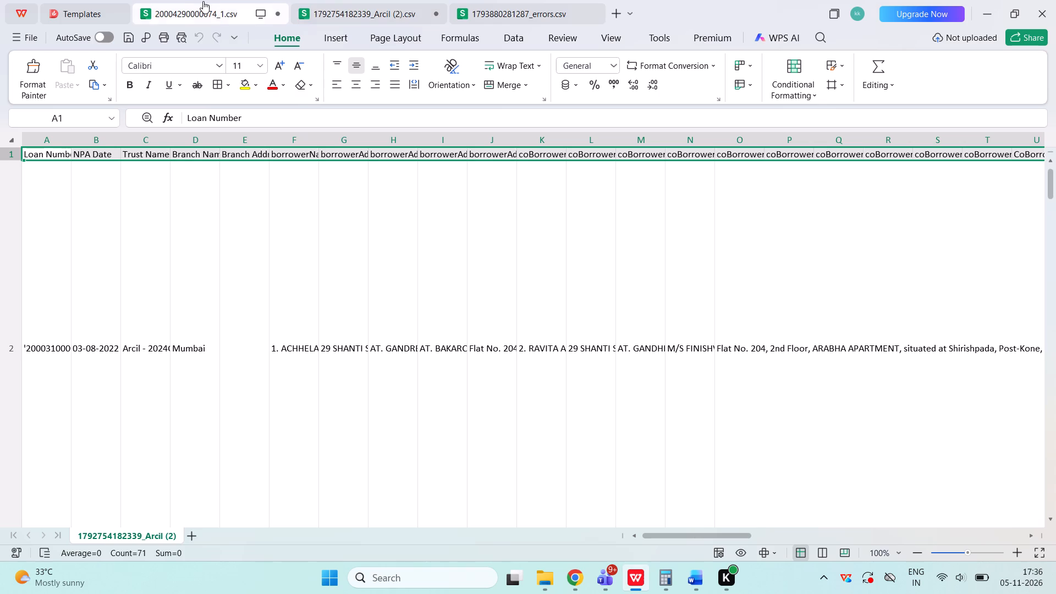
key(ctrl+s)
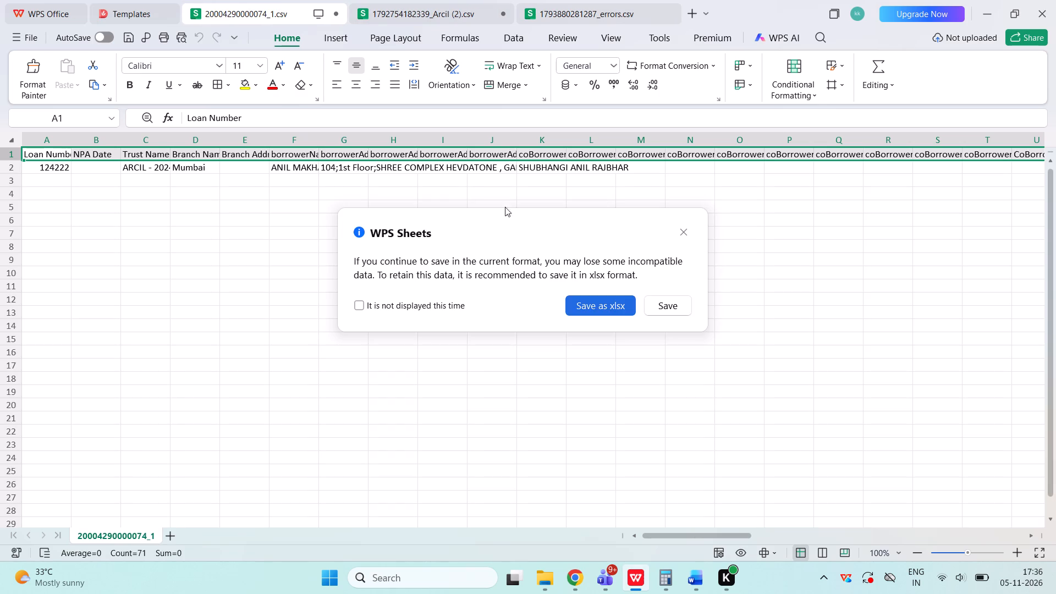
click(654, 296)
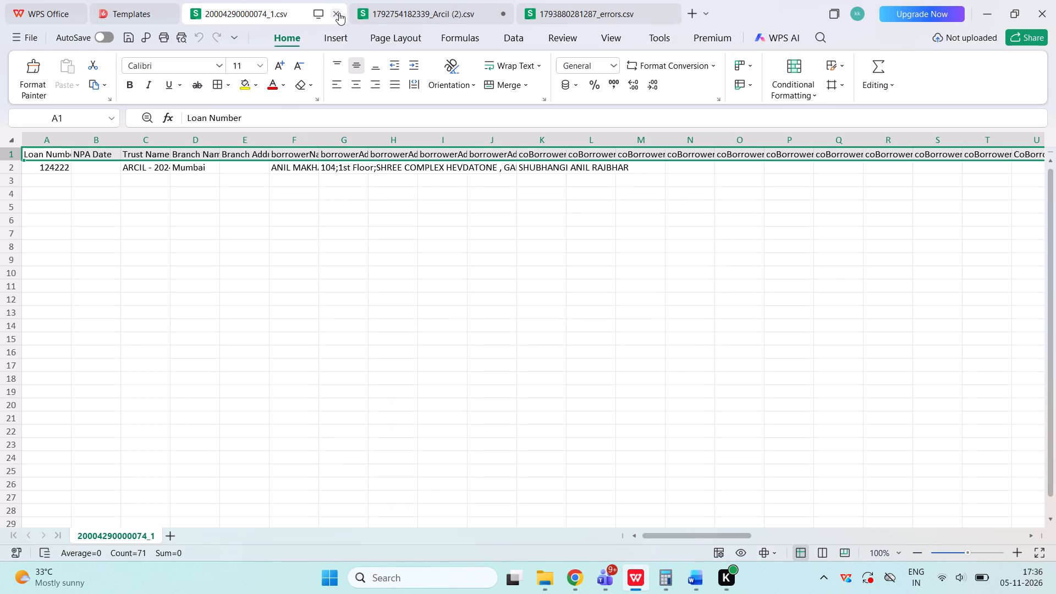
click(339, 13)
key(alt+Tab)
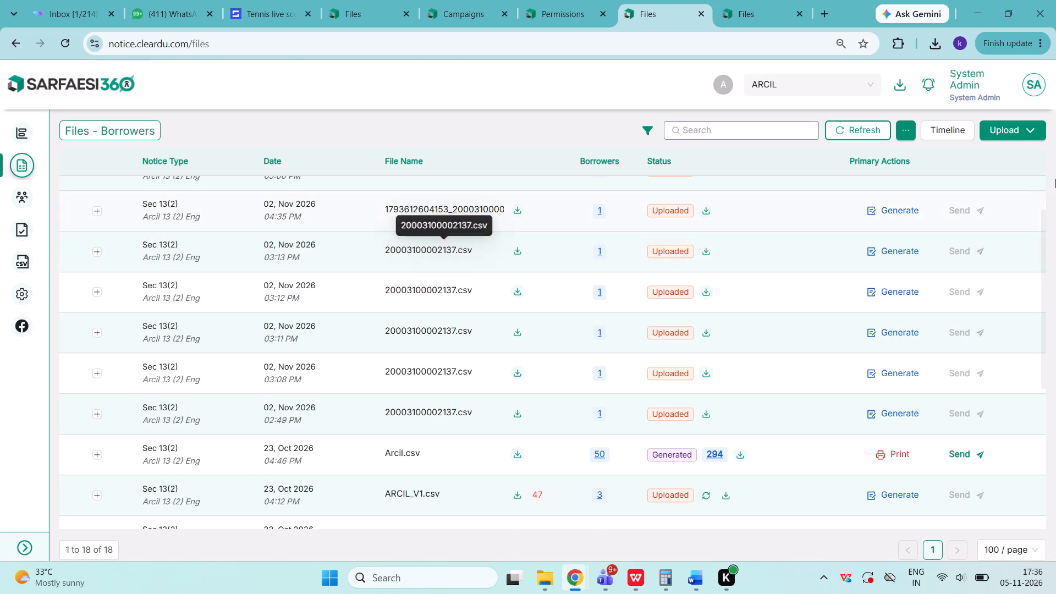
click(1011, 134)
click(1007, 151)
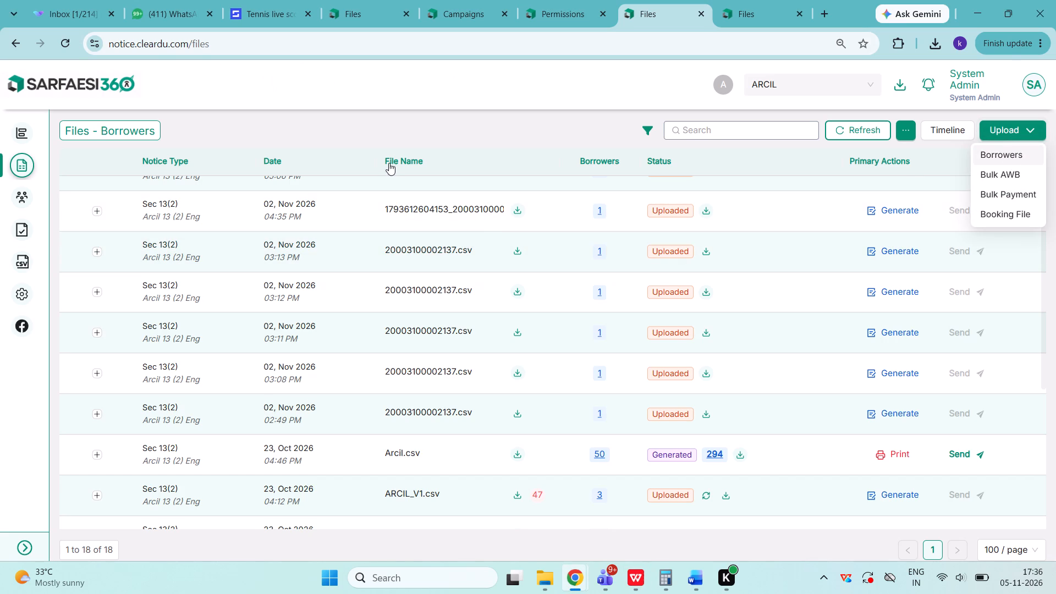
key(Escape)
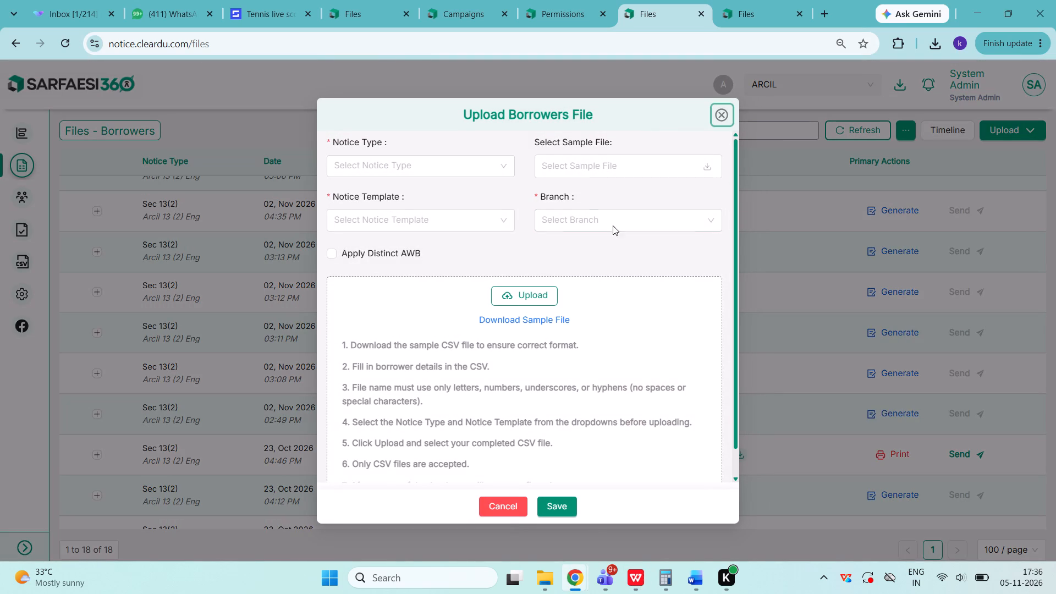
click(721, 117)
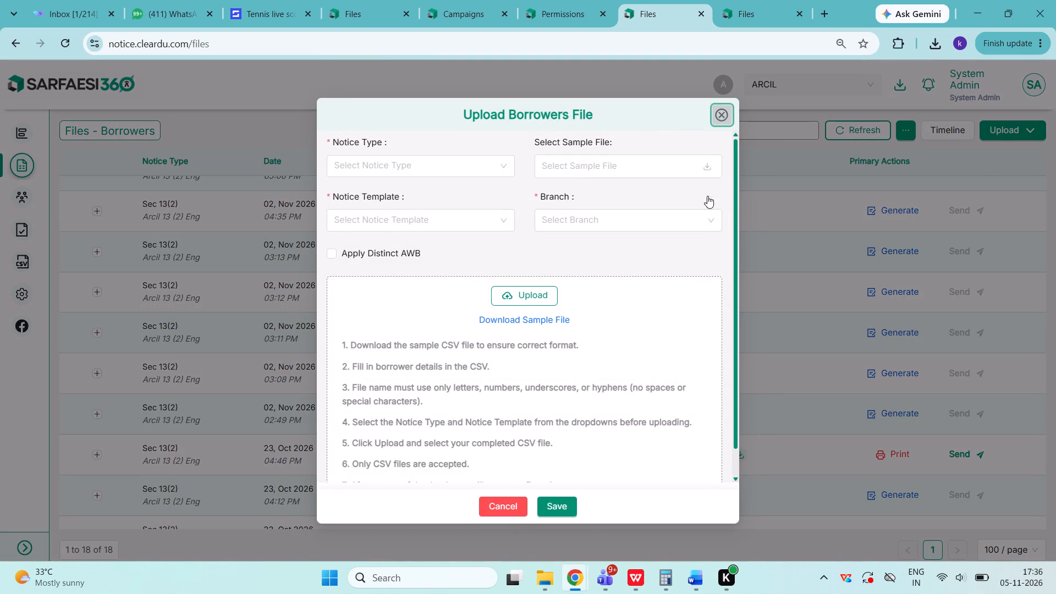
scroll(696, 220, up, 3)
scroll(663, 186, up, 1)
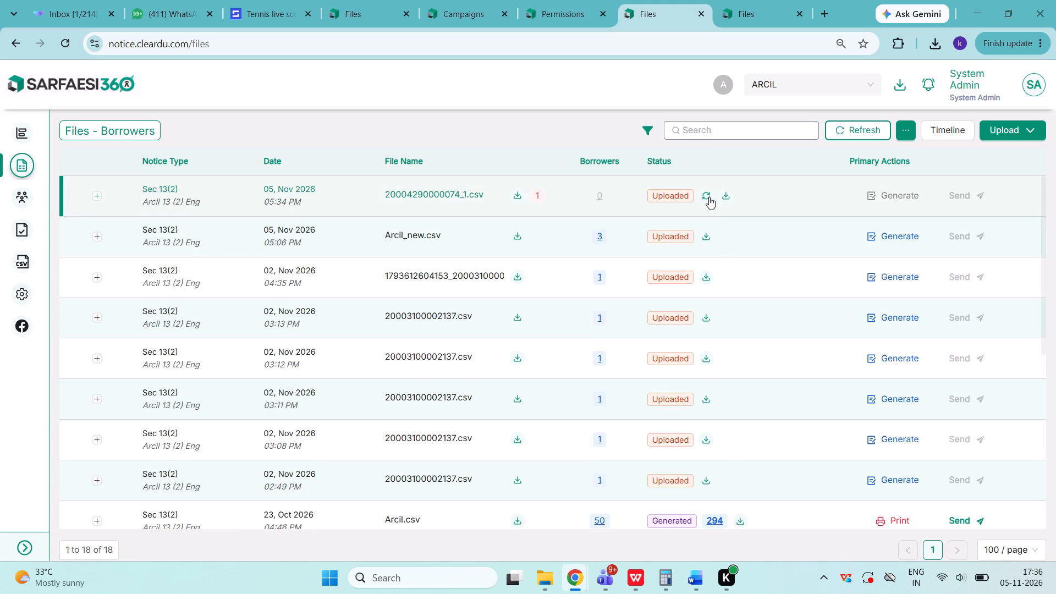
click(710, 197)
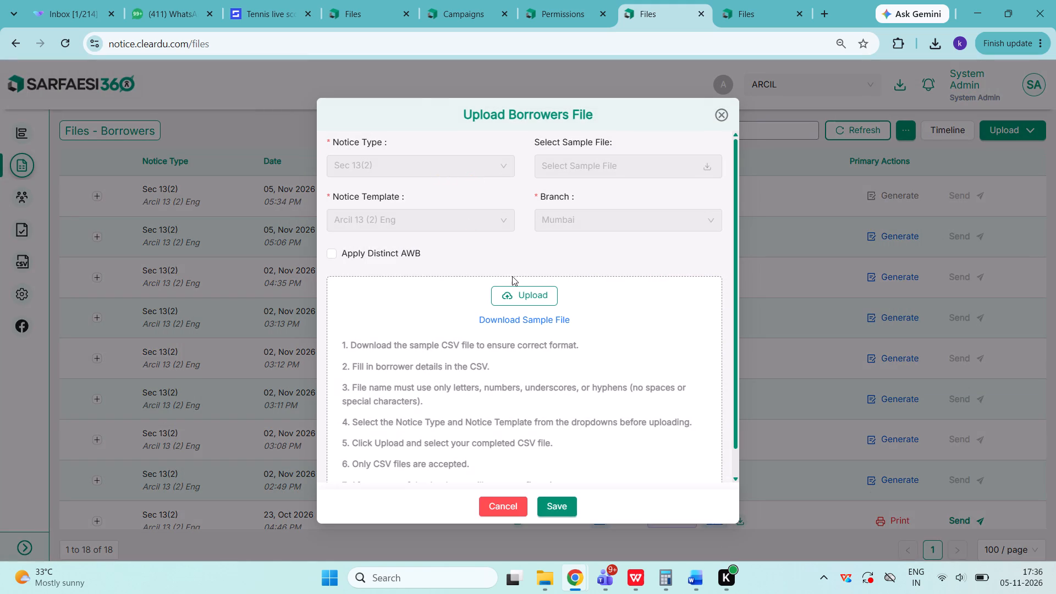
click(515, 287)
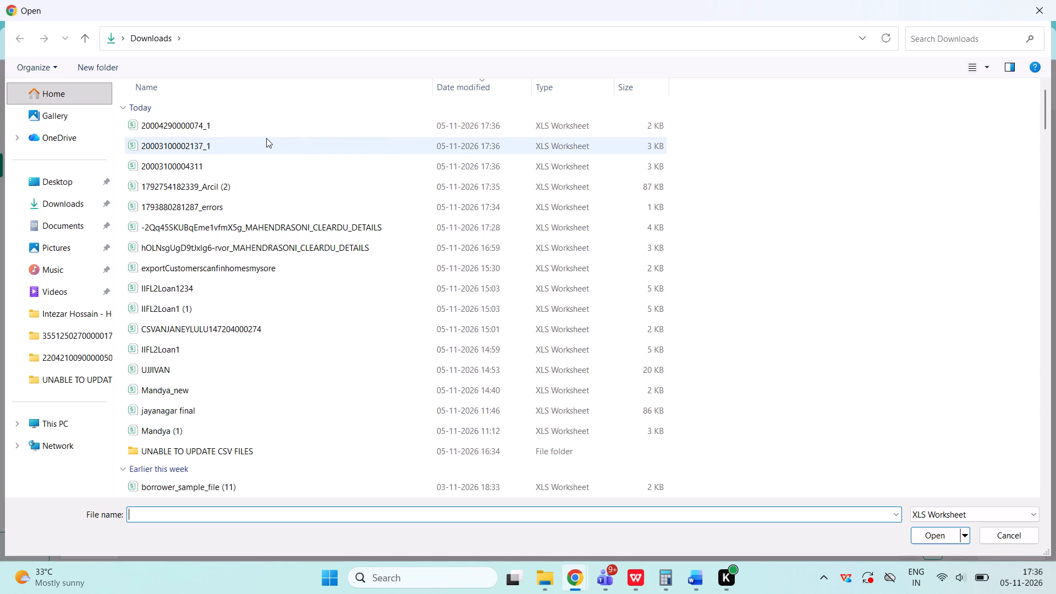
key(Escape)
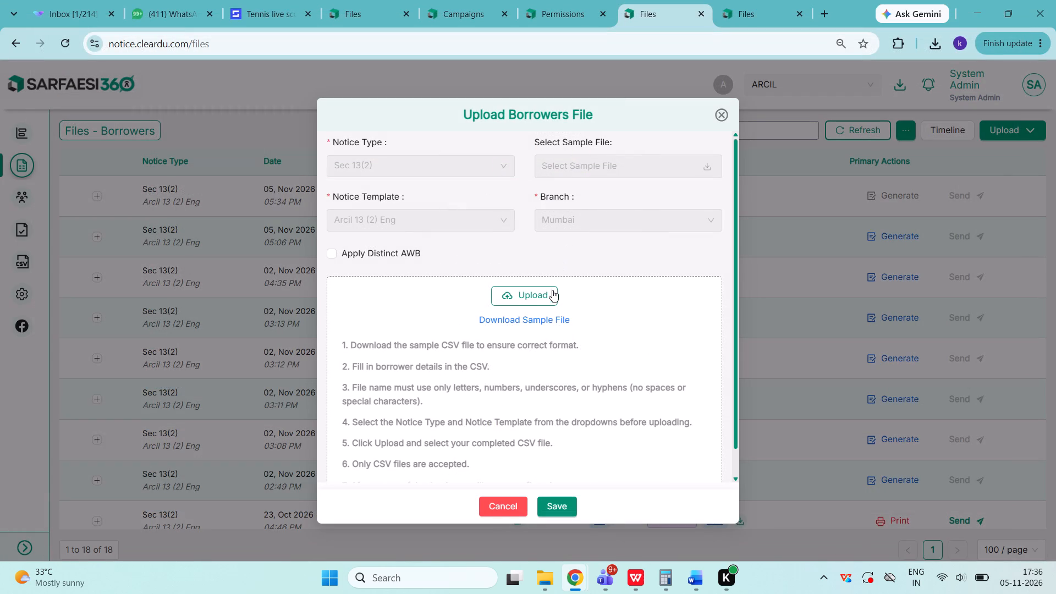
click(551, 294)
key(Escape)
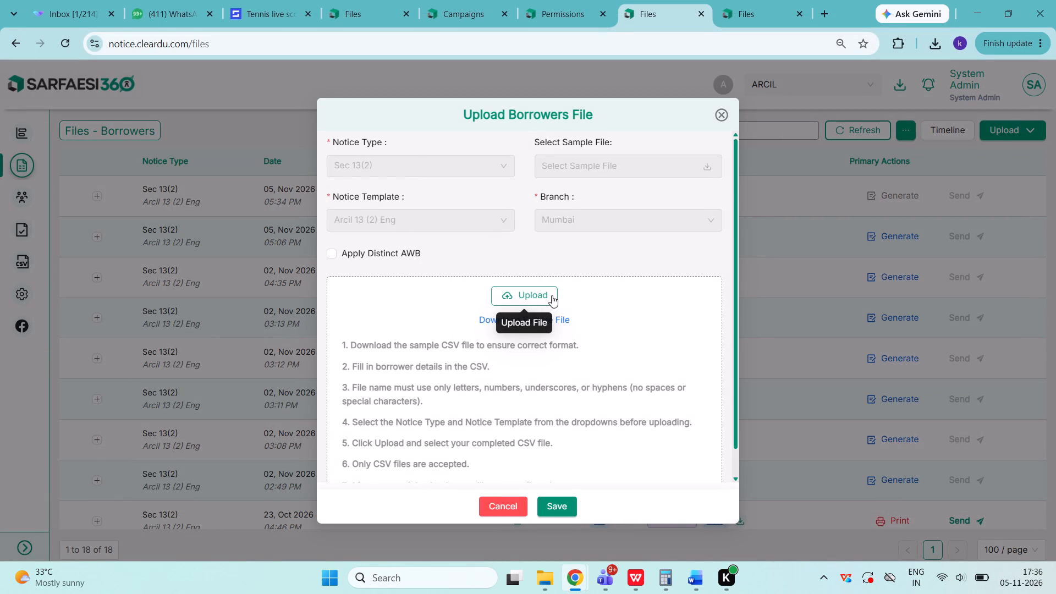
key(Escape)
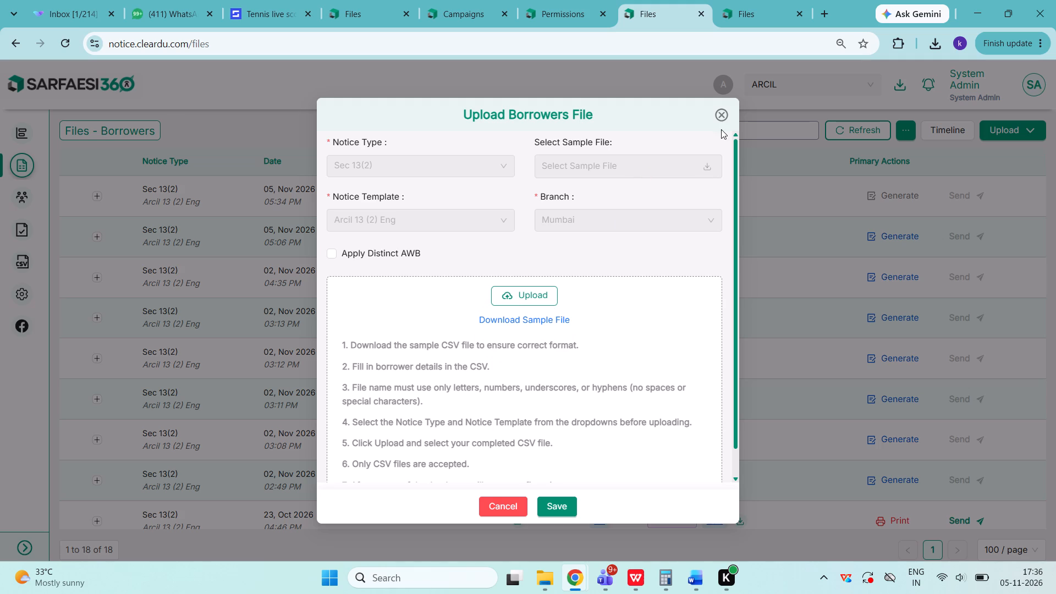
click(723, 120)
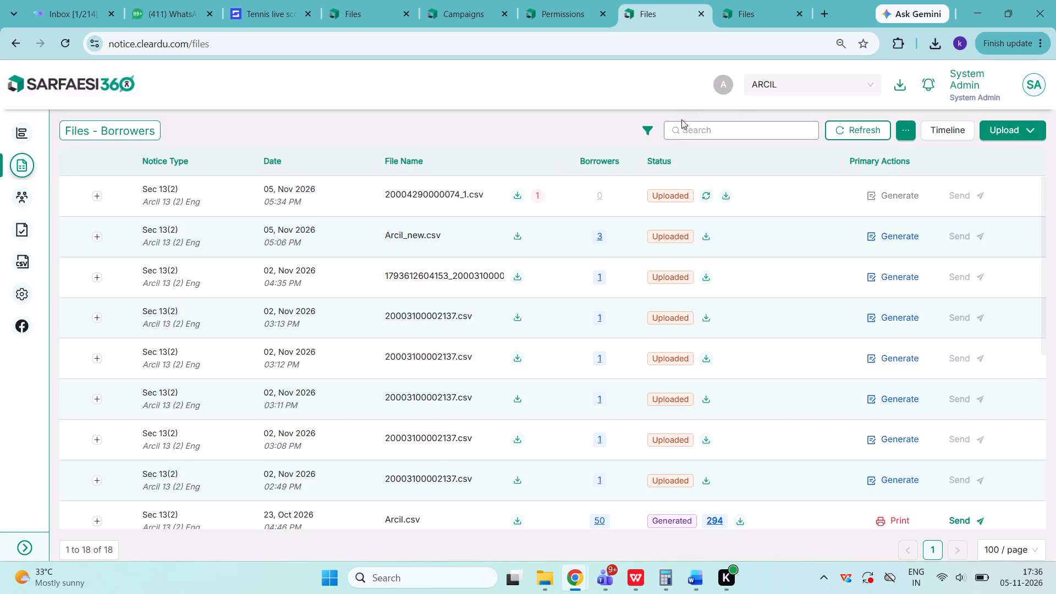
Retry the failed Sec 13(2) upload with the corrected CSV ending in 0074_1, save it, and refresh the borrower files list.
click(705, 194)
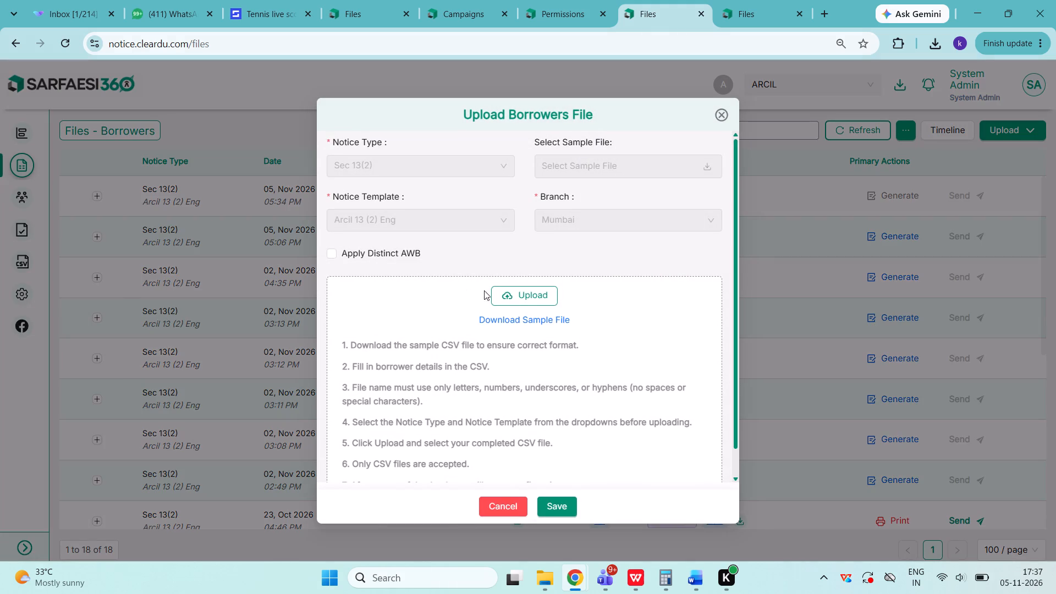
click(508, 295)
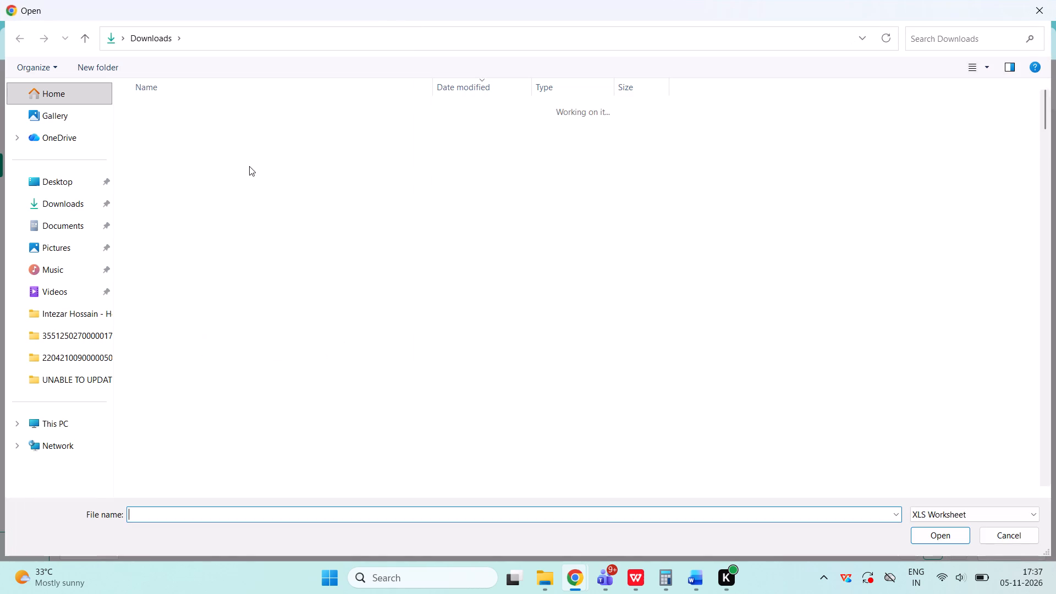
click(271, 130)
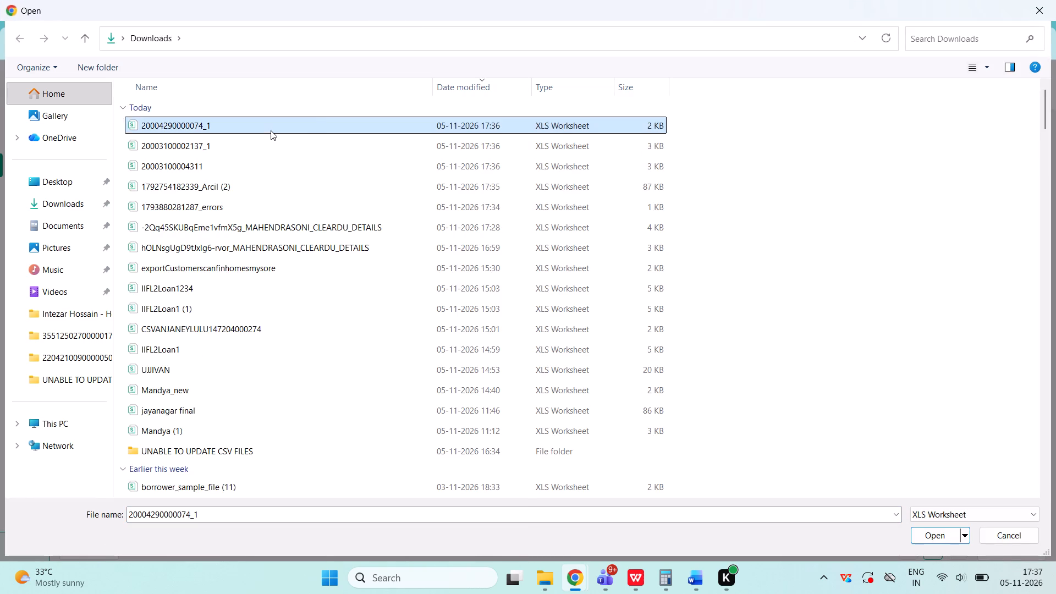
key(Return)
scroll(425, 367, down, 3)
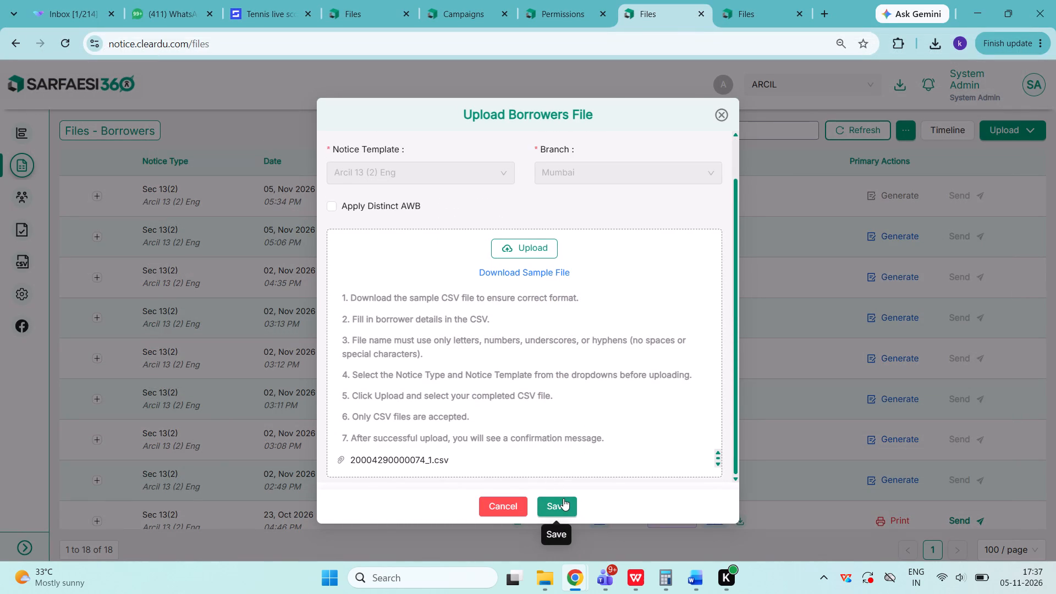
click(563, 498)
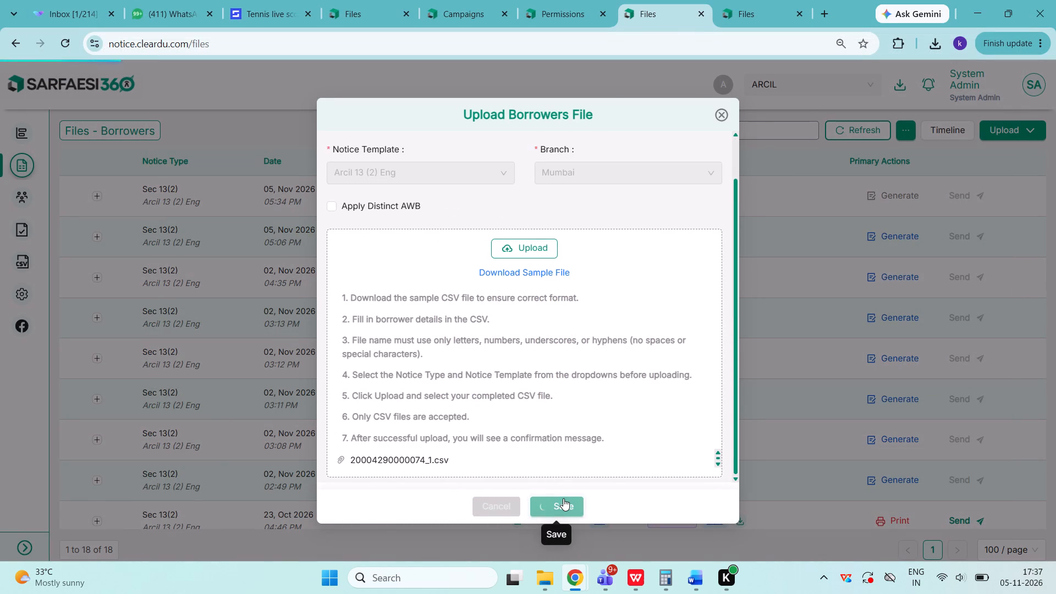
click(865, 127)
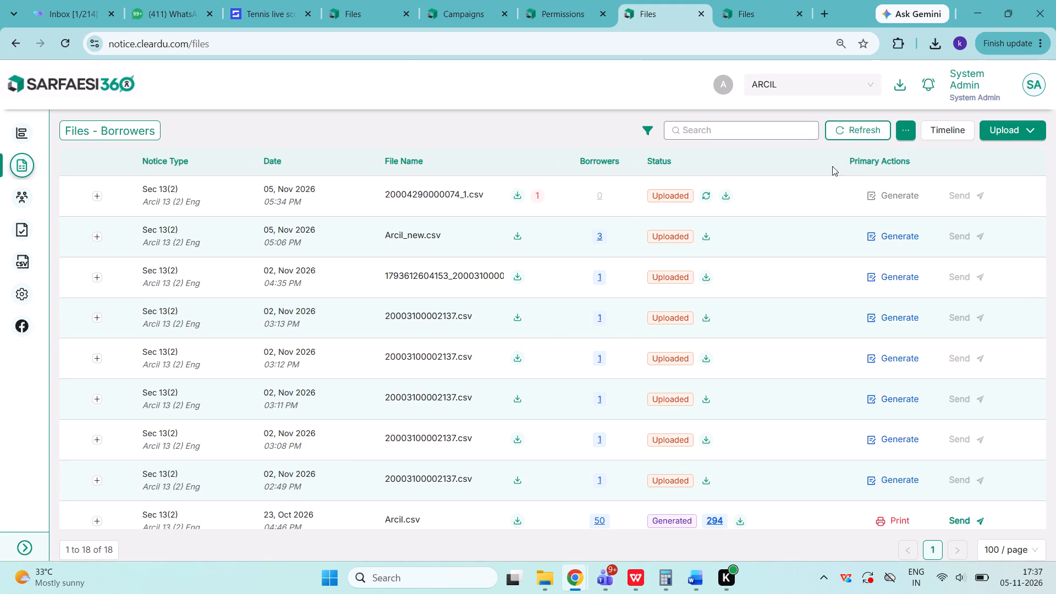
Download the failed-record file for the upload ending in 0074_1 and check its error column in WPS Office.
click(532, 197)
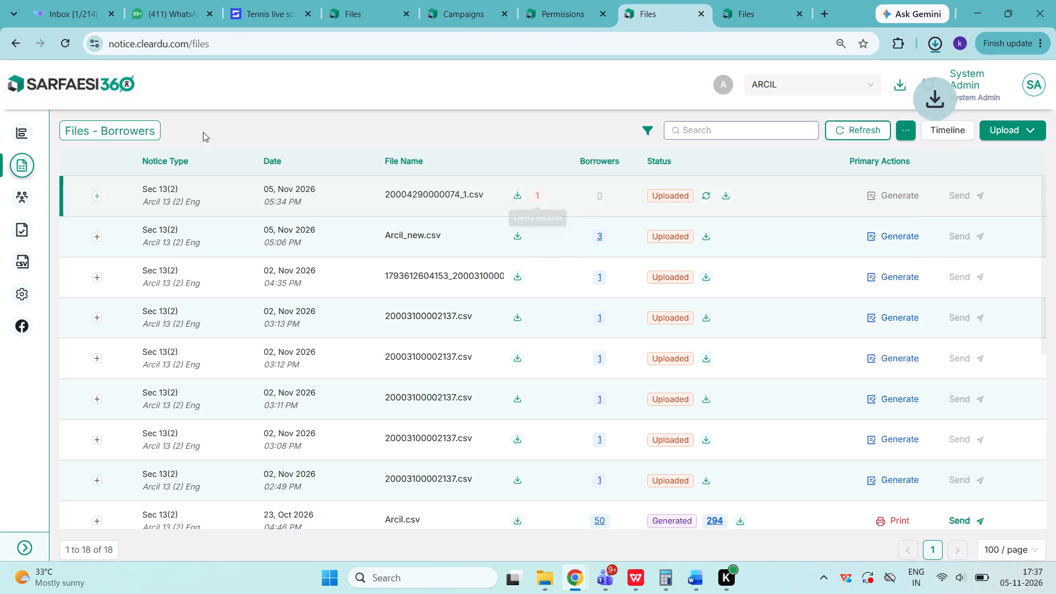
click(772, 90)
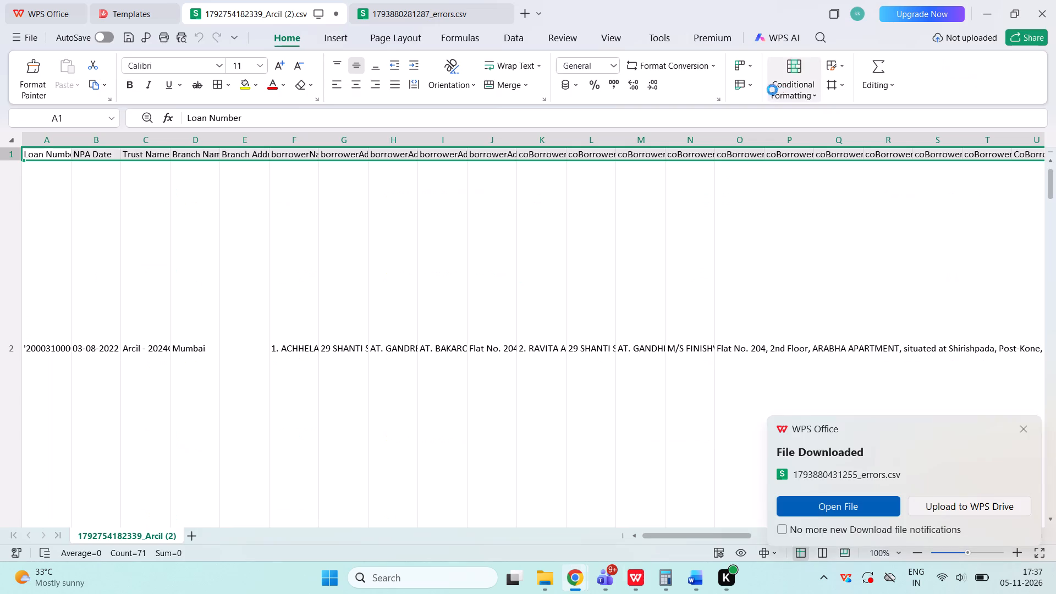
key(ctrl+Right)
key(Right)
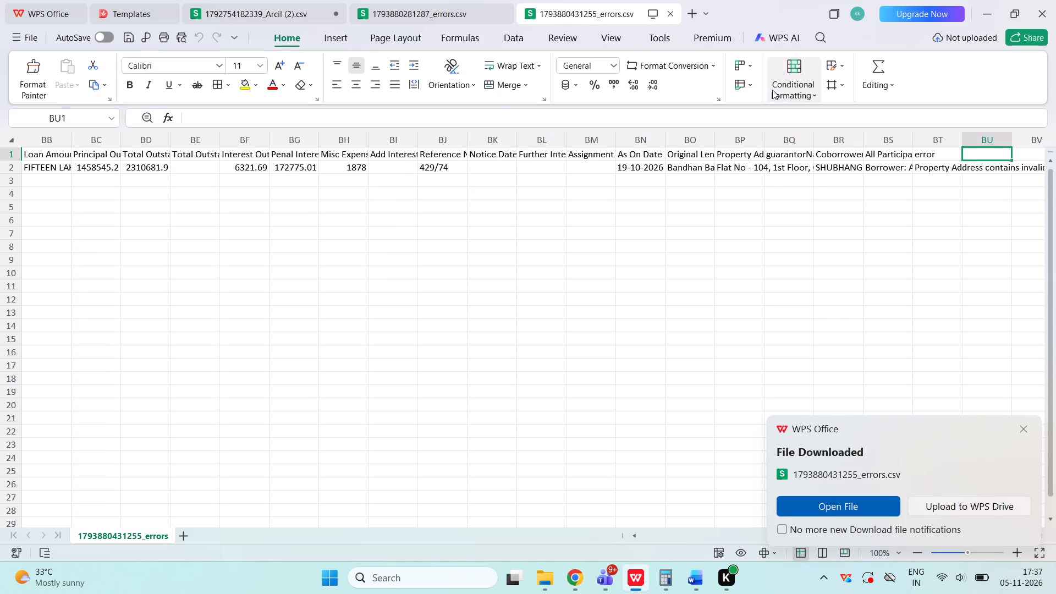
key(Left)
key(Down)
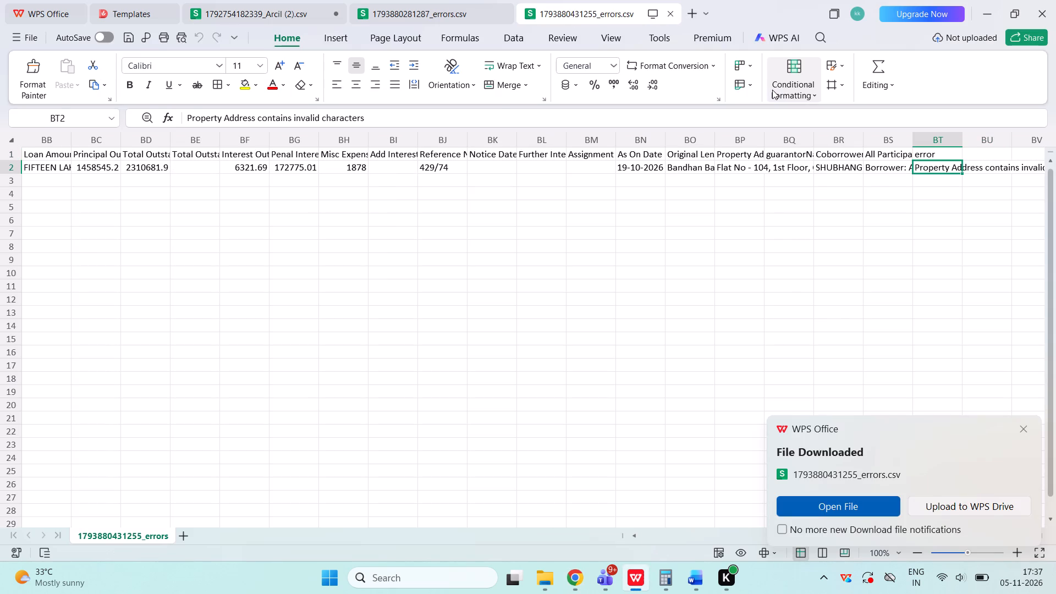
key(alt+Tab)
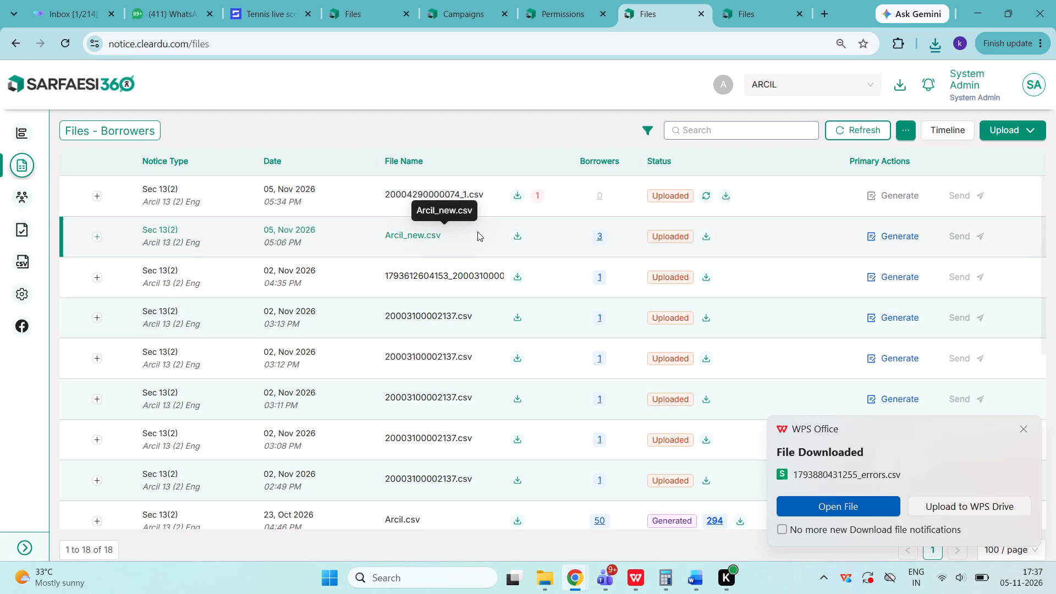
key(alt+Tab)
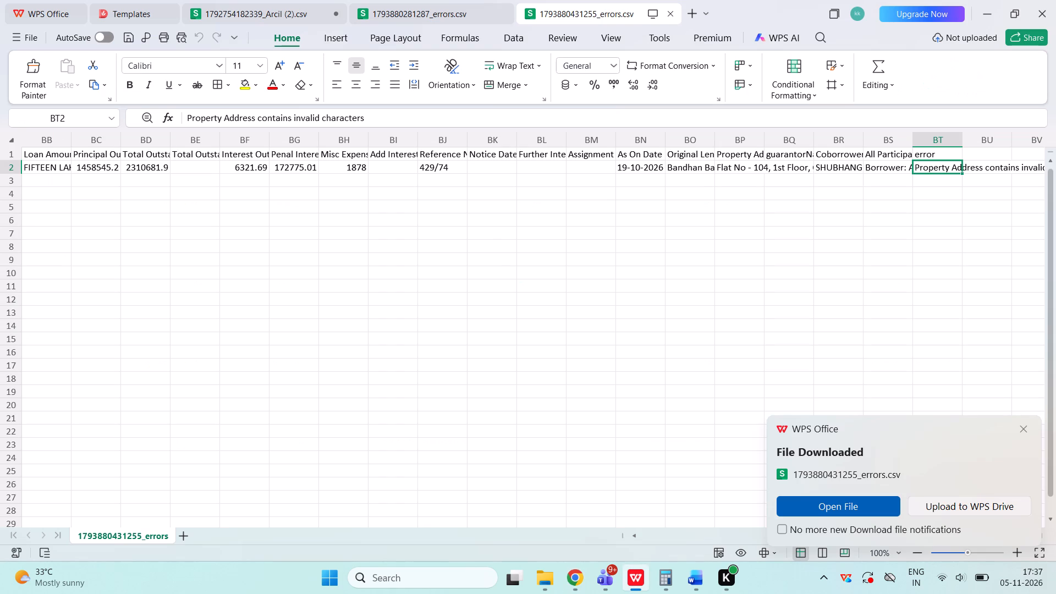
key(alt+Tab)
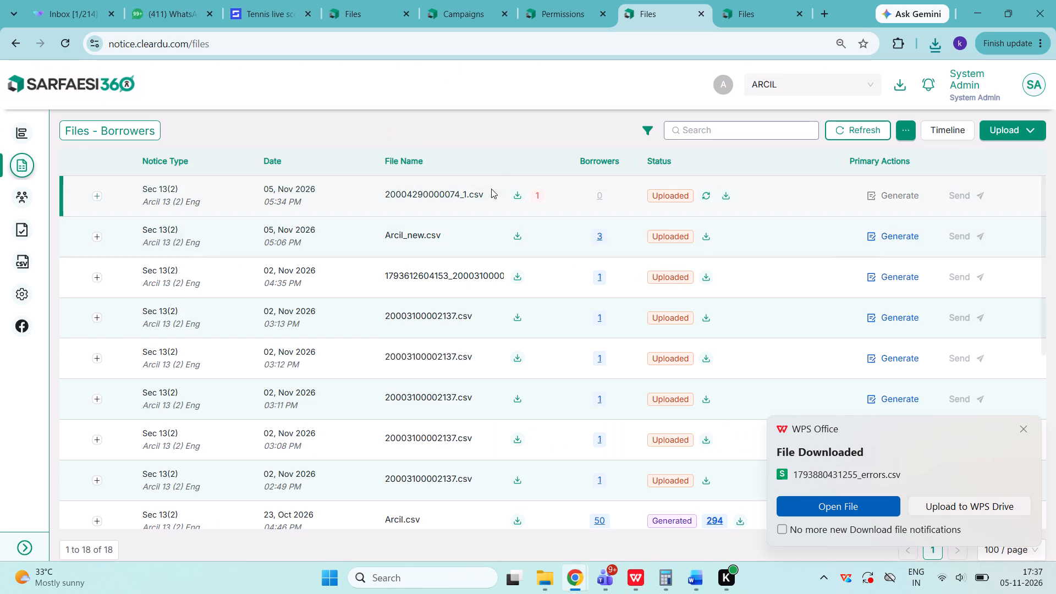
Open the CSV ending in 0074_1 from the Downloads folder in File Explorer.
key(super+e)
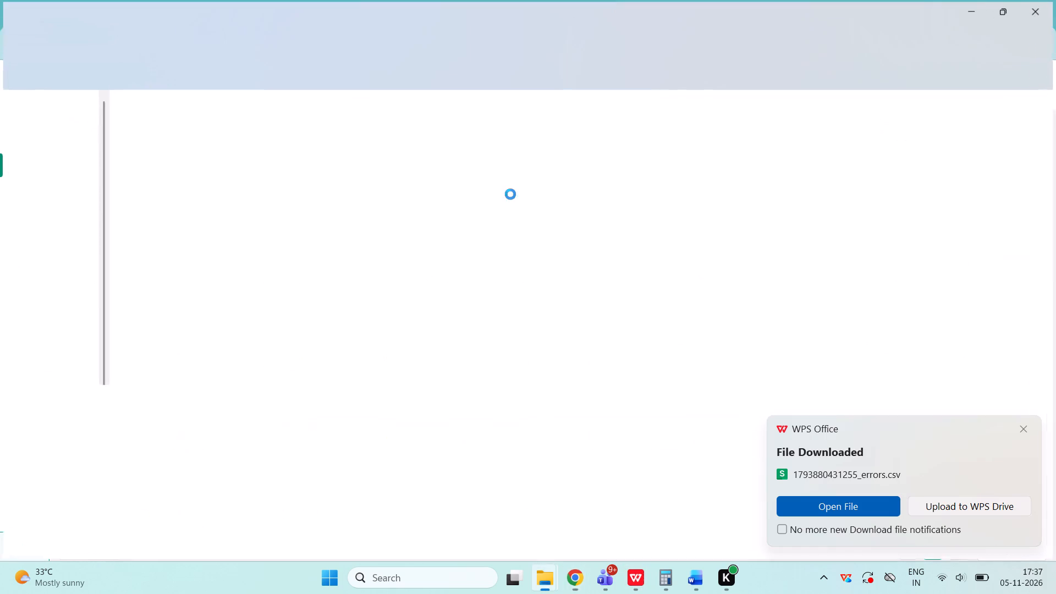
click(65, 215)
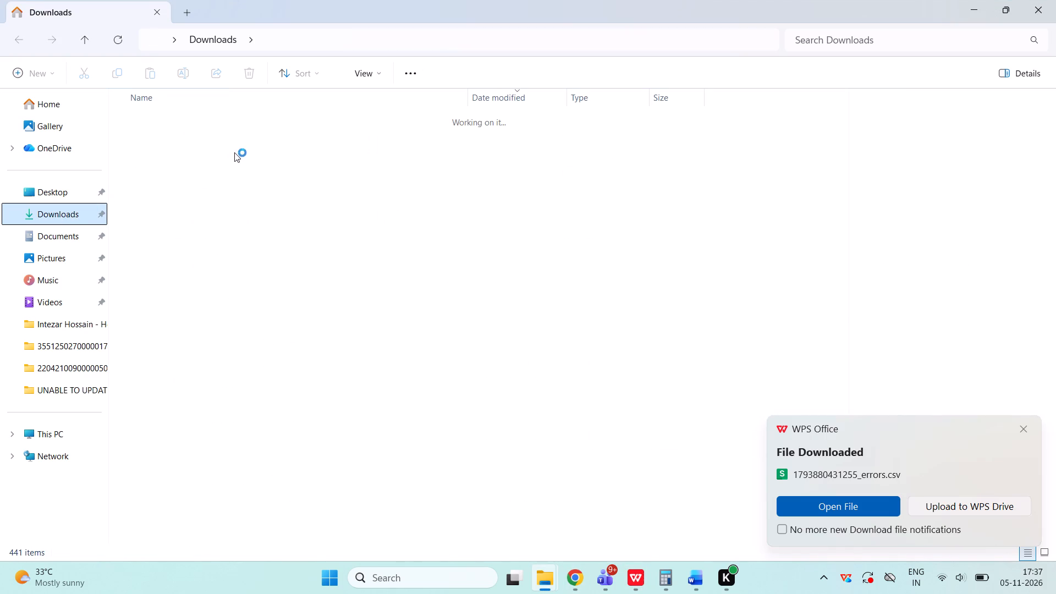
click(239, 161)
key(Return)
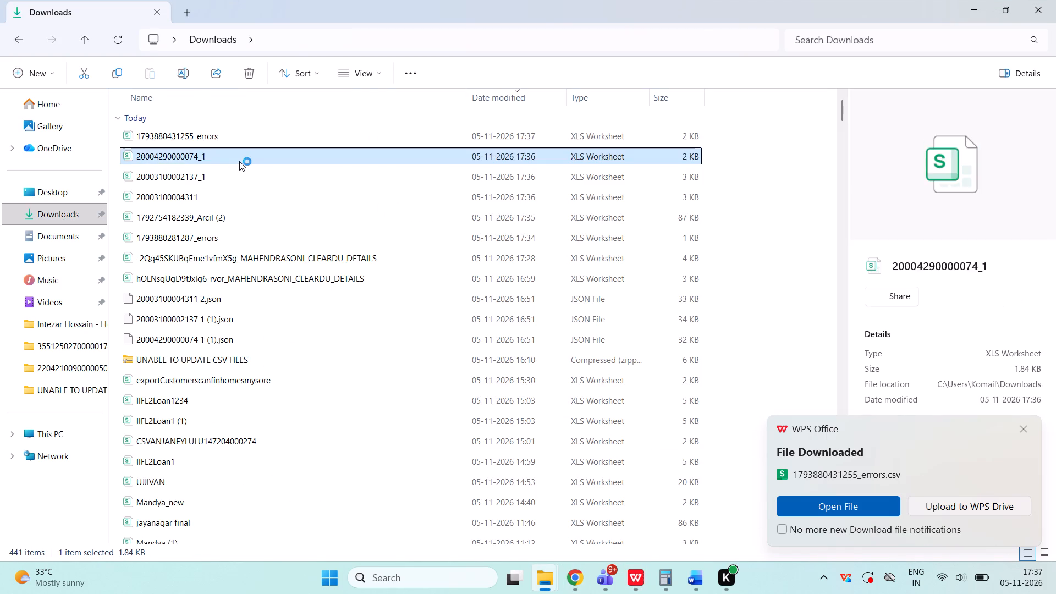
Examine the borrower record's field values across all columns in the CSV ending in 0074_1 for invalid characters, especially the Property Address.
key(Down)
key(Right)
key(Right)
key(Right)
key(Right)
key(Right)
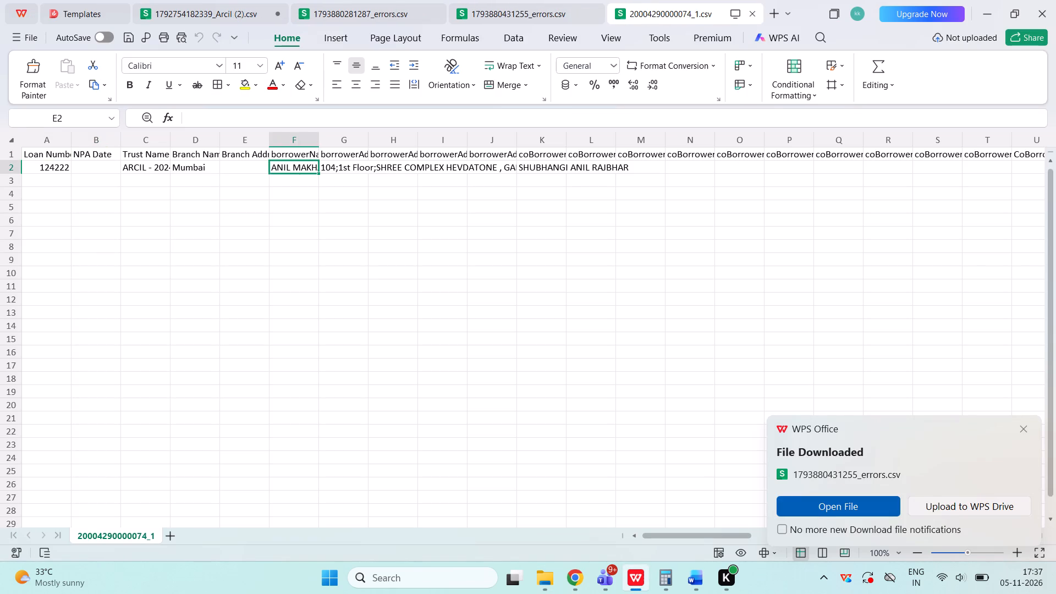
key(Right)
key(Right)
key(Right)
key(Right)
key(ctrl+Right)
key(ctrl+Right)
key(ctrl+Right)
key(Right)
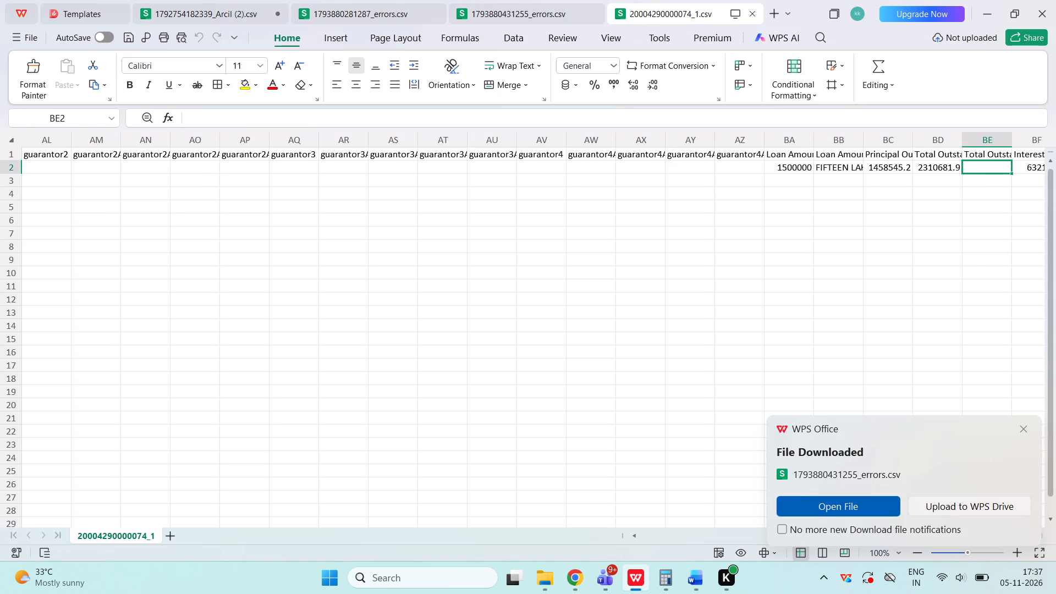
key(ctrl+Right)
key(Right)
key(ctrl+Right)
key(Right)
key(ctrl+Right)
key(Right)
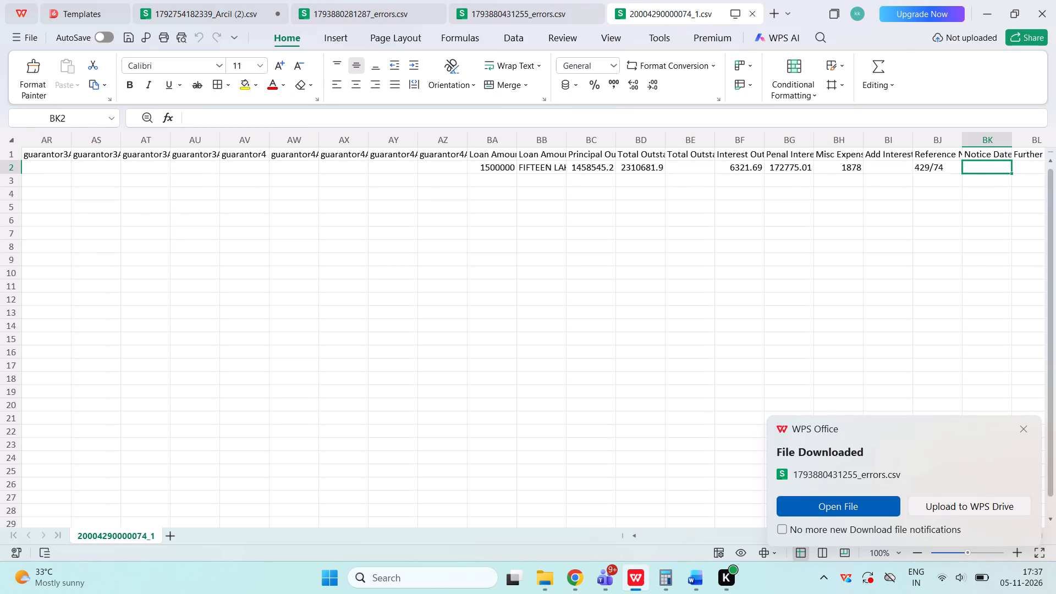
key(ctrl+Right)
key(Right)
key(ctrl+Right)
key(Right)
key(ctrl+Right)
key(Right)
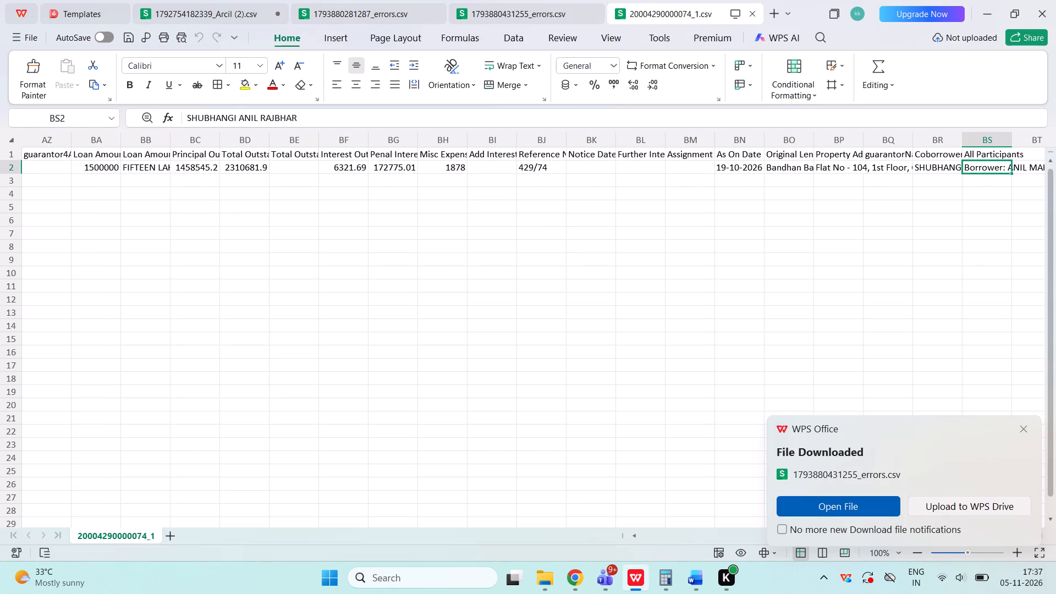
key(ctrl+Right)
key(Left)
key(ctrl+Left)
key(Left)
key(Left)
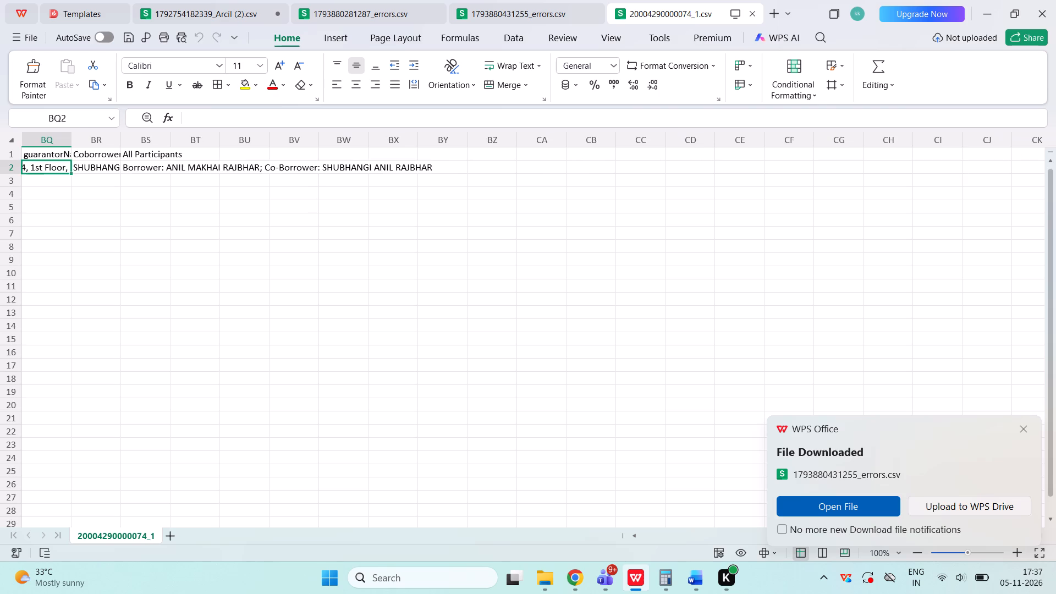
key(Left)
key(Left)
key(Left)
key(Right)
key(Right)
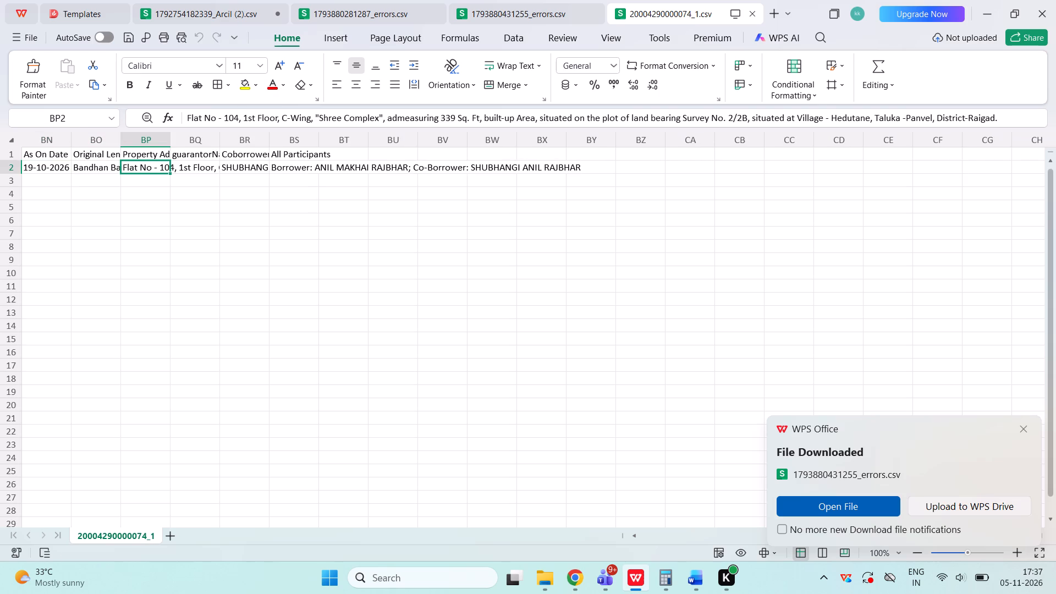
Retype the opening and closing quotation marks around the building name in the Property Address value as plain double quotes.
click(473, 129)
click(441, 118)
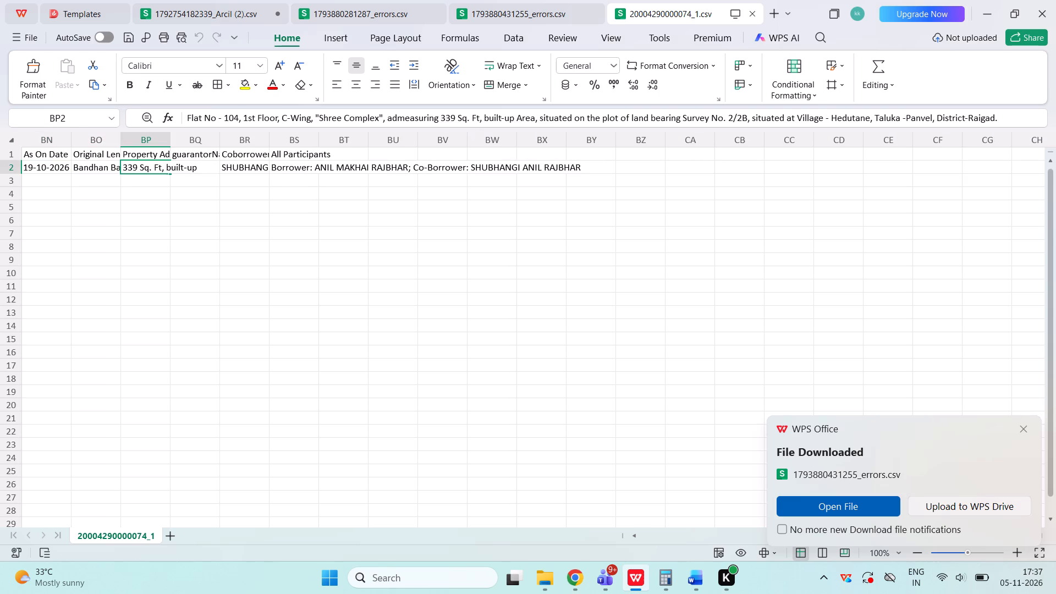
key(ctrl+Left)
key(Right)
key(Right)
key(Right)
key(Right)
key(Right)
key(Right)
key(Right)
key(Right)
key(Right)
key(Right)
key(Right)
key(Right)
key(Right)
key(Right)
key(Right)
key(Right)
key(Right)
key(Right)
key(Right)
key(Right)
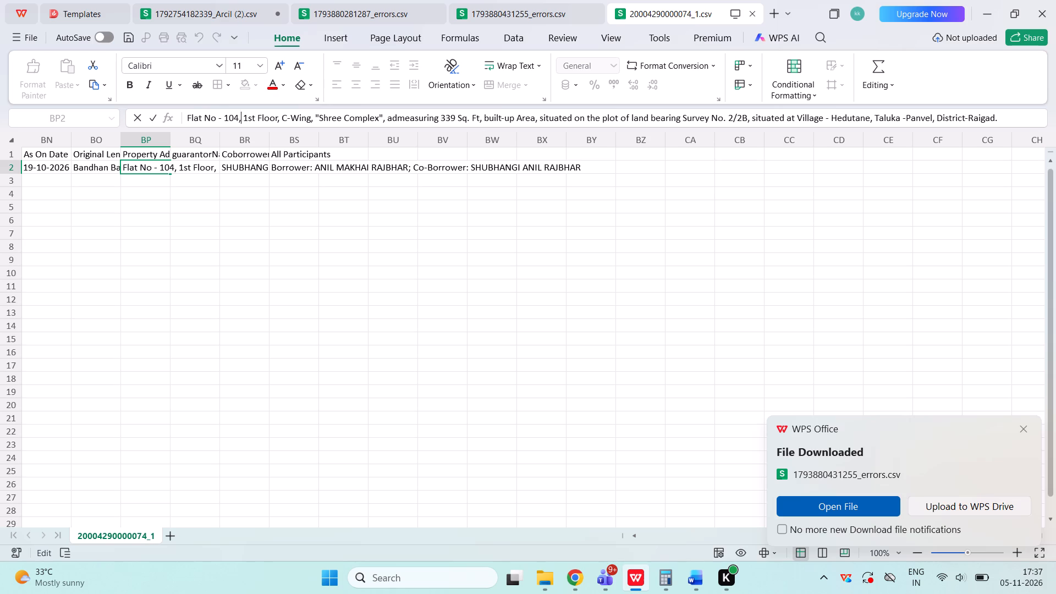
key(Right)
key(Right)
key(Right)
key(Right)
key(Right)
key(BackSpace)
key(shift+quotedbl)
key(Right)
key(Right)
key(Right)
key(Right)
key(Right)
key(Right)
key(Right)
key(Right)
key(Right)
key(Right)
key(Right)
key(Right)
key(Right)
key(Right)
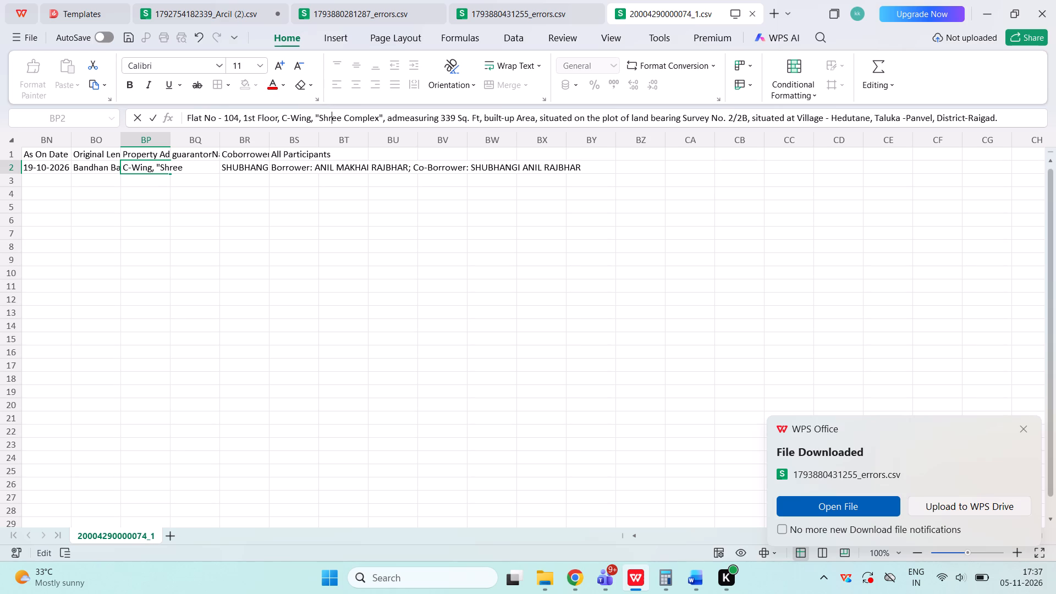
key(Left)
key(Right)
key(BackSpace)
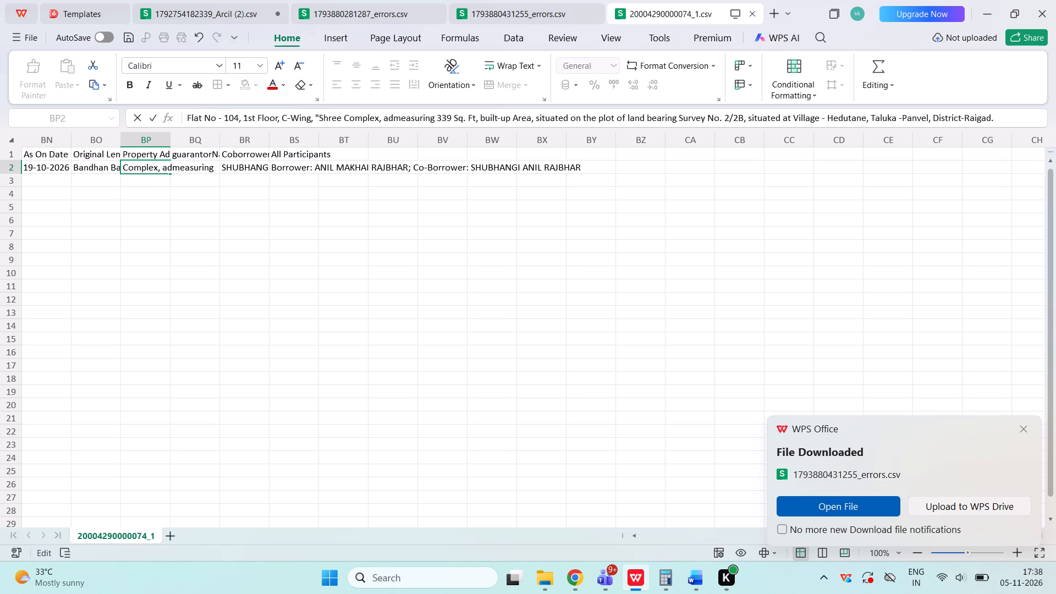
key(shift+quotedbl)
Retype the dashes directly before the taluka and district names in the Property Address value as plain hyphens.
key(Right)
key(Right)
key(Right)
key(Right)
key(Right)
key(Right)
key(Right)
key(Right)
key(Right)
key(Right)
key(Right)
key(Right)
key(Right)
key(Right)
key(Right)
key(Right)
key(Right)
key(Right)
key(Right)
key(Right)
key(Right)
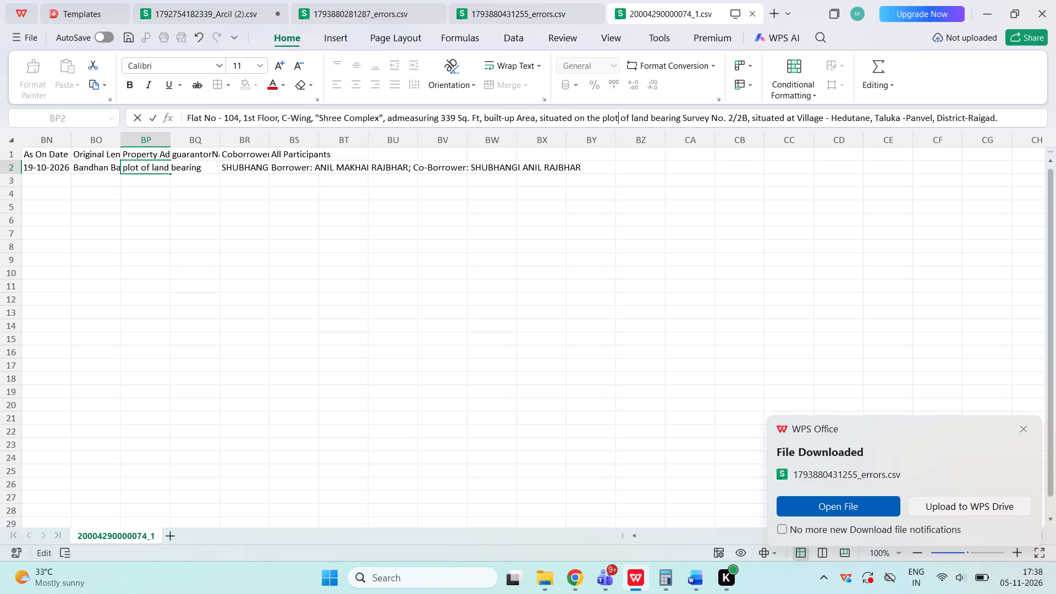
key(Left)
key(Right)
key(Right)
key(Right)
key(Right)
key(Right)
key(Right)
key(Right)
key(Right)
key(Right)
key(Right)
key(Right)
key(Right)
key(Right)
key(Right)
key(Right)
key(Right)
key(Right)
key(Right)
key(Right)
key(Right)
key(Right)
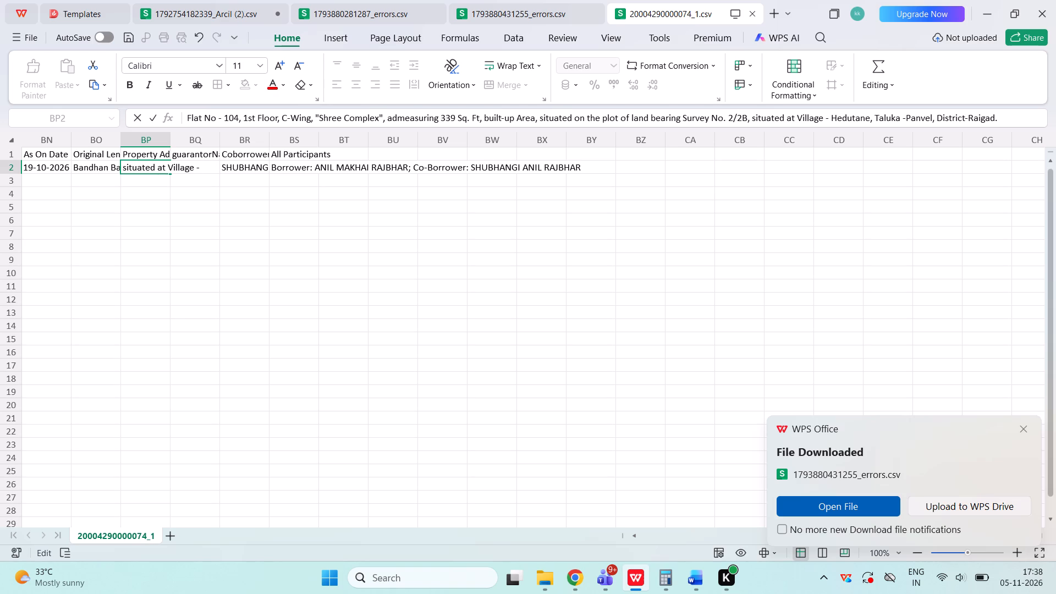
key(Right)
key(Right)
key(Right)
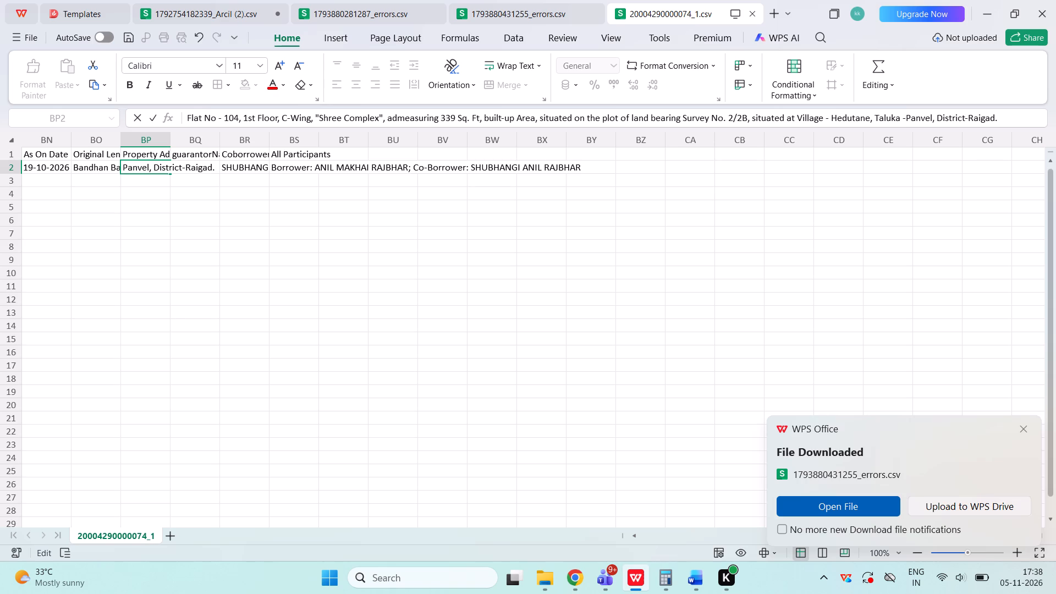
key(BackSpace)
key(minus)
key(Right)
key(Right)
key(Right)
key(Right)
key(Right)
key(Right)
key(Right)
key(Right)
key(Right)
key(Right)
key(Right)
key(Right)
key(Right)
key(Right)
key(Right)
key(Right)
key(Right)
key(BackSpace)
key(minus)
key(Tab)
key(Left)
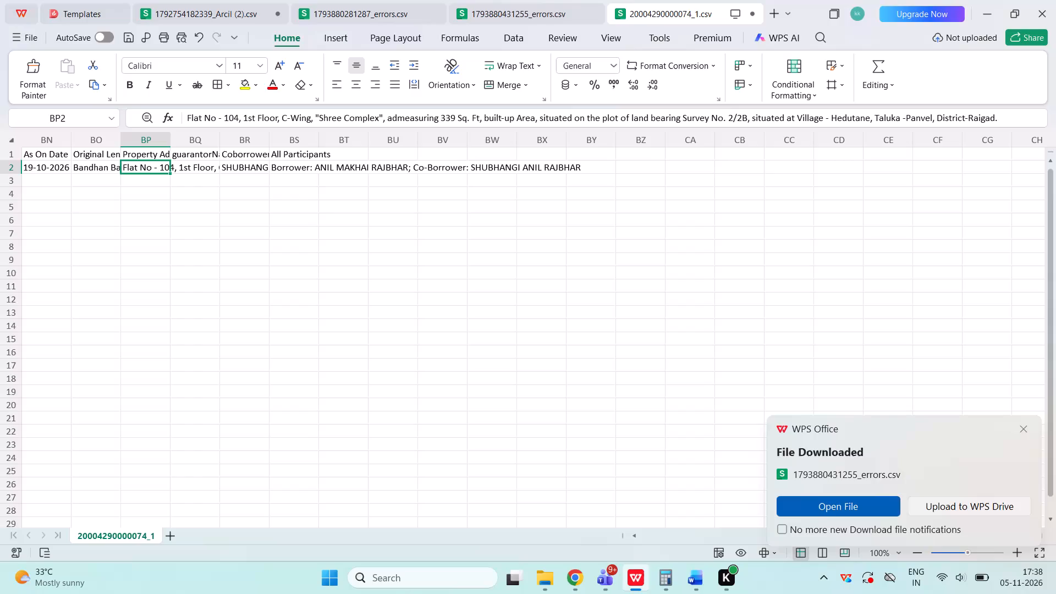
Save the CSV ending in 0074_1 in its current format and switch to the ClearDu files page in Chrome.
key(ctrl+s)
click(676, 309)
key(alt+Tab)
click(575, 568)
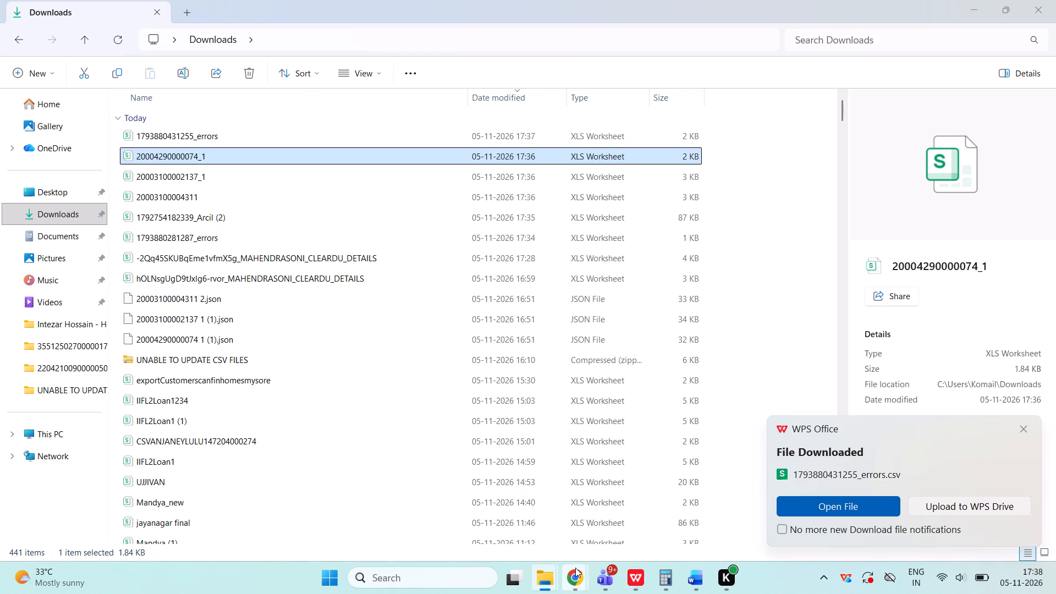
click(506, 527)
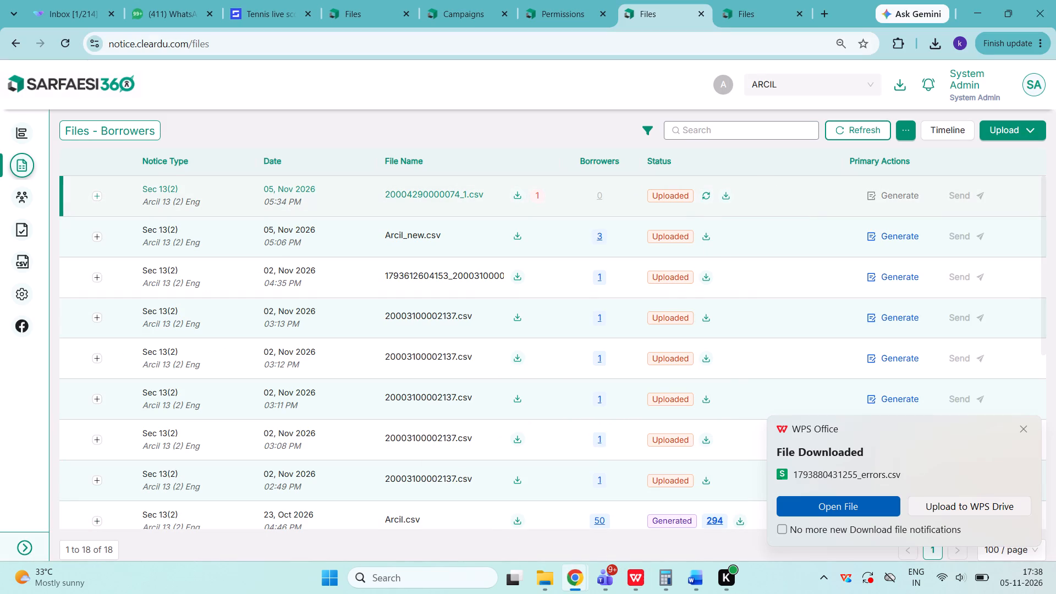
Re-upload the corrected CSV ending in 0074_1 to its existing Sec 13(2) file entry and refresh the files list.
click(707, 193)
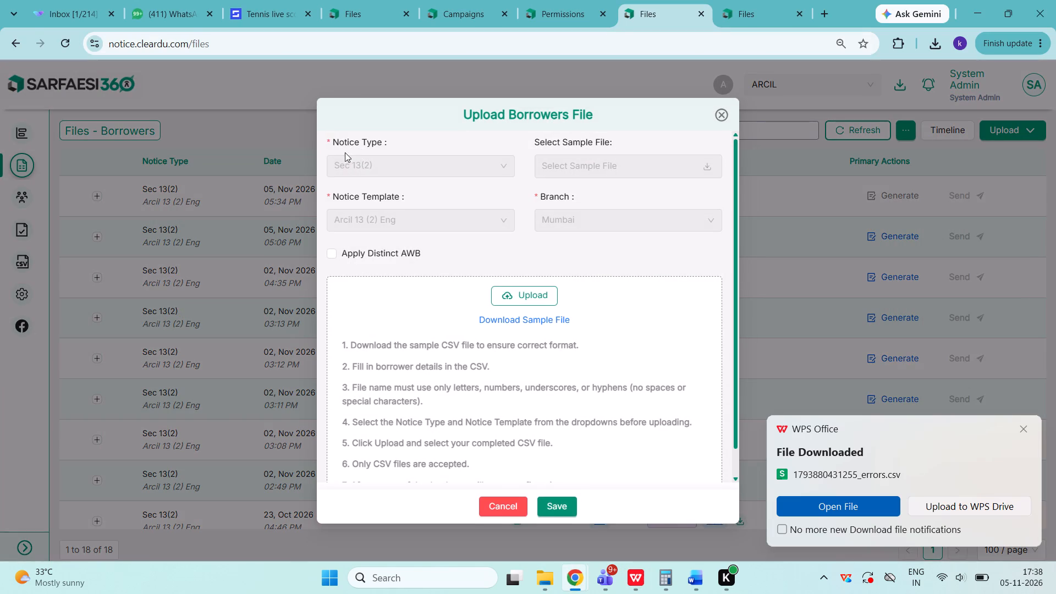
click(514, 291)
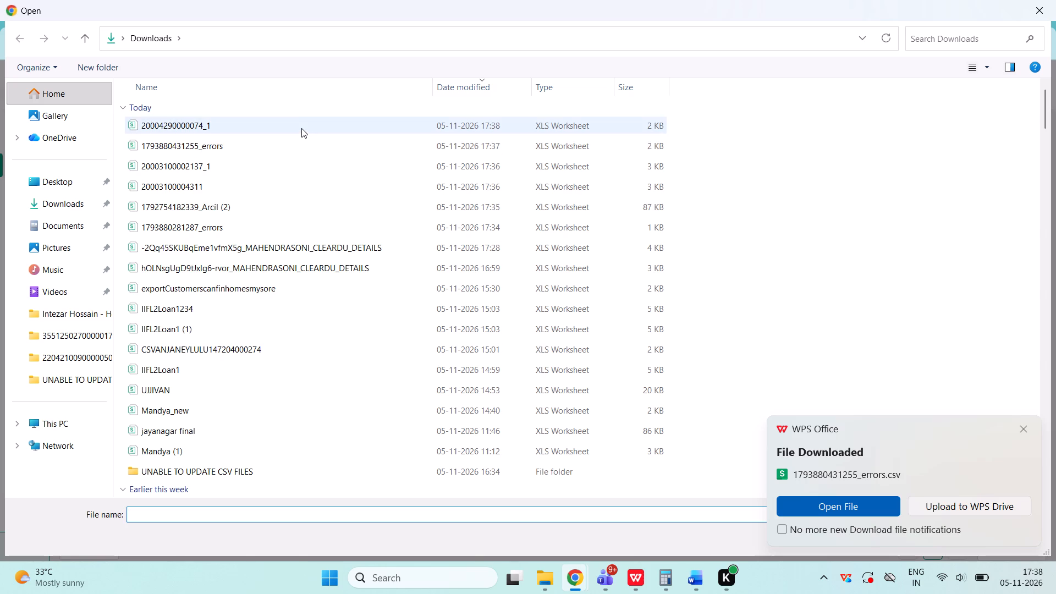
click(301, 128)
key(Return)
key(Tab)
key(Tab)
key(Tab)
key(Return)
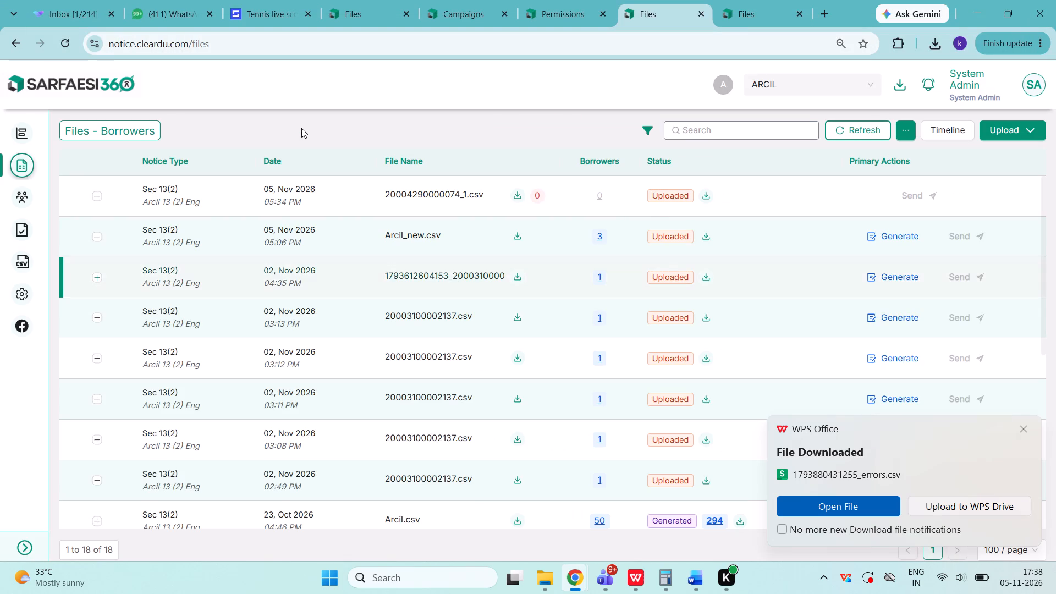
click(866, 126)
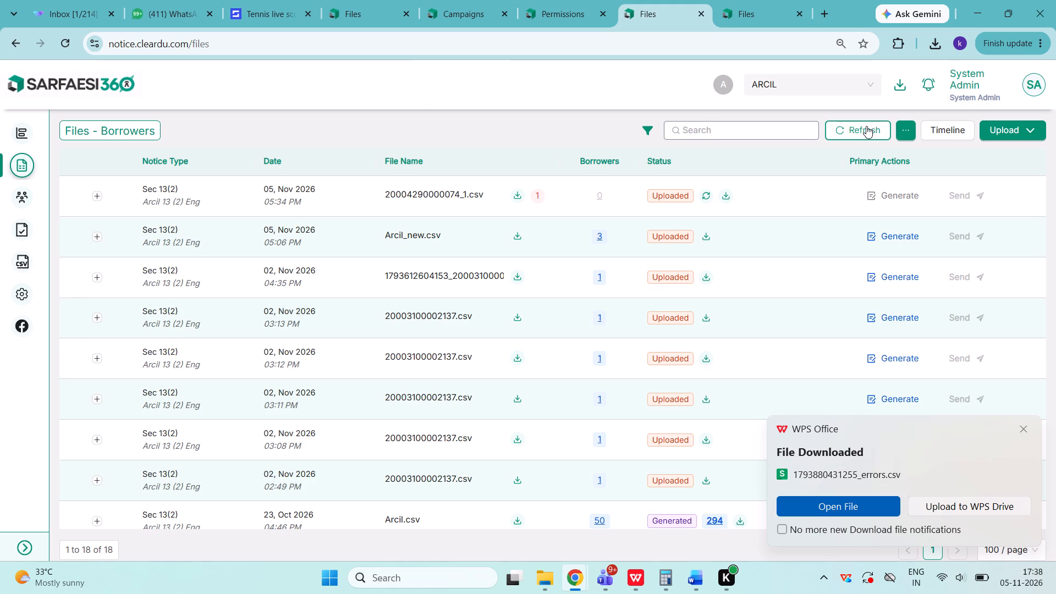
scroll(702, 141, up, 1)
click(868, 137)
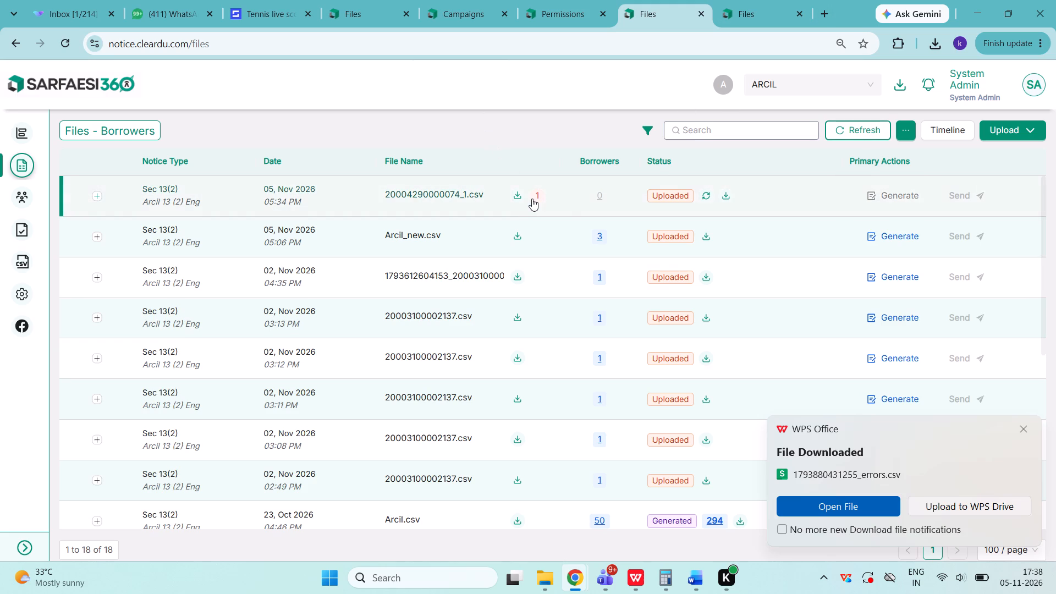
Download and open the new error-records CSV for the file ending in 0074_1 and examine its error column.
click(535, 199)
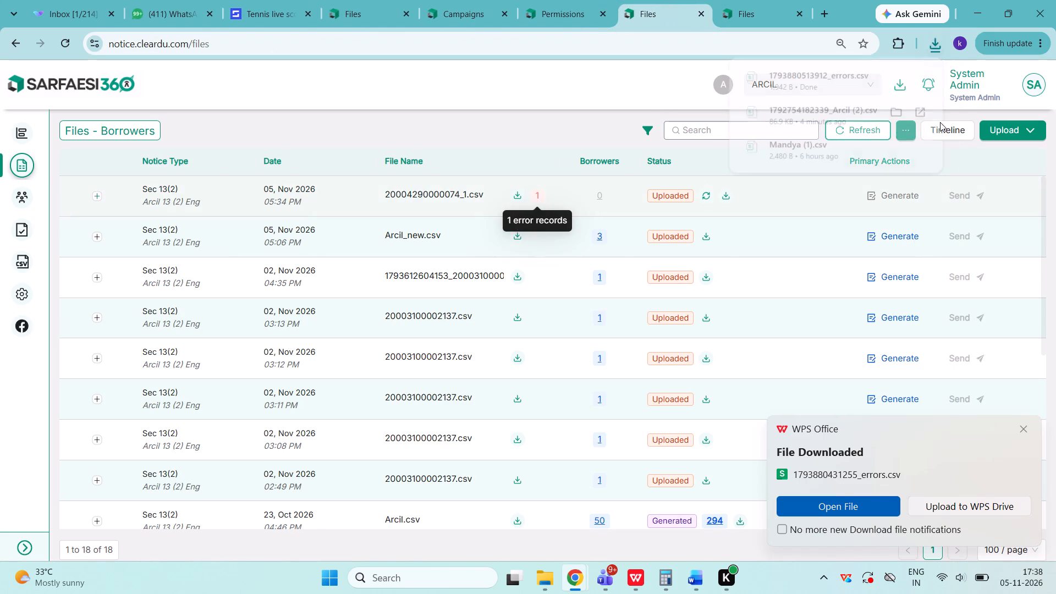
click(870, 83)
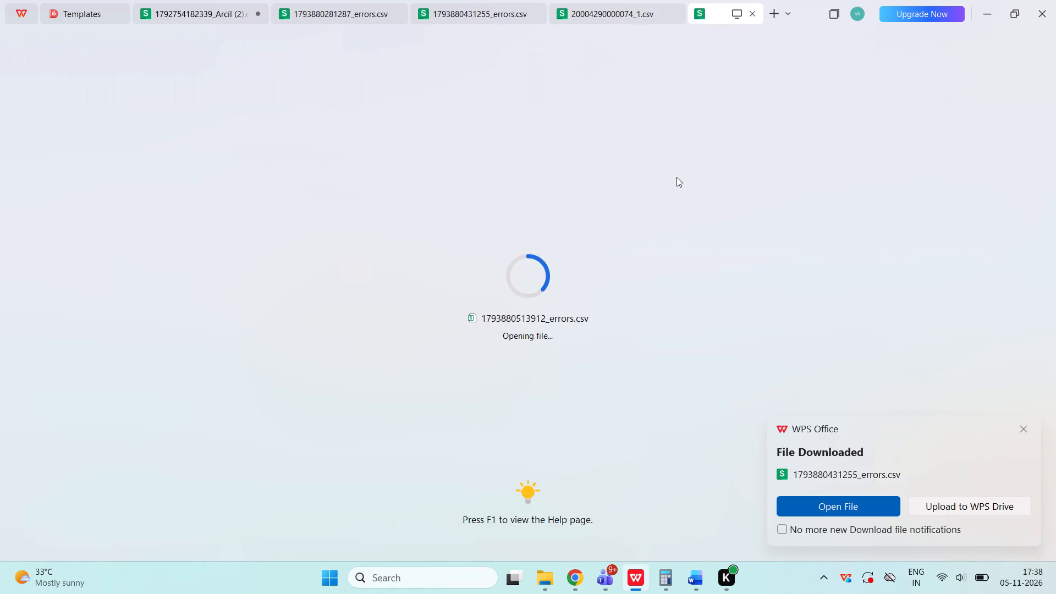
key(ctrl+Right)
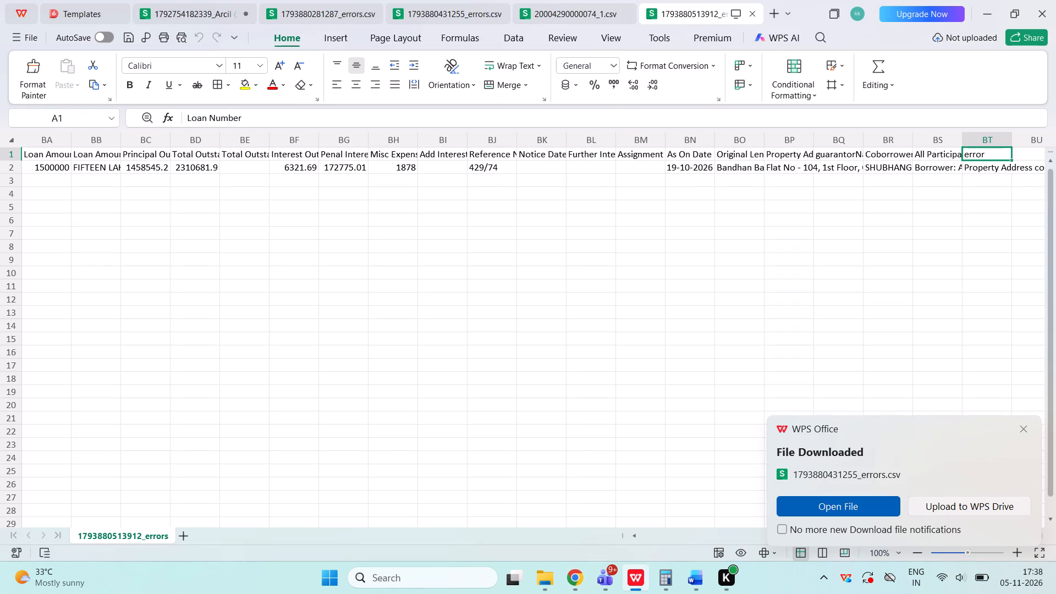
key(Left)
key(Down)
key(Right)
key(alt+Tab)
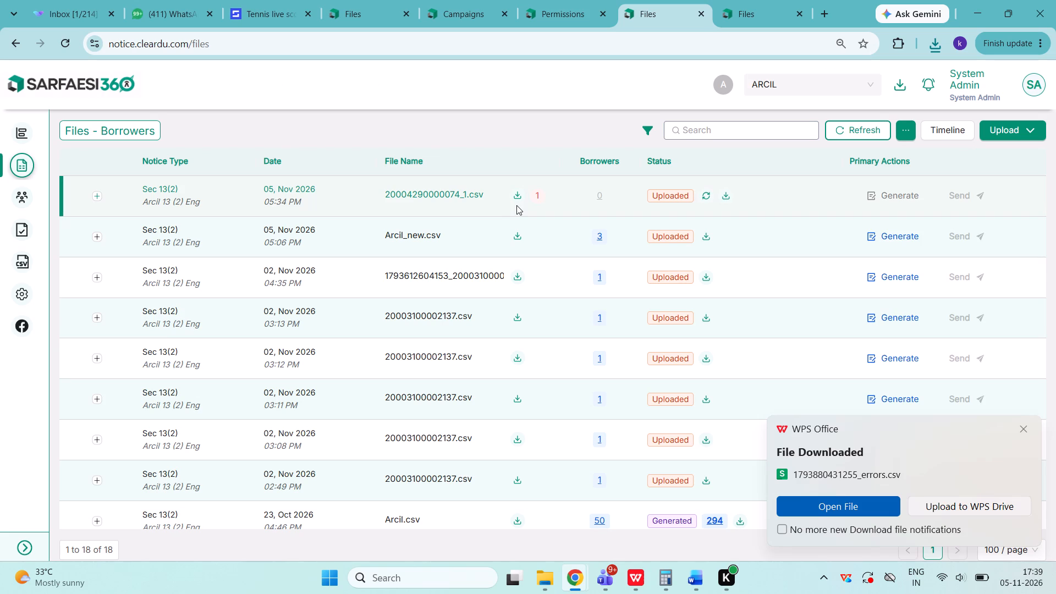
scroll(531, 208, up, 1)
key(alt+Tab)
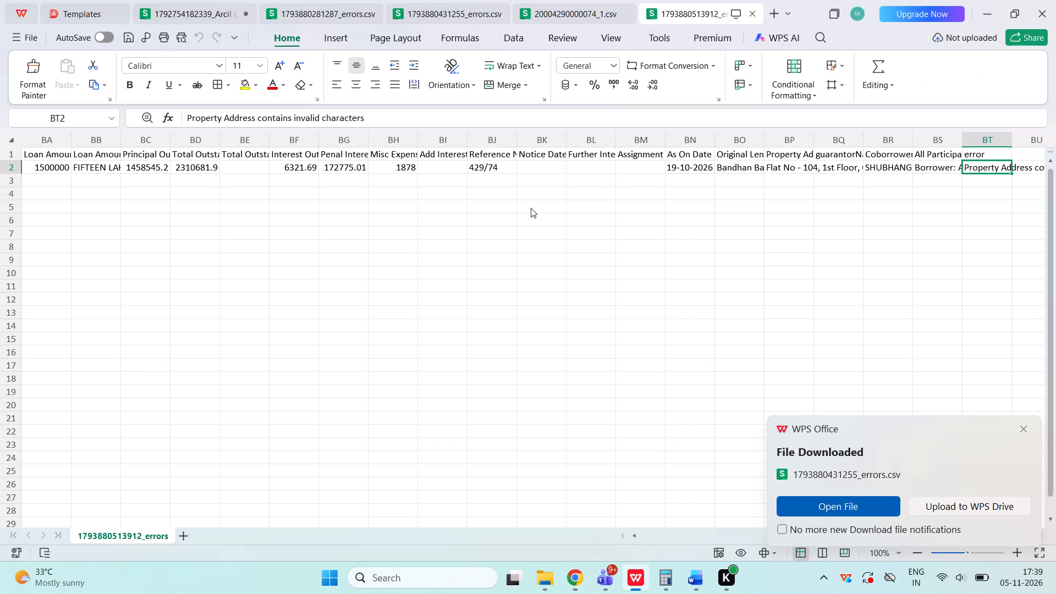
key(alt+Tab)
key(alt+Tab)
key(alt+Tab)
key(alt+Tab)
In the CSV ending in 0074_1, retype the hyphens before the flat number and in the wing name of the Property Address as plain hyphens.
click(578, 0)
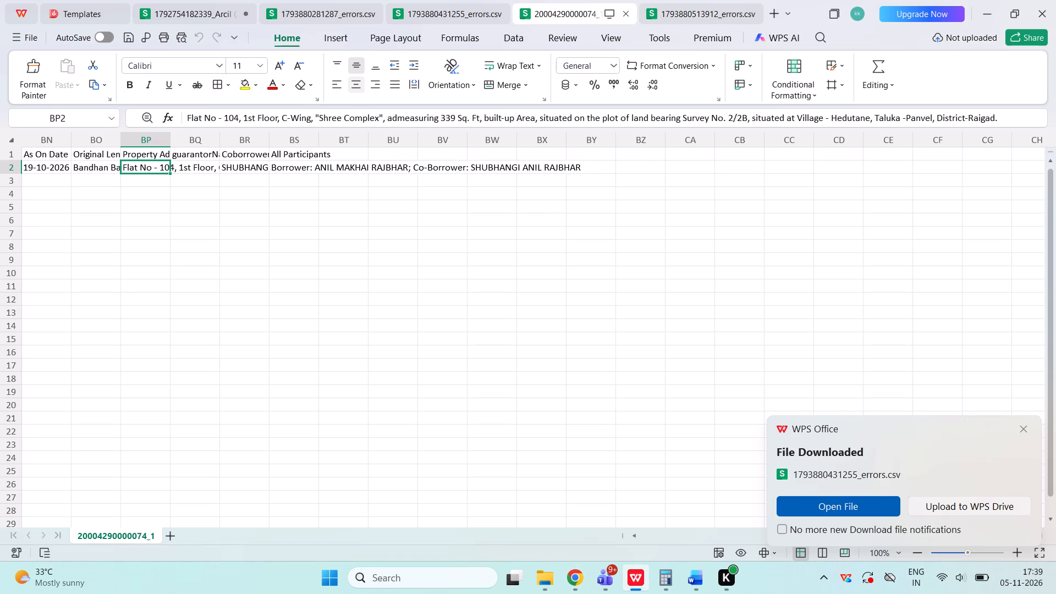
click(211, 118)
key(Right)
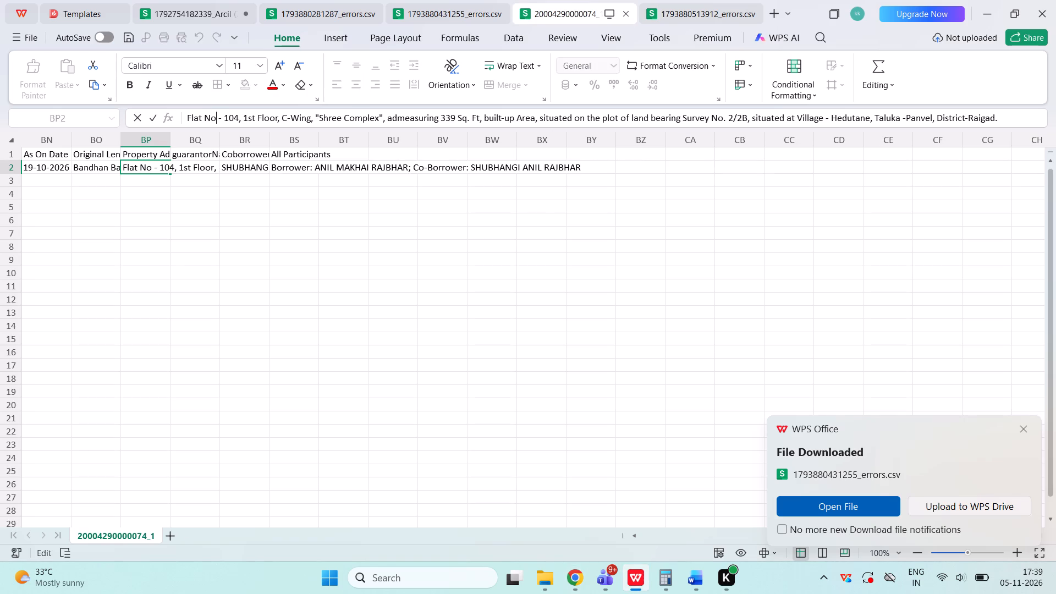
key(Right)
key(Right)
key(BackSpace)
key(minus)
key(Right)
key(Right)
key(Right)
key(Right)
key(Right)
key(Right)
key(Right)
key(Right)
key(Right)
key(Right)
key(Right)
key(Right)
key(Right)
key(Right)
key(Right)
key(Right)
key(Right)
key(Right)
key(Right)
key(BackSpace)
key(minus)
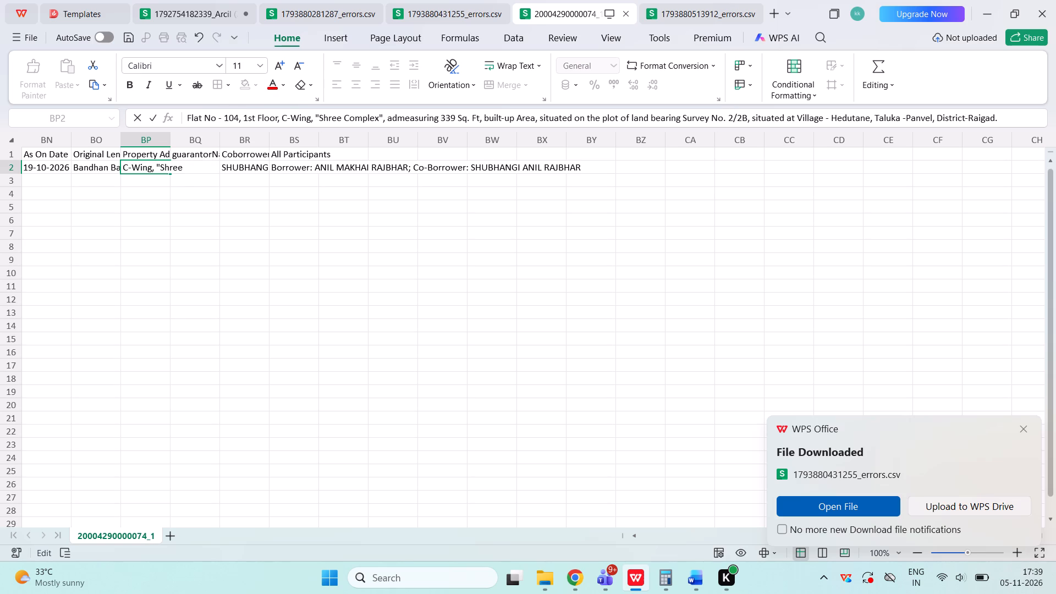
Replace the opening quotation mark before the building name in the Property Address value with two apostrophes.
key(Right)
key(Right)
key(Right)
key(Right)
key(Right)
key(Right)
key(Right)
key(BackSpace)
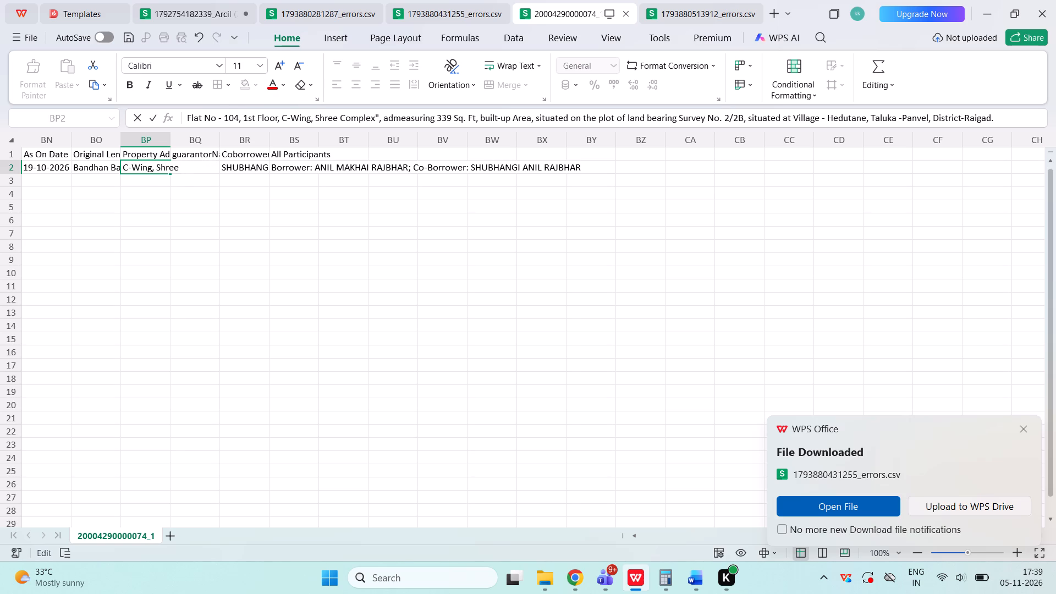
key(apostrophe)
key(BackSpace)
text('')
key(Tab)
key(Right)
key(Left)
key(Left)
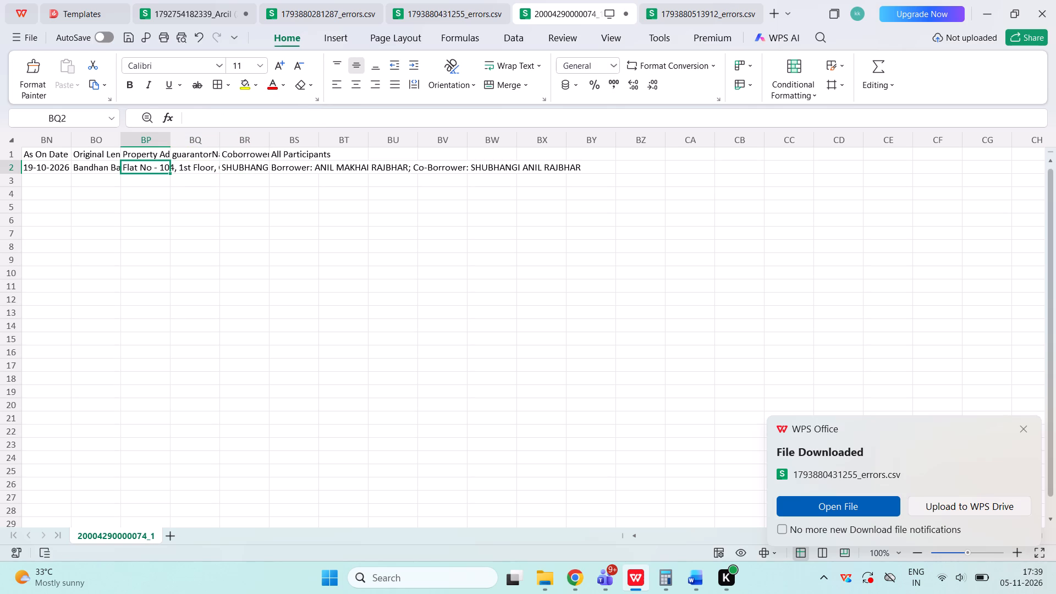
Replace the closing quotation mark after the building name in the Property Address value with two apostrophes, keeping the name's spelling intact.
click(302, 122)
key(Right)
key(Right)
key(Right)
key(Right)
key(Right)
key(Right)
key(Right)
key(Right)
key(Right)
key(Right)
key(Right)
key(Right)
key(Right)
key(Right)
key(Right)
key(Right)
key(Right)
key(Right)
key(Right)
key(Right)
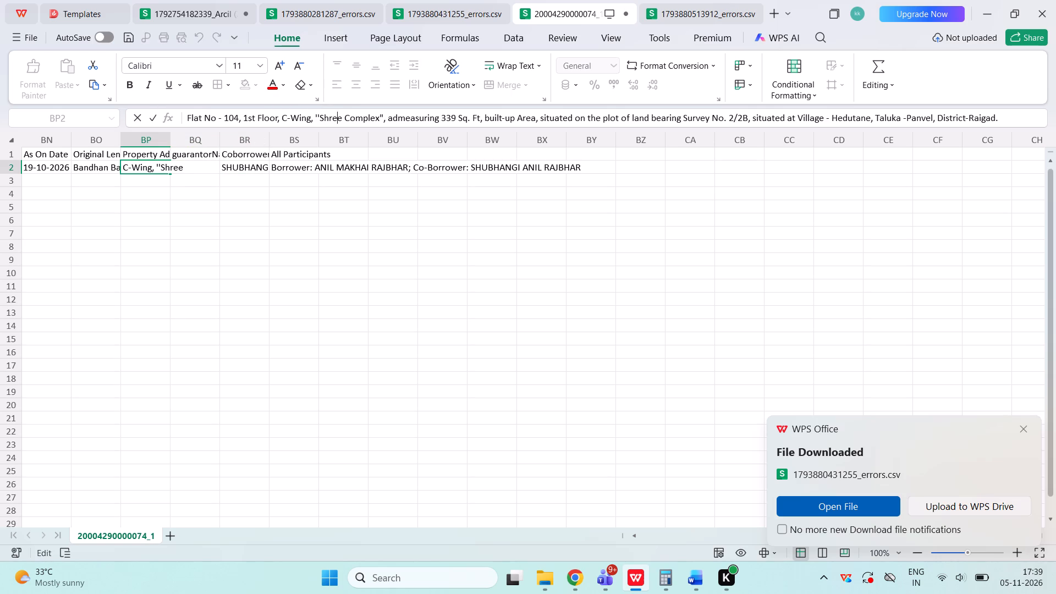
key(Left)
key(Left)
key(BackSpace)
key(BackSpace)
text('')
key(Right)
key(Right)
key(Right)
key(Right)
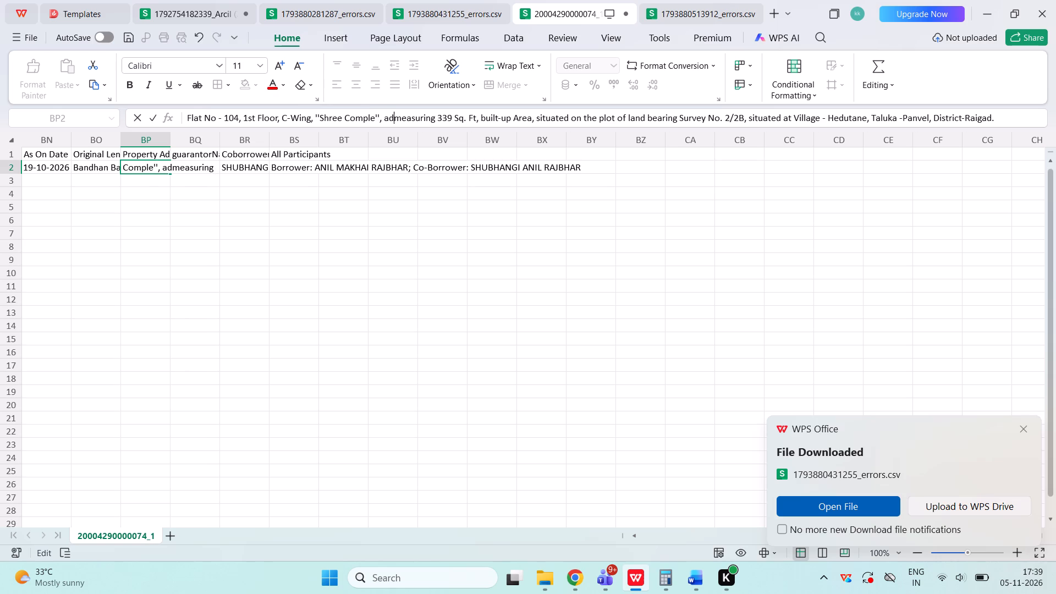
key(Left)
key(Left)
key(Left)
key(Left)
key(Left)
key(x)
key(BackSpace)
key(Left)
key(x)
key(Right)
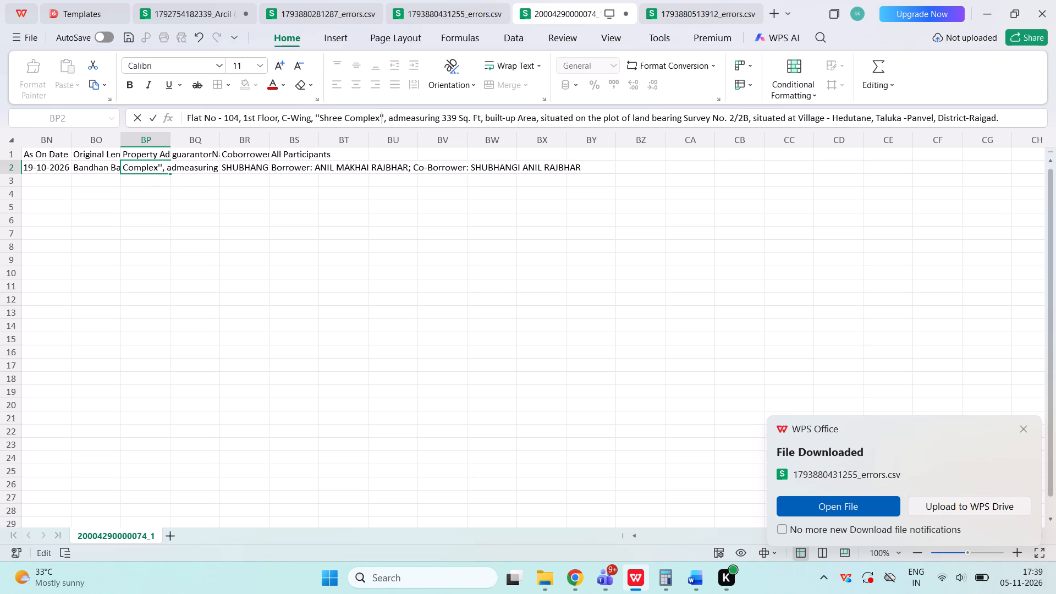
Retype the hyphen before the district name at the end of the Property Address value as a plain hyphen.
key(Right)
key(Right)
key(Right)
key(Right)
key(Right)
key(Right)
key(Right)
key(Right)
key(Right)
key(Right)
key(Right)
key(Right)
key(Right)
key(Right)
key(Right)
key(Right)
key(Right)
key(Right)
key(Right)
key(Right)
key(Right)
key(Right)
key(Right)
key(Right)
key(Right)
key(Right)
key(Right)
key(Right)
key(Right)
key(Right)
key(Right)
key(Right)
key(Right)
key(Right)
key(Right)
key(Right)
key(Right)
key(Right)
key(Right)
key(Right)
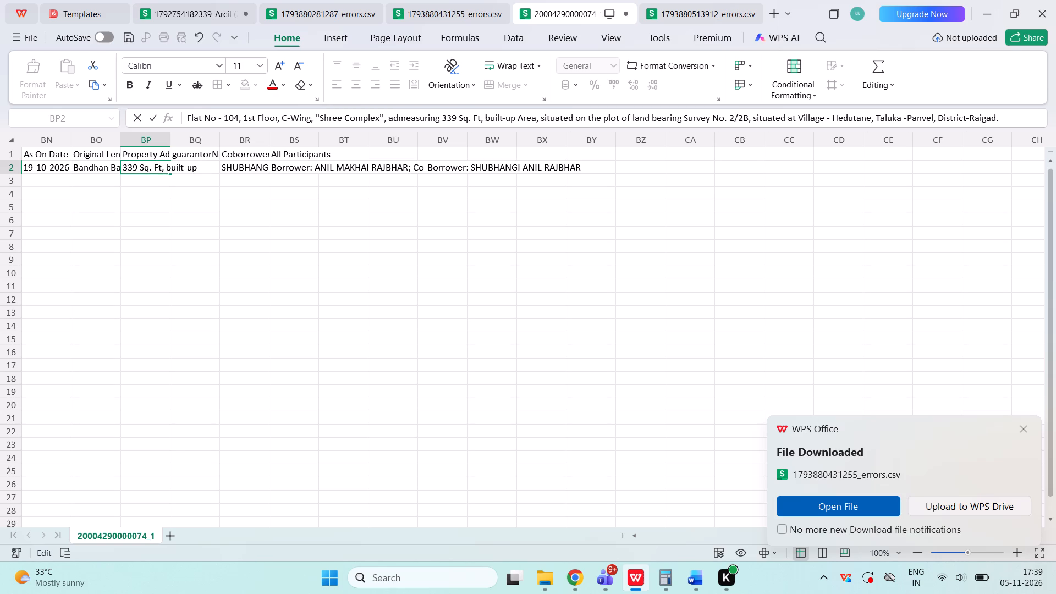
key(Left)
key(Left)
key(Left)
key(Right)
key(Right)
key(Right)
key(Right)
key(Right)
key(Right)
key(Right)
key(Right)
key(Right)
key(Right)
key(Right)
key(Right)
key(Right)
key(Right)
key(Right)
key(Right)
key(Right)
key(Right)
key(Right)
key(Right)
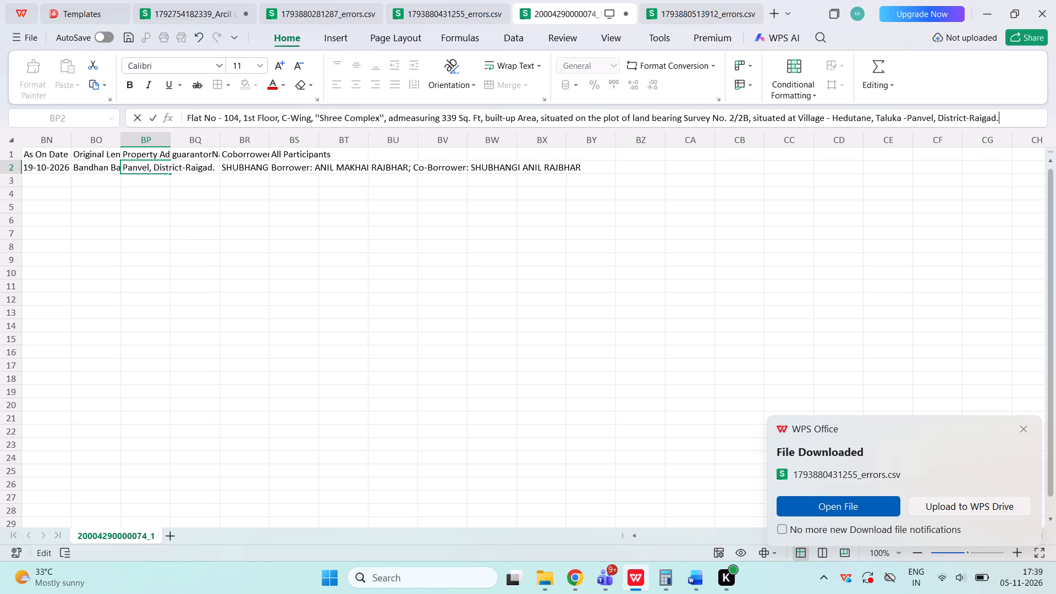
key(Left)
key(Left)
key(Left)
key(Left)
key(Left)
key(Left)
key(Left)
key(BackSpace)
key(minus)
Retype the hyphen between Taluka and its place name in the Property Address as a plain hyphen.
key(Left)
key(Left)
key(Left)
key(Left)
key(Left)
key(Left)
key(Left)
key(Left)
key(Left)
key(Left)
key(Left)
key(Left)
key(Left)
key(Left)
key(Left)
key(Left)
key(Left)
key(BackSpace)
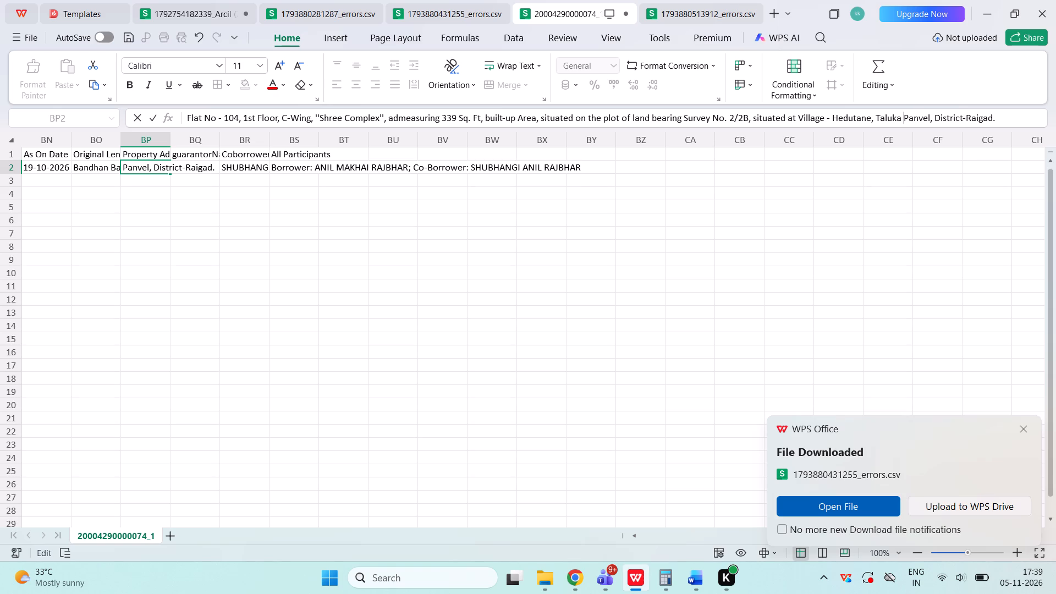
key(minus)
Retype the hyphen between Village and its name in the Property Address as a plain hyphen and commit the cell.
key(Left)
key(Left)
key(Left)
key(Left)
key(Left)
key(Left)
key(Left)
key(Left)
key(Left)
key(Left)
key(Left)
key(Left)
key(Left)
key(Left)
key(Left)
key(Left)
key(Left)
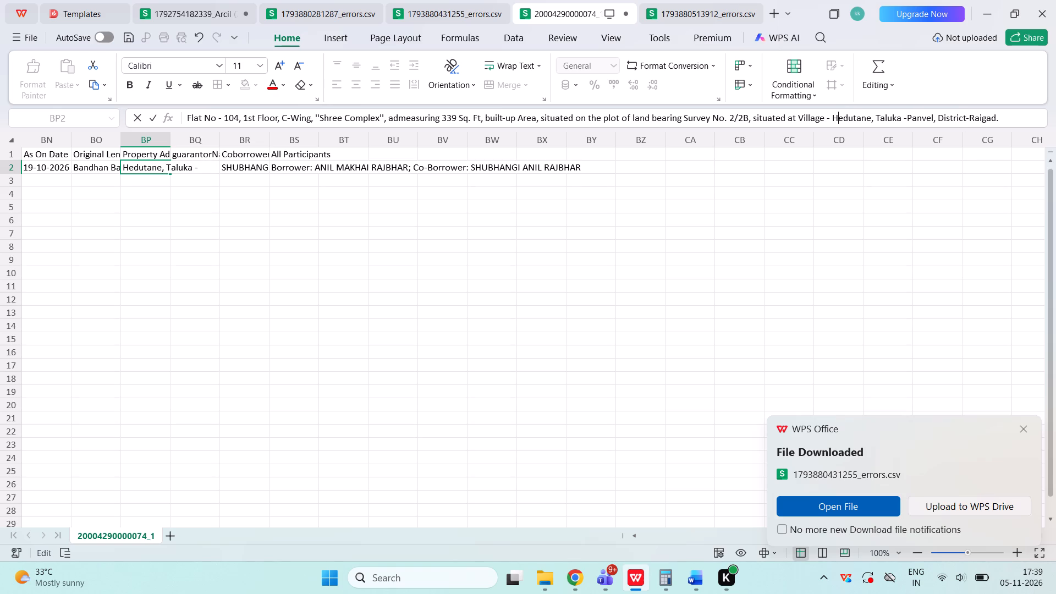
key(Left)
key(Left)
key(BackSpace)
key(minus)
key(Left)
key(Left)
key(Left)
key(Left)
key(Left)
key(Left)
key(Left)
key(Left)
key(Left)
key(Left)
key(Left)
key(Left)
key(Left)
key(Left)
key(Left)
key(Left)
key(Left)
key(Left)
key(Left)
key(Left)
key(Left)
key(Left)
key(Left)
key(Left)
key(Left)
key(Left)
key(Left)
key(Left)
key(Left)
key(Left)
key(Left)
key(Left)
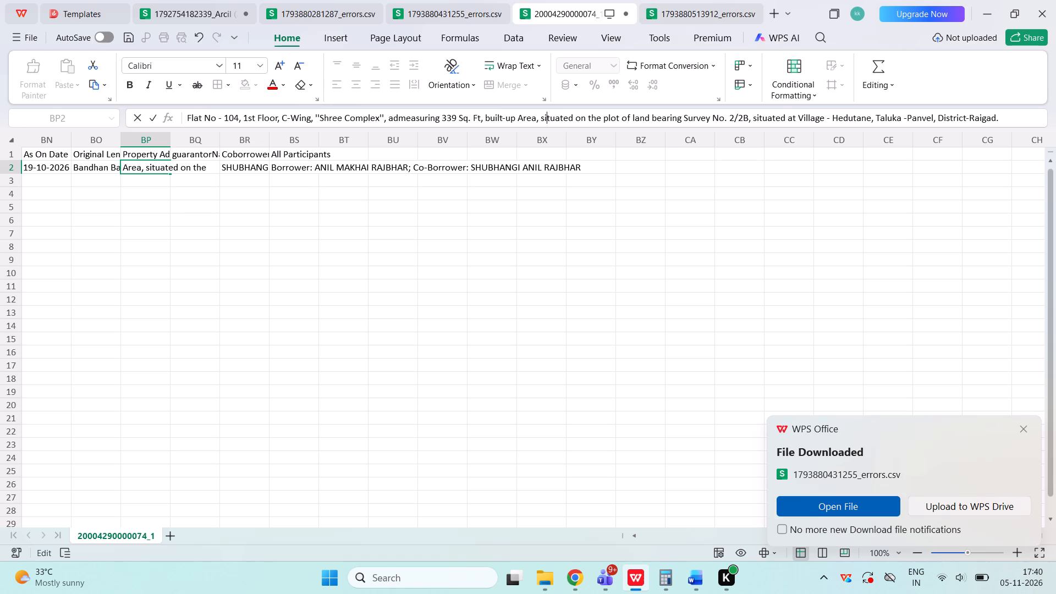
key(Tab)
key(Left)
key(Left)
key(Right)
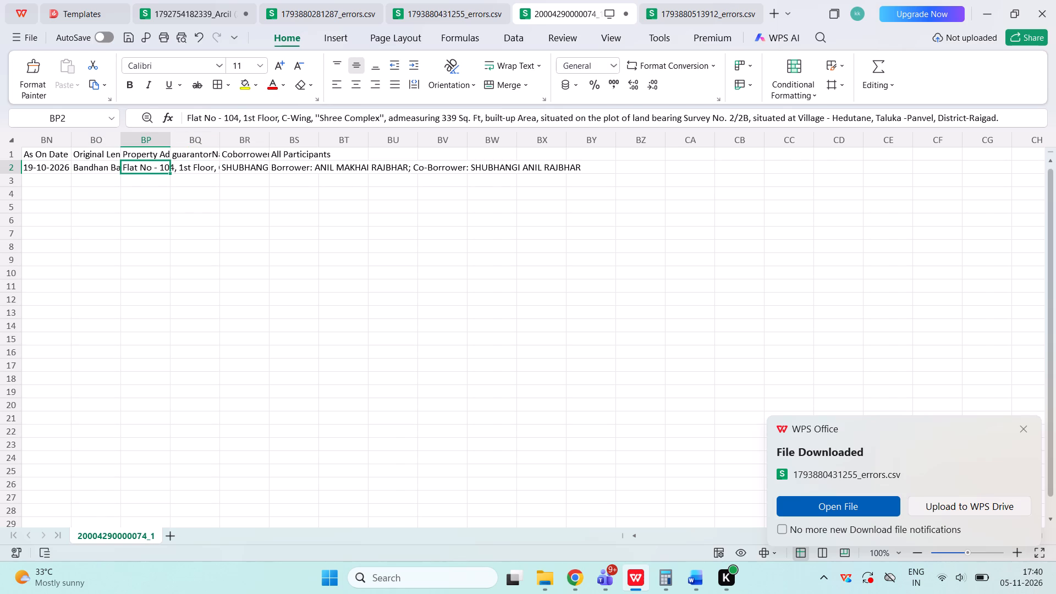
Save the corrected file ending in 0074_1, keeping its CSV format.
scroll(392, 313, right, 2)
key(ctrl+s)
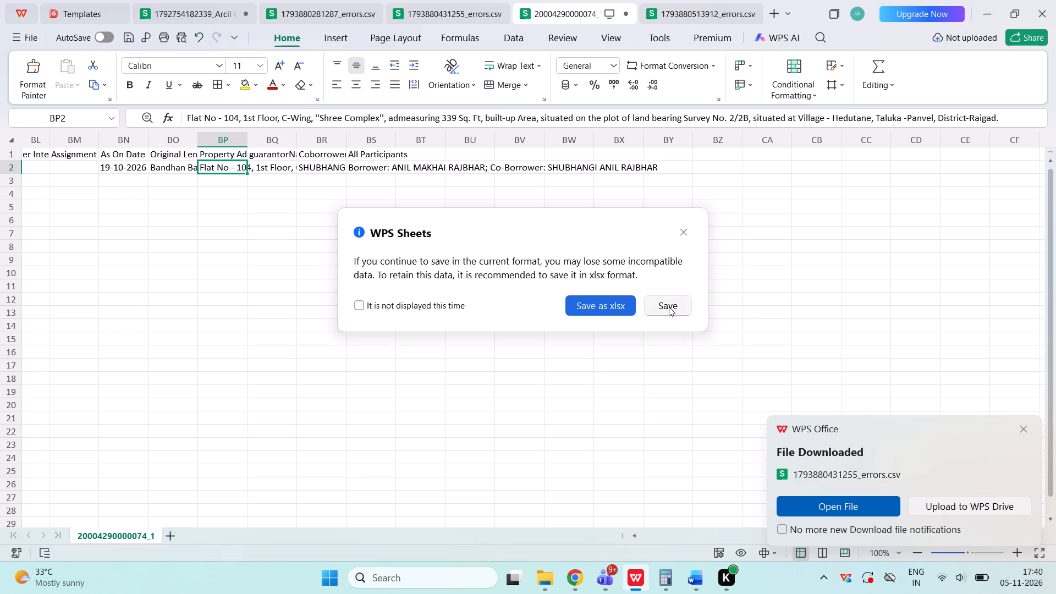
click(669, 307)
Switch to Chrome, retry the failed Sec 13(2) upload with the corrected CSV ending in 0074_1, and refresh the borrower files list.
key(alt+Tab)
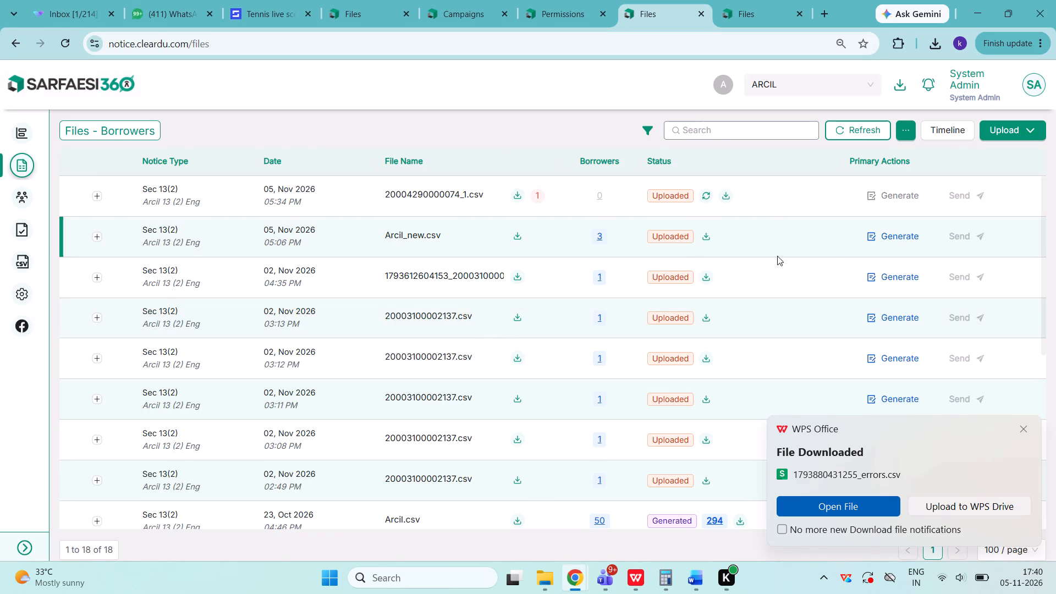
click(710, 197)
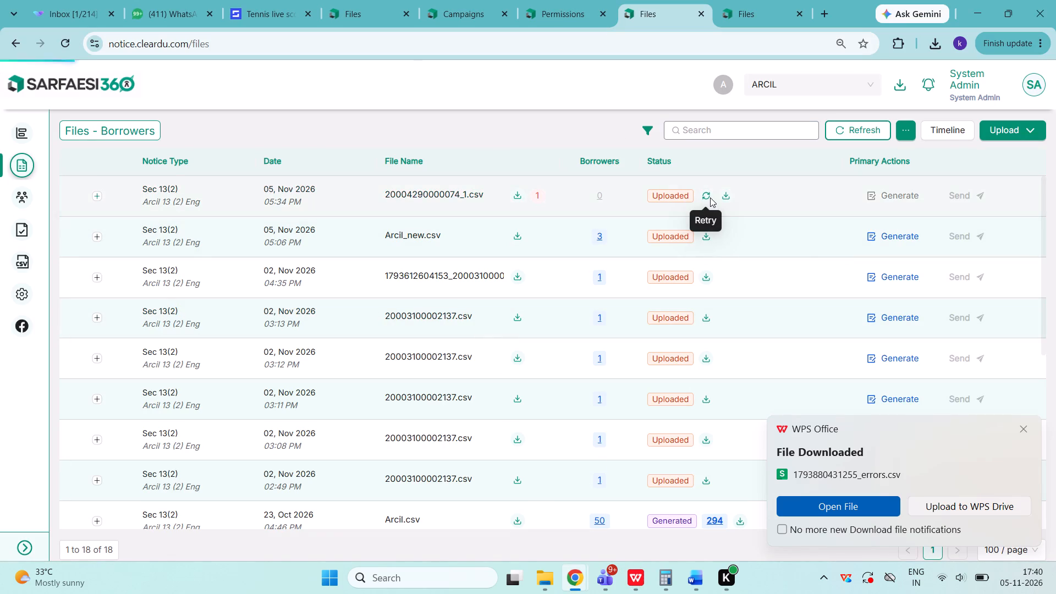
click(532, 298)
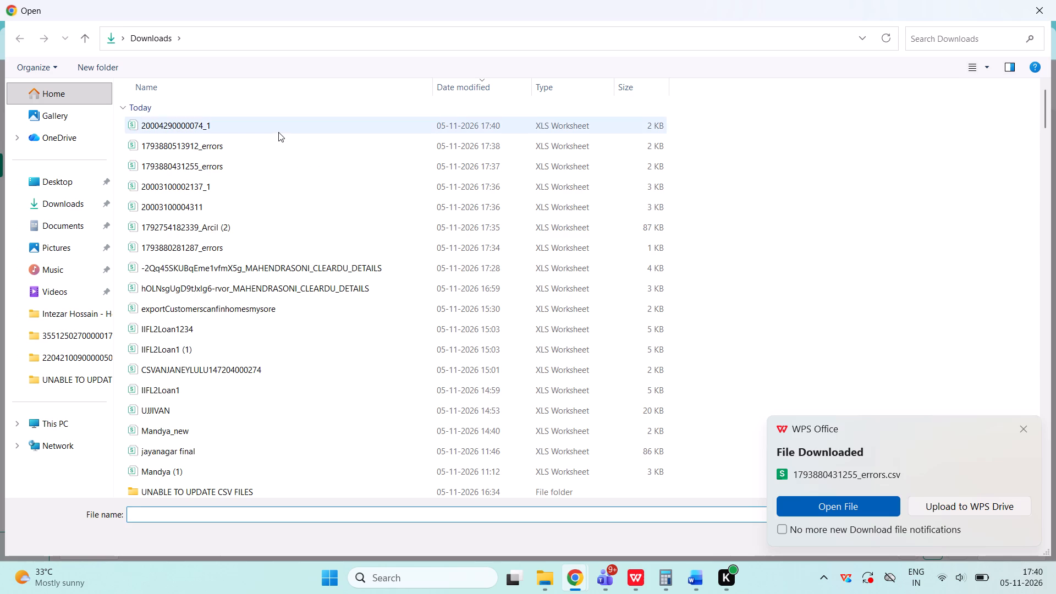
click(278, 132)
key(Return)
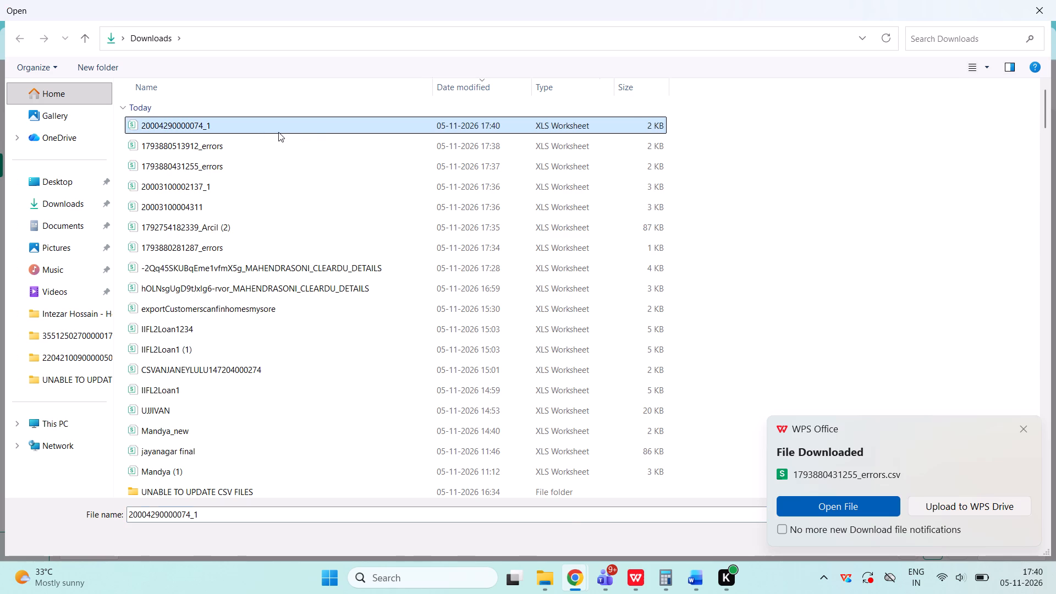
scroll(412, 293, down, 1)
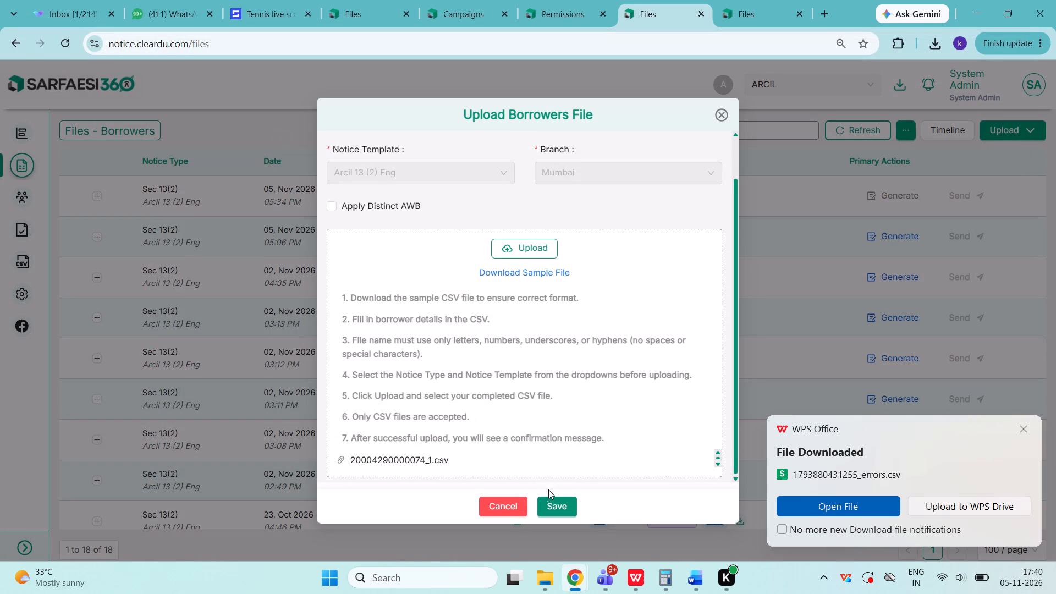
click(551, 497)
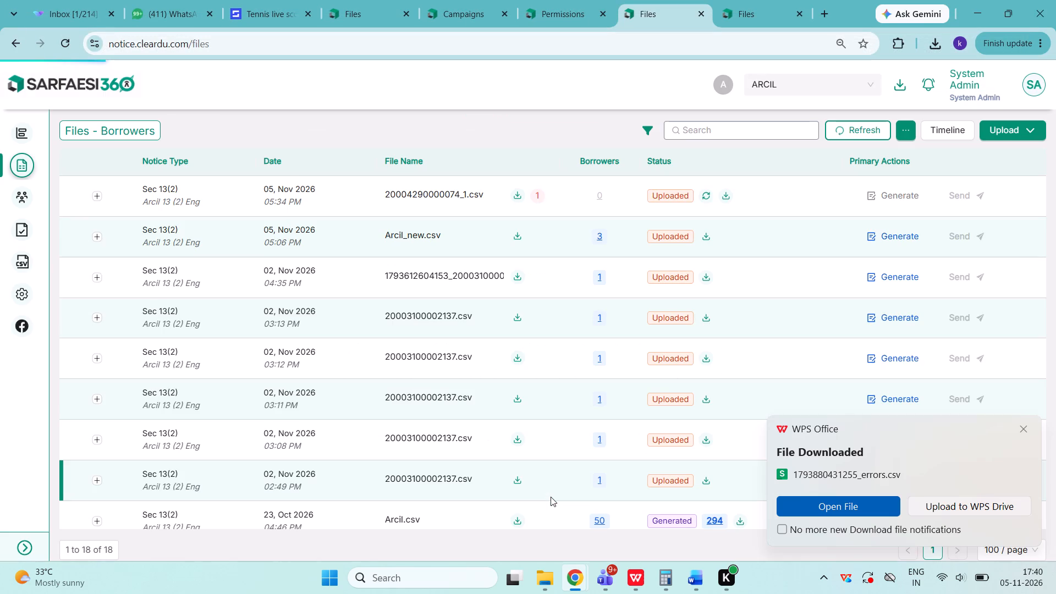
click(861, 128)
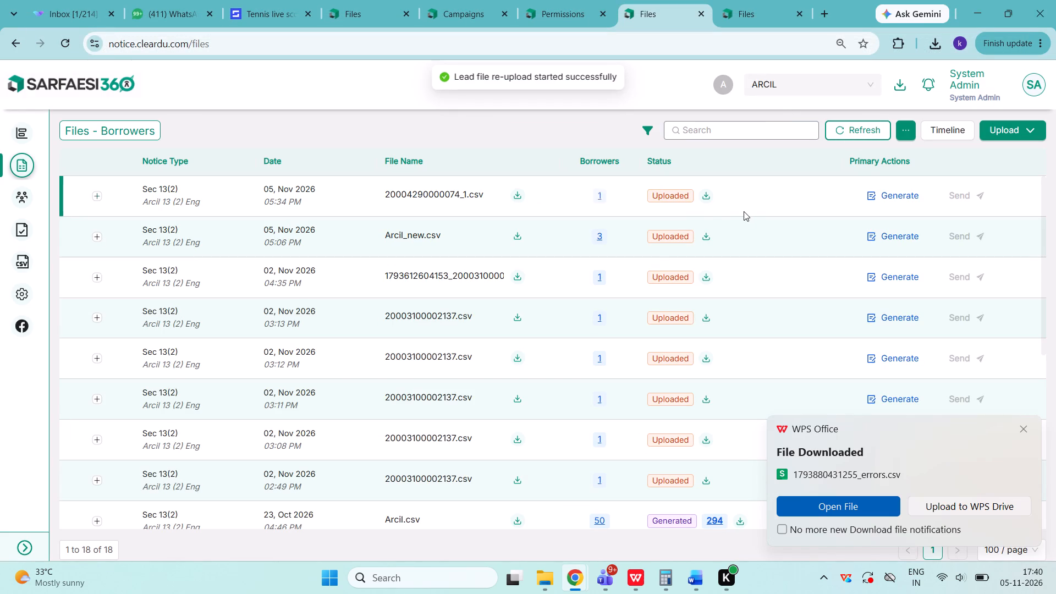
Check the file history of the borrowers file ending in 0074_1 and close it.
scroll(753, 249, up, 1)
key(alt+Tab)
key(alt+Tab)
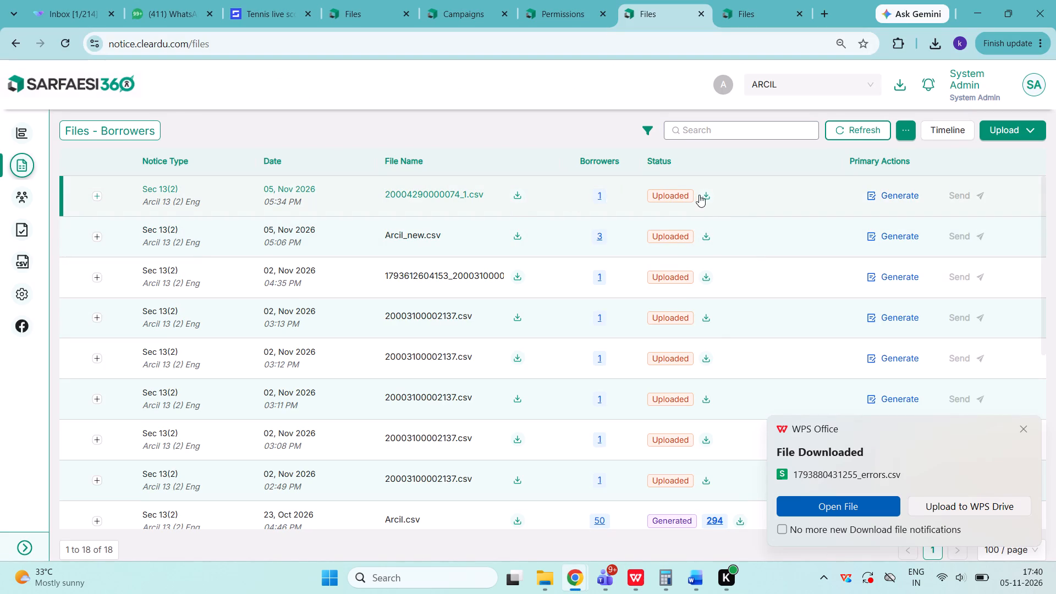
click(514, 196)
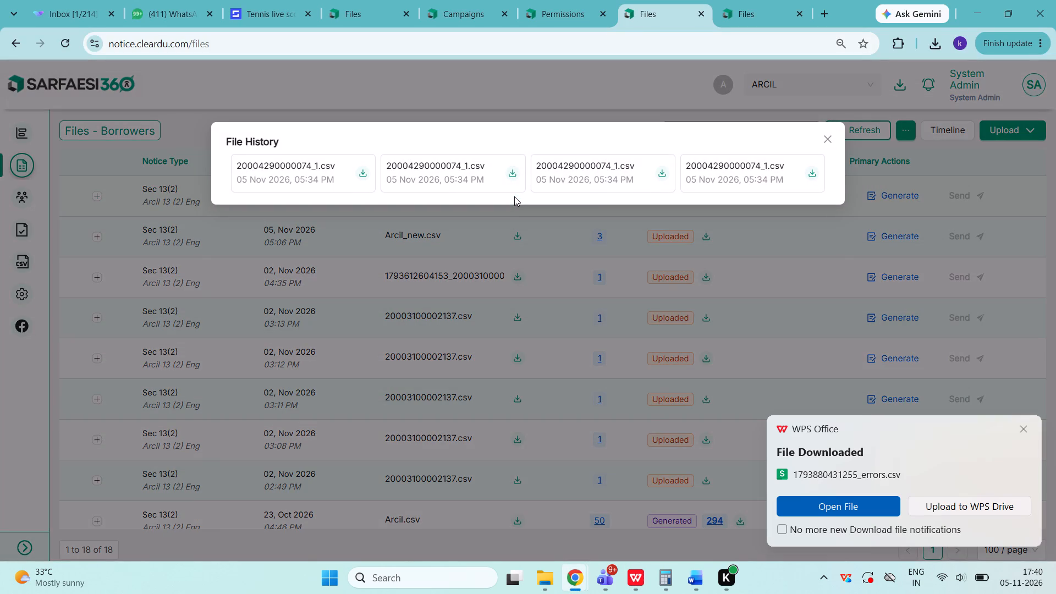
key(Escape)
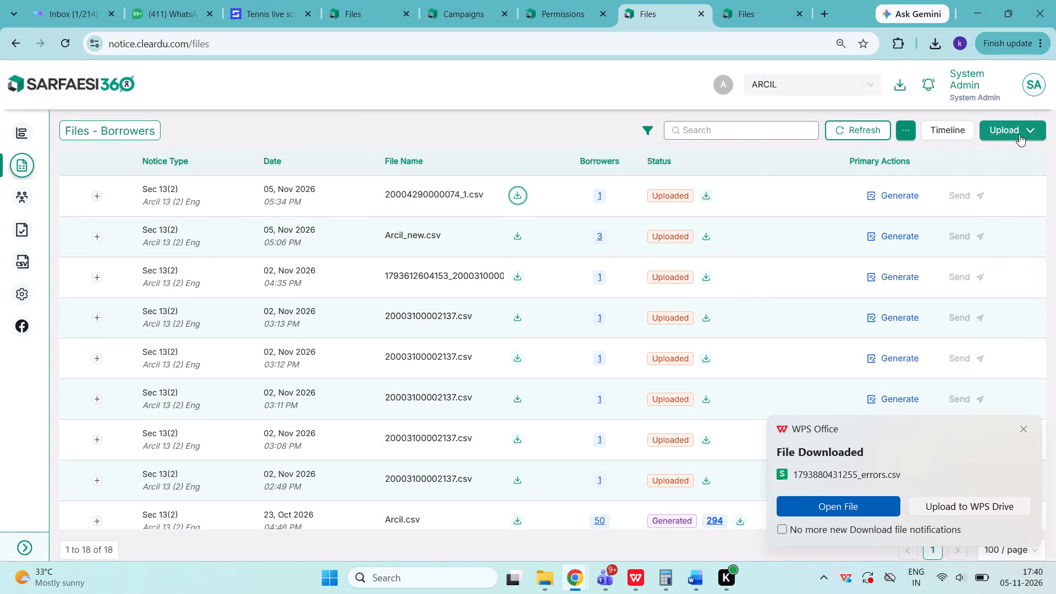
Start a new borrowers file upload with notice type Sec 13(2), notice template Arcil 13 (2) Eng and a branch selected.
click(1019, 134)
click(1011, 153)
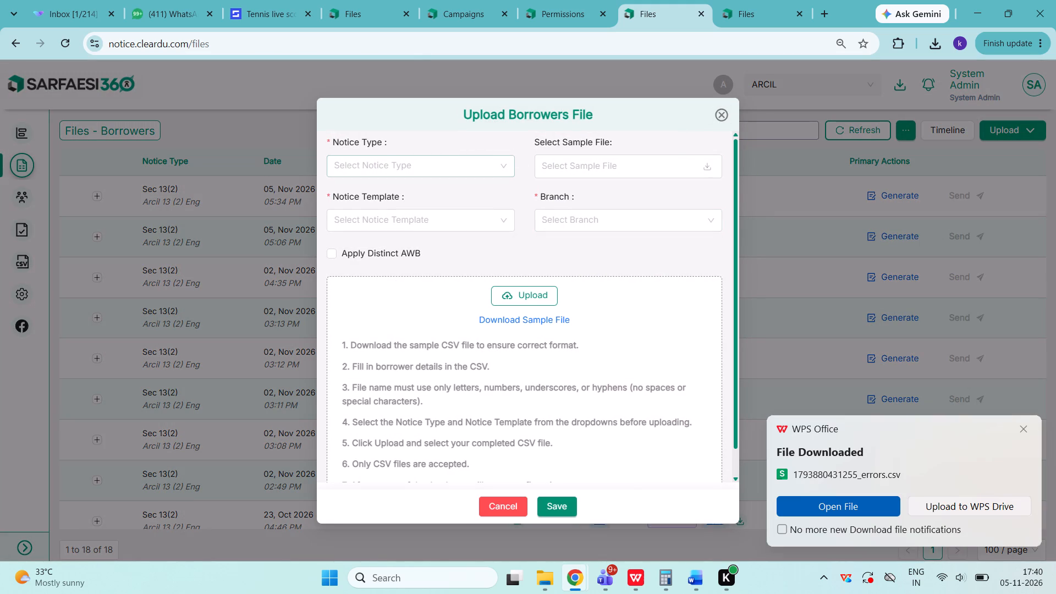
click(439, 167)
key(Up)
key(Return)
key(Tab)
key(Tab)
key(Return)
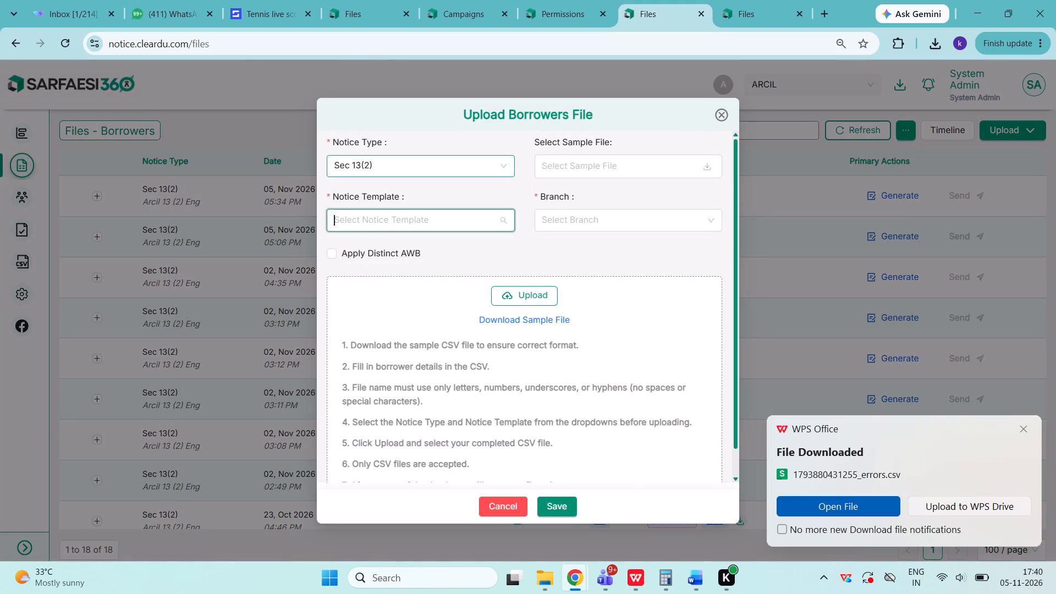
key(Return)
key(Tab)
key(Return)
key(Return)
Attach the CSV ending in 2137_1 from Downloads, save the upload, and refresh the borrower files list.
key(Tab)
key(Tab)
key(Return)
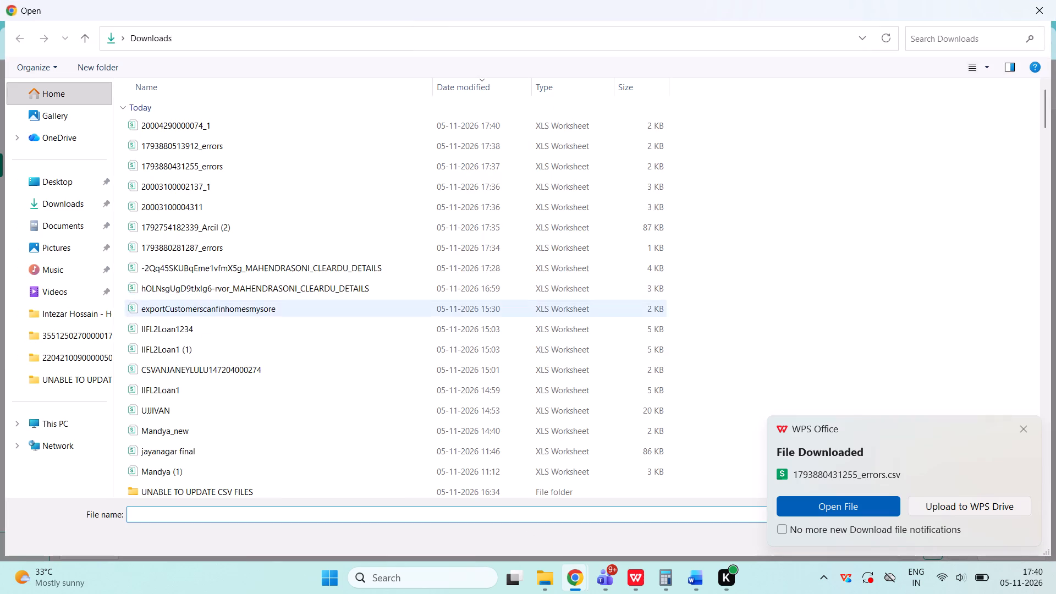
click(222, 186)
key(Return)
key(Tab)
key(Tab)
key(Tab)
key(Return)
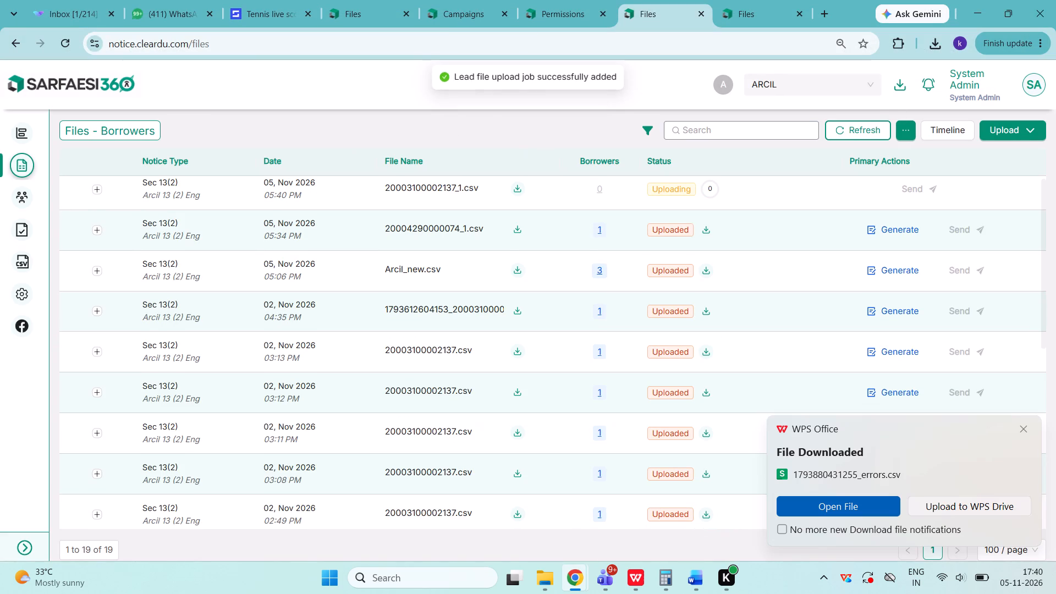
click(861, 124)
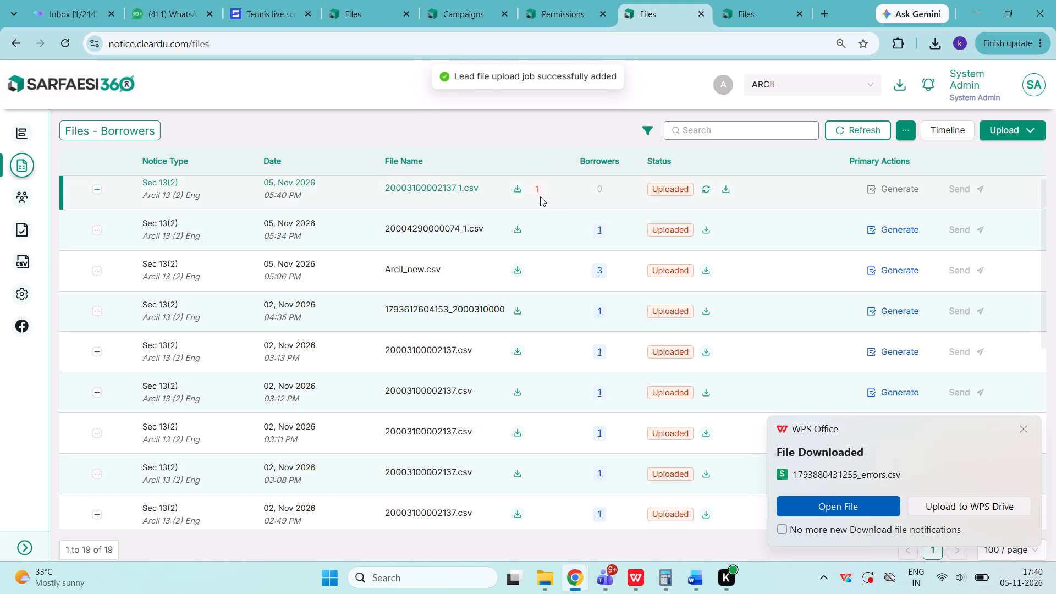
Download the error report for the upload ending in 2137_1, open it, and read its error column.
click(539, 192)
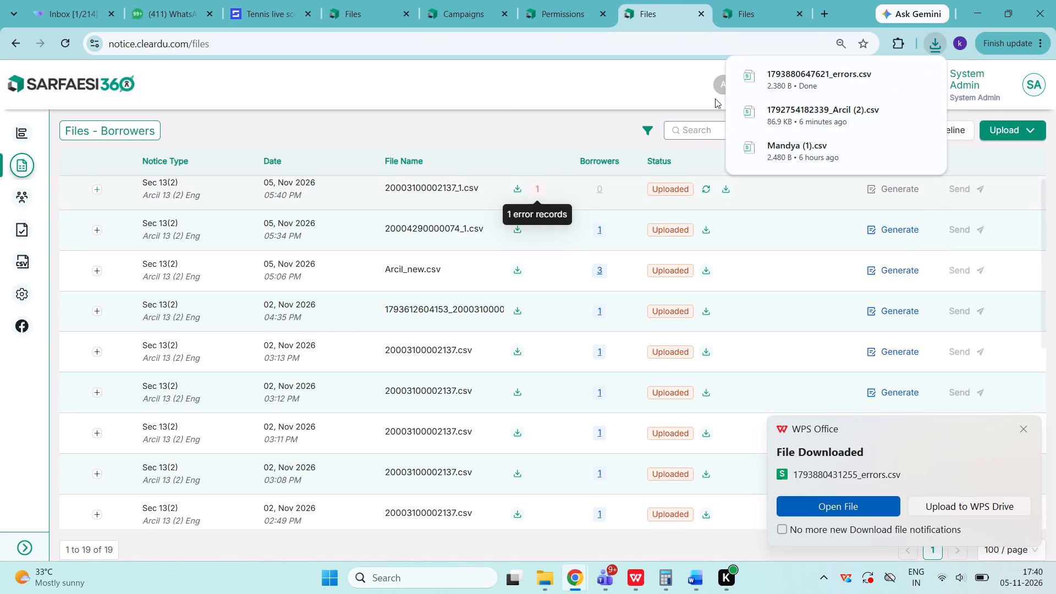
click(801, 76)
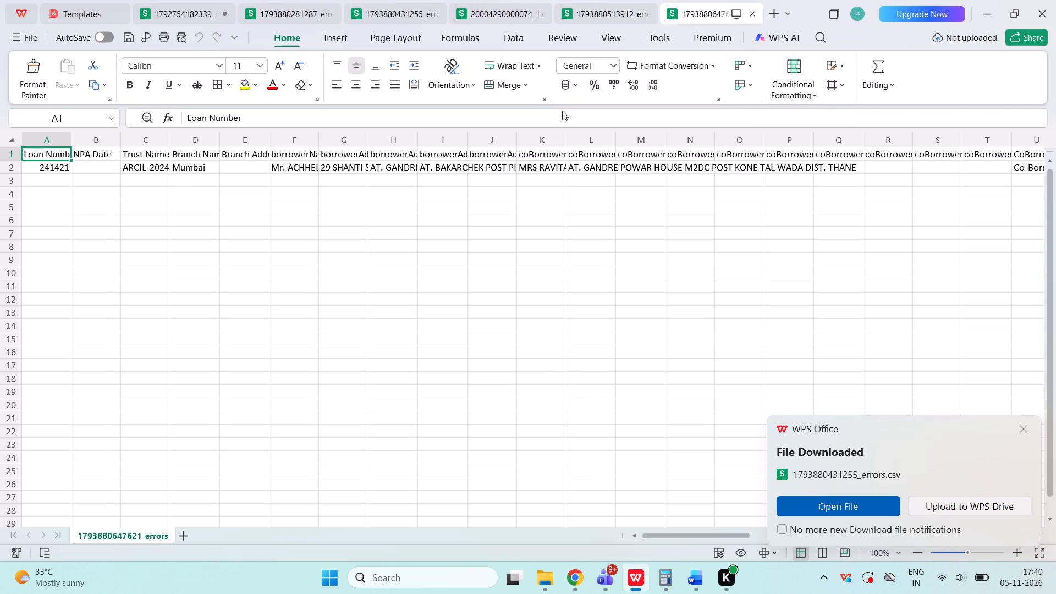
key(Down)
key(ctrl+Up)
key(ctrl+Right)
key(Down)
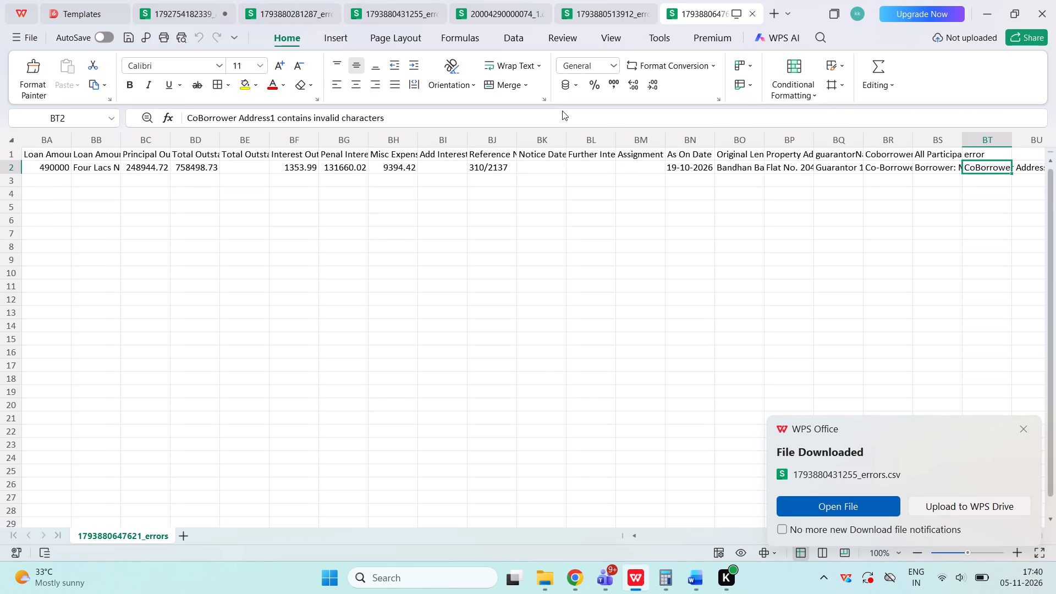
Close the spreadsheet window with all its open workbooks.
key(alt+Tab)
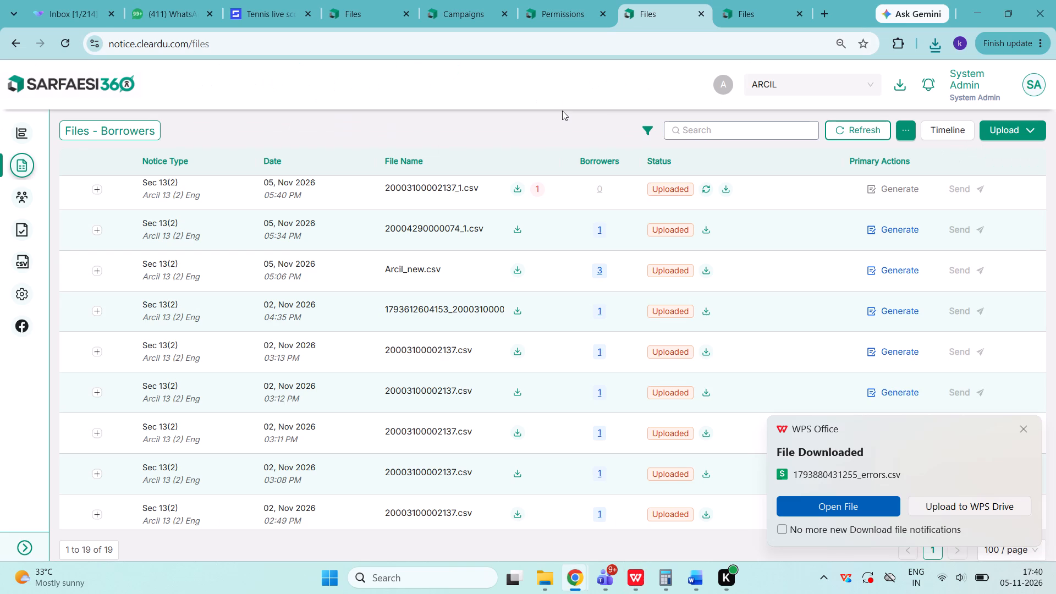
scroll(398, 218, up, 2)
key(alt+Tab)
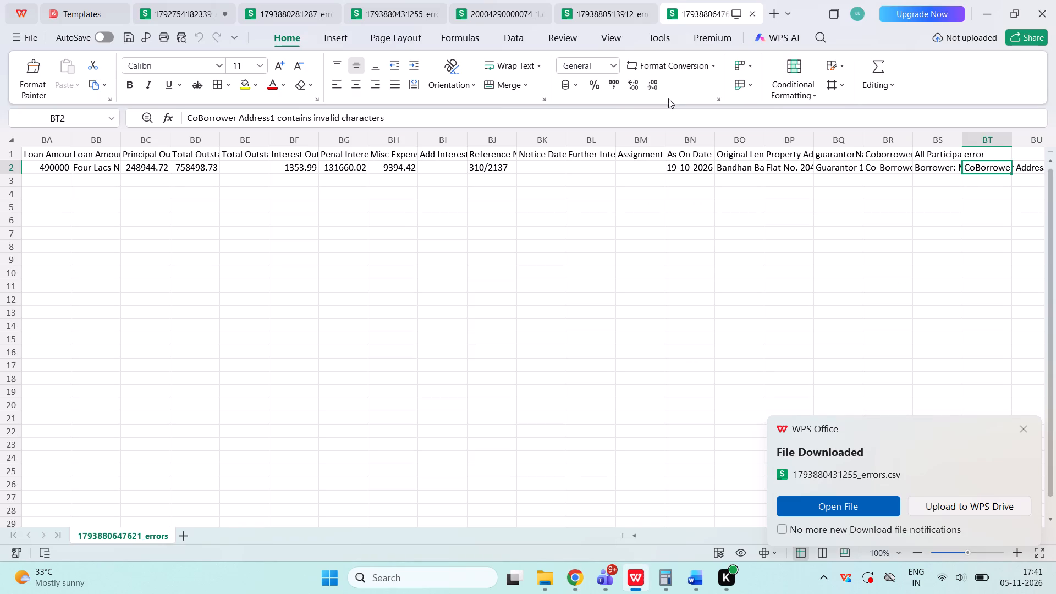
click(1055, 0)
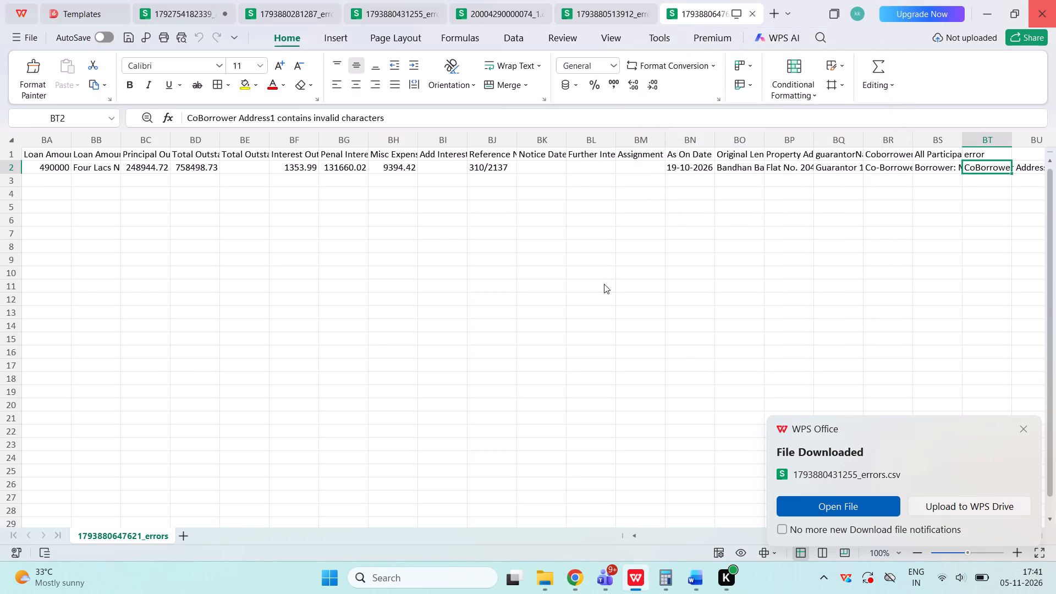
click(568, 301)
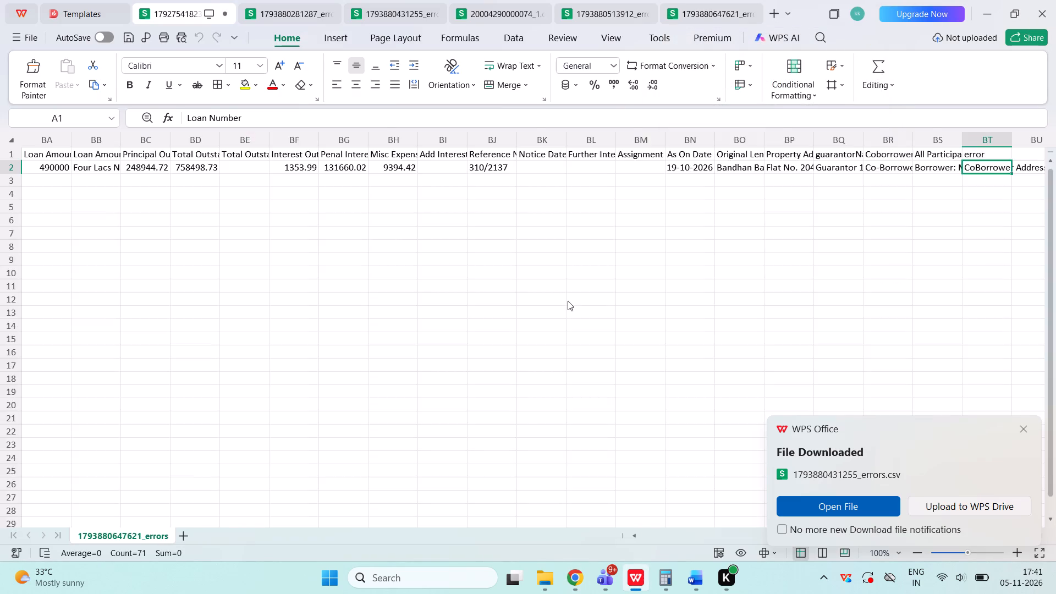
Open the CSV ending in 2137_1 from the Downloads folder in WPS Office.
key(super+e)
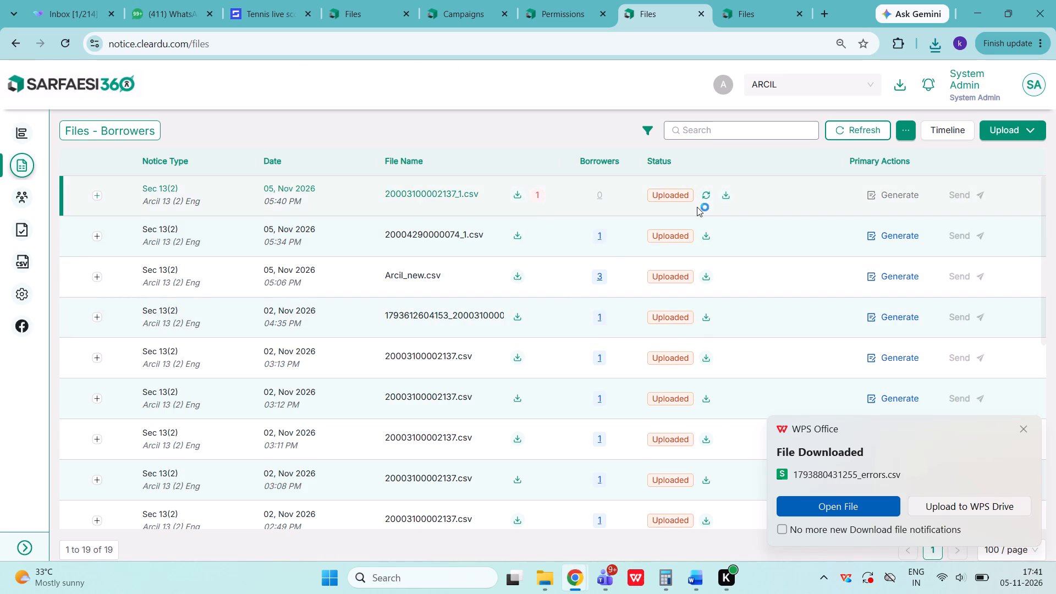
click(52, 201)
click(58, 210)
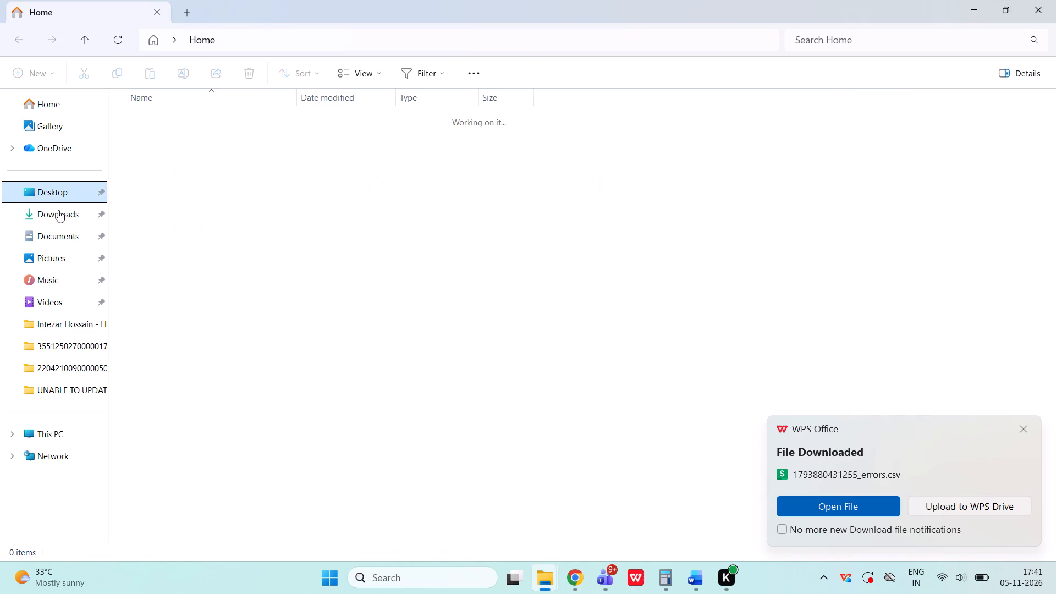
key(alt+Tab)
key(alt+Tab)
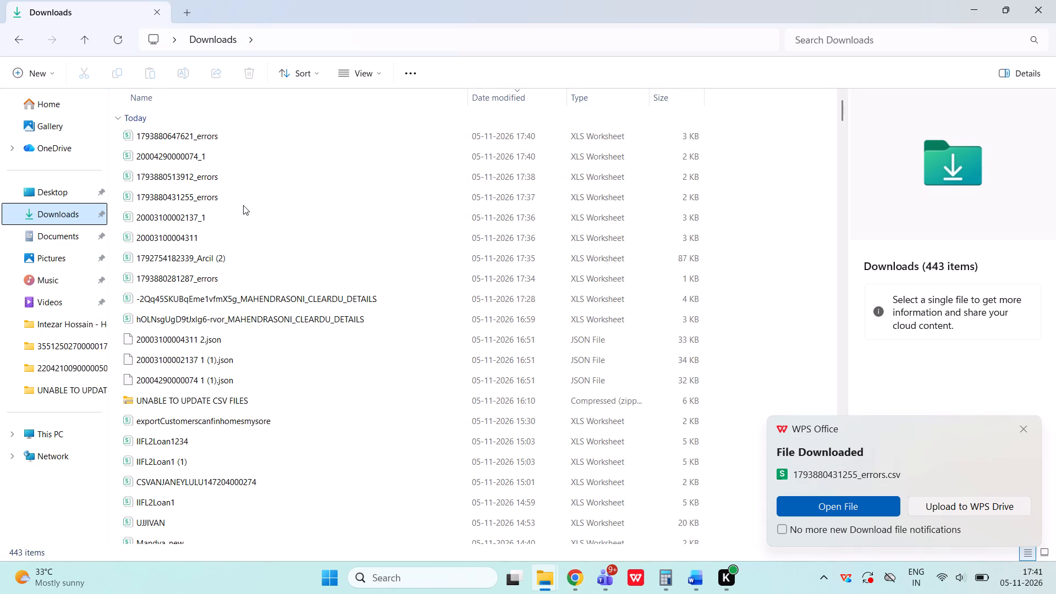
scroll(243, 205, up, 1)
double_click(243, 215)
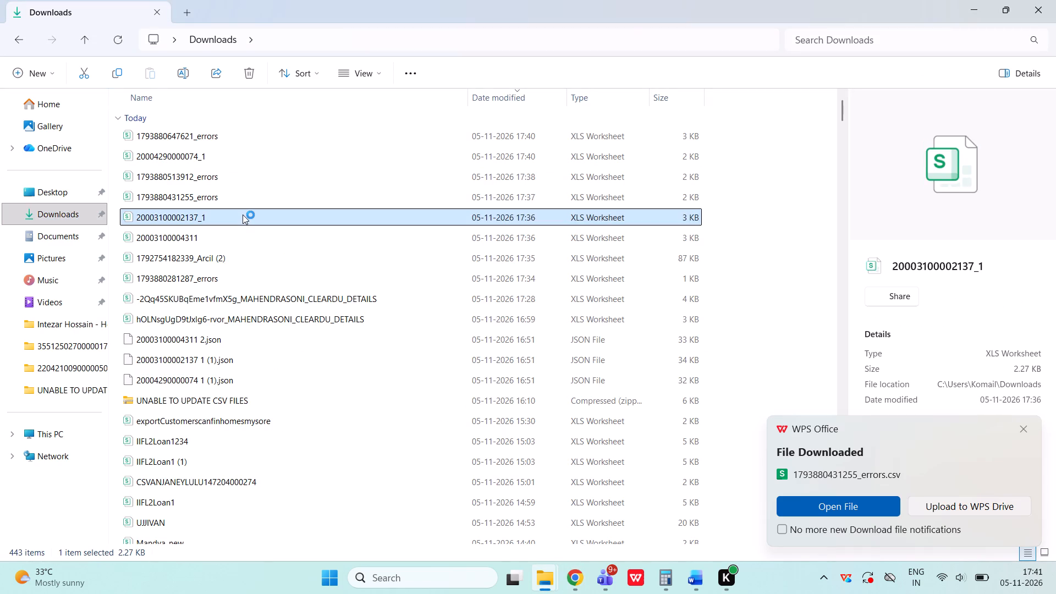
key(alt+Tab)
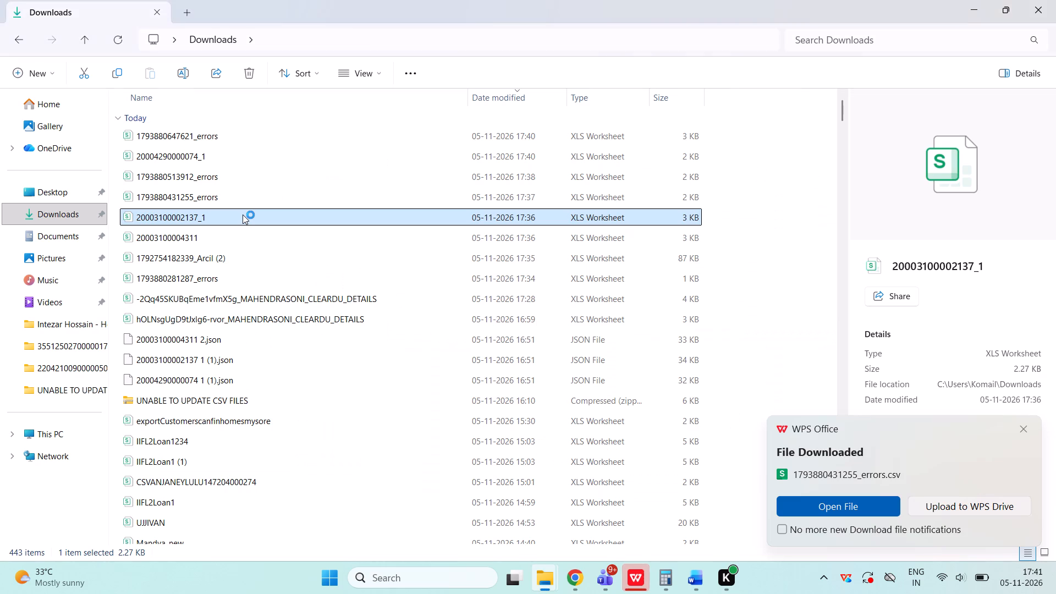
key(alt+Tab)
key(Right)
key(Down)
key(Right)
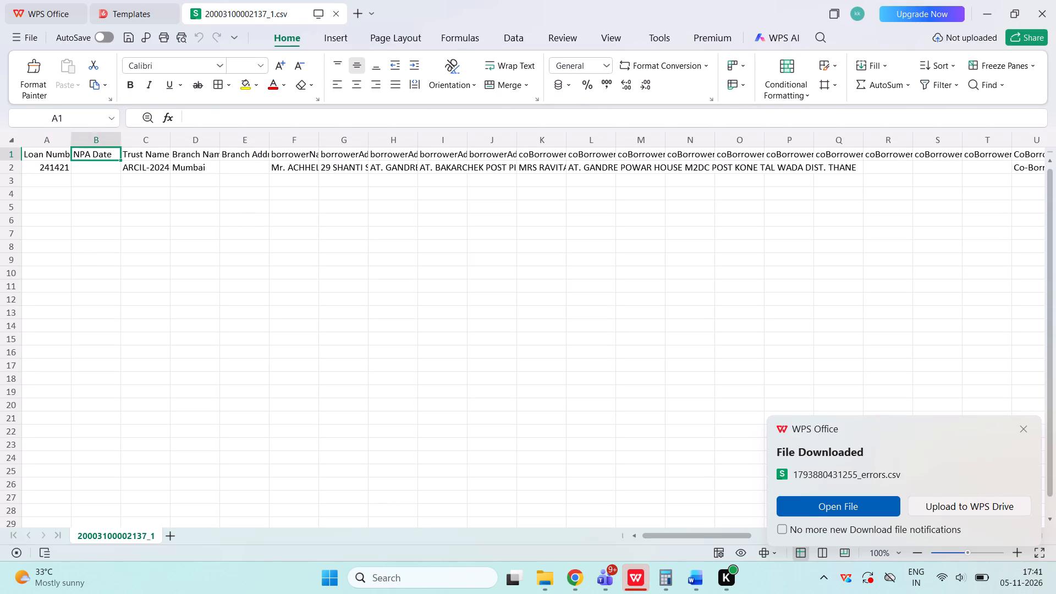
key(Right)
key(alt+Tab)
double_click(249, 141)
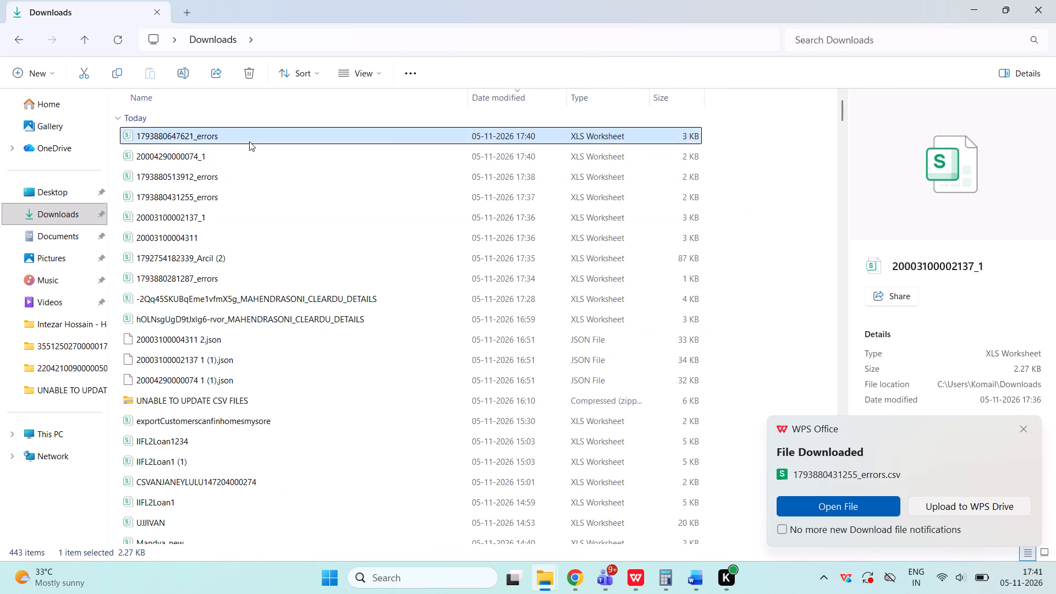
key(ctrl+Right)
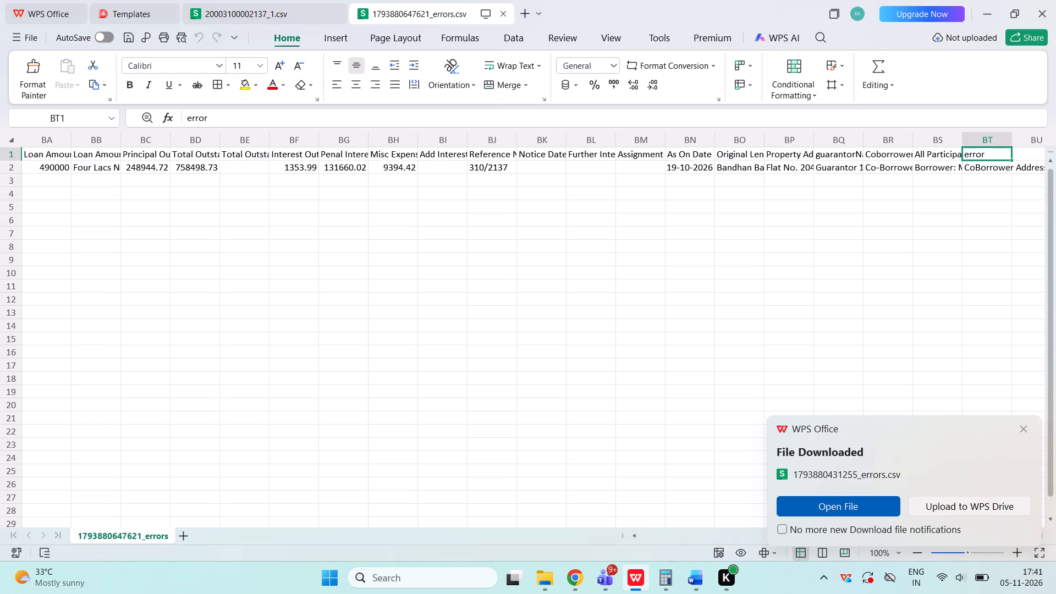
key(Down)
key(alt+Tab)
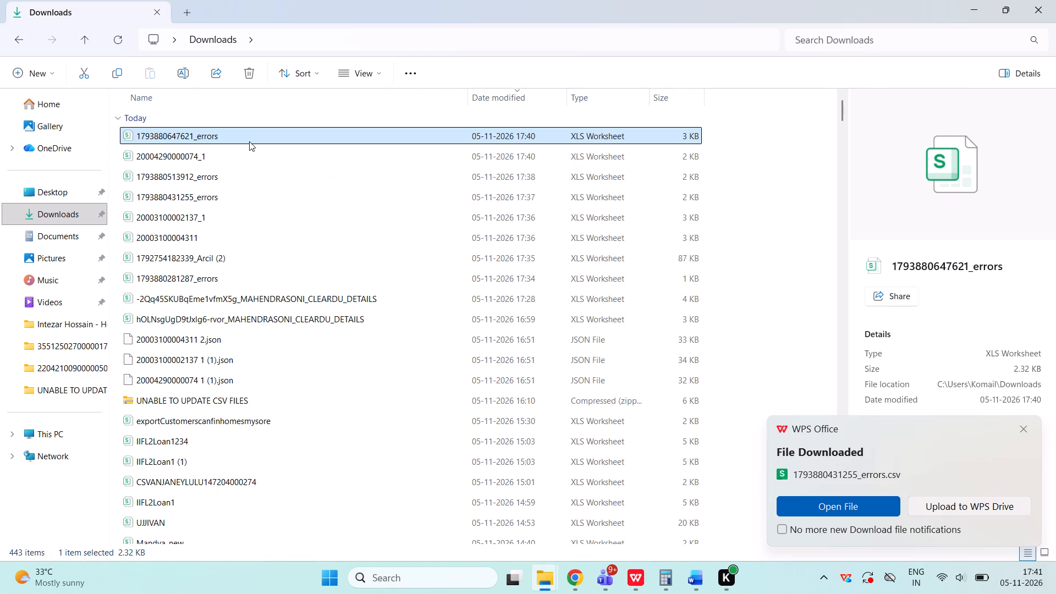
key(alt+Tab)
In the CSV ending in 2137_1, locate the coBorrower1Address1 column and examine its value for invalid characters.
click(262, 0)
key(ctrl+Right)
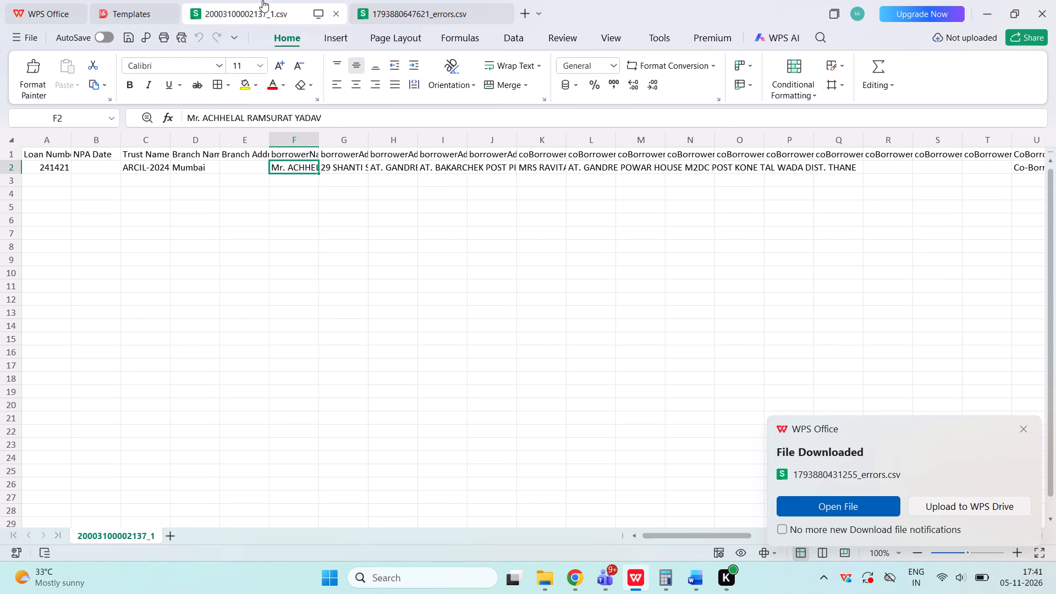
key(ctrl+Up)
key(ctrl+Right)
key(Down)
key(ctrl+Up)
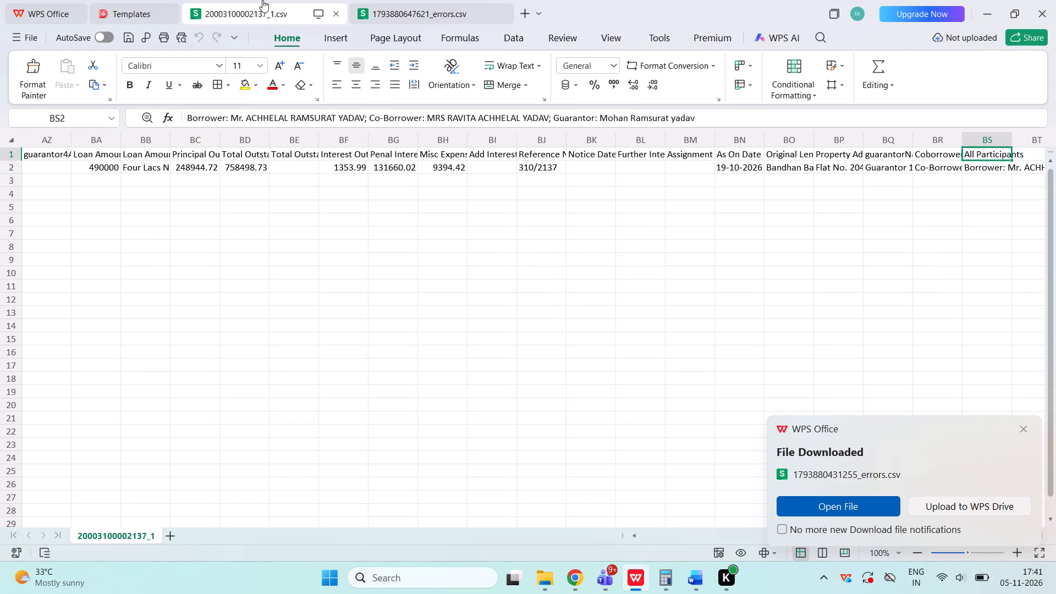
key(ctrl+Left)
key(Right)
key(Right)
key(Right)
key(Right)
key(Right)
key(Right)
key(Right)
key(Right)
key(Right)
key(Right)
key(Right)
key(Right)
key(Left)
key(Left)
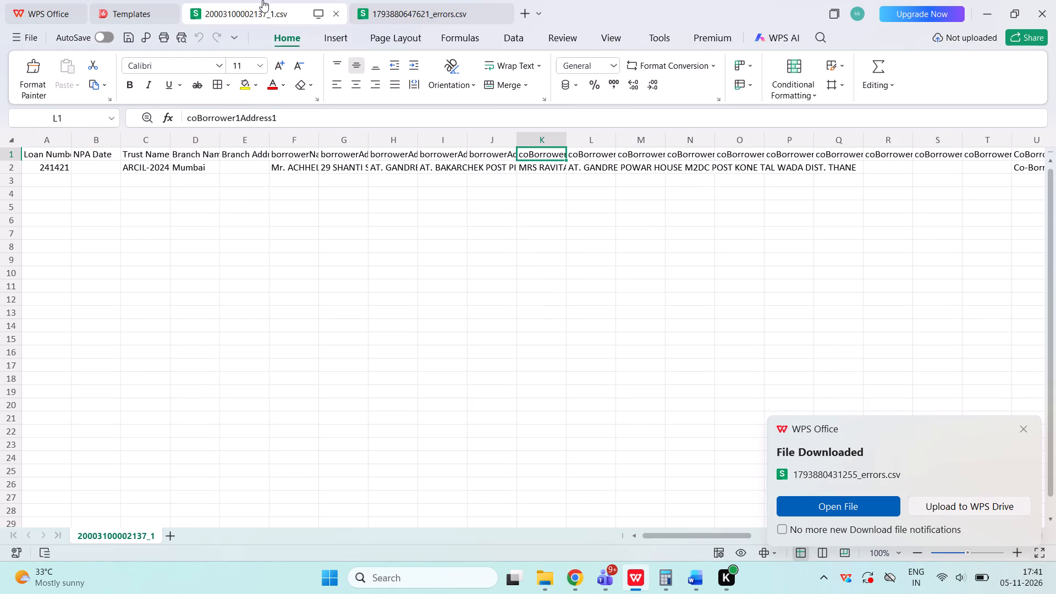
key(Left)
key(Right)
key(Right)
key(Down)
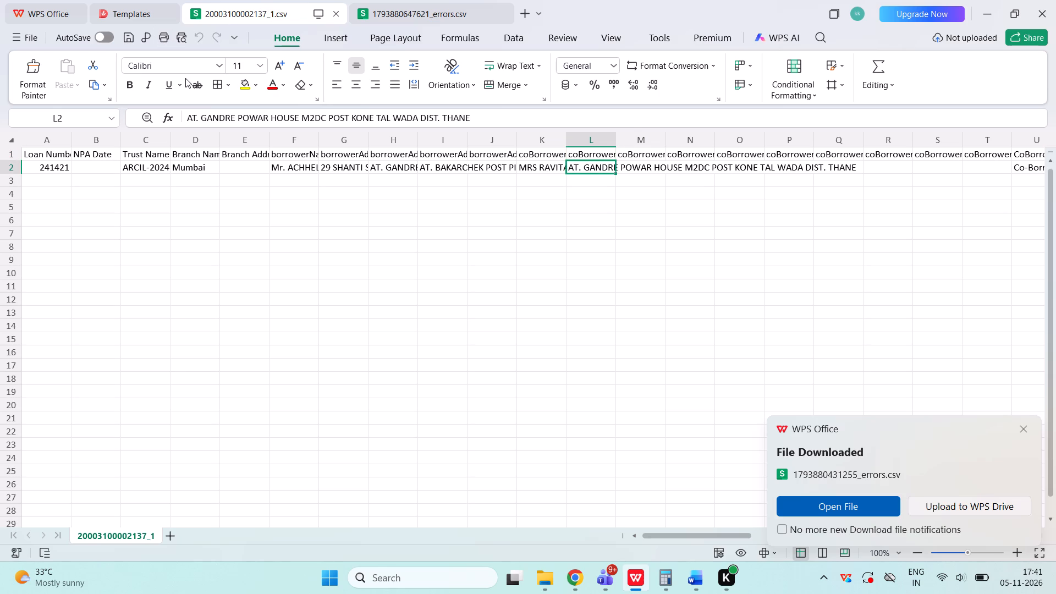
key(alt+Tab)
key(alt+Tab)
click(386, 0)
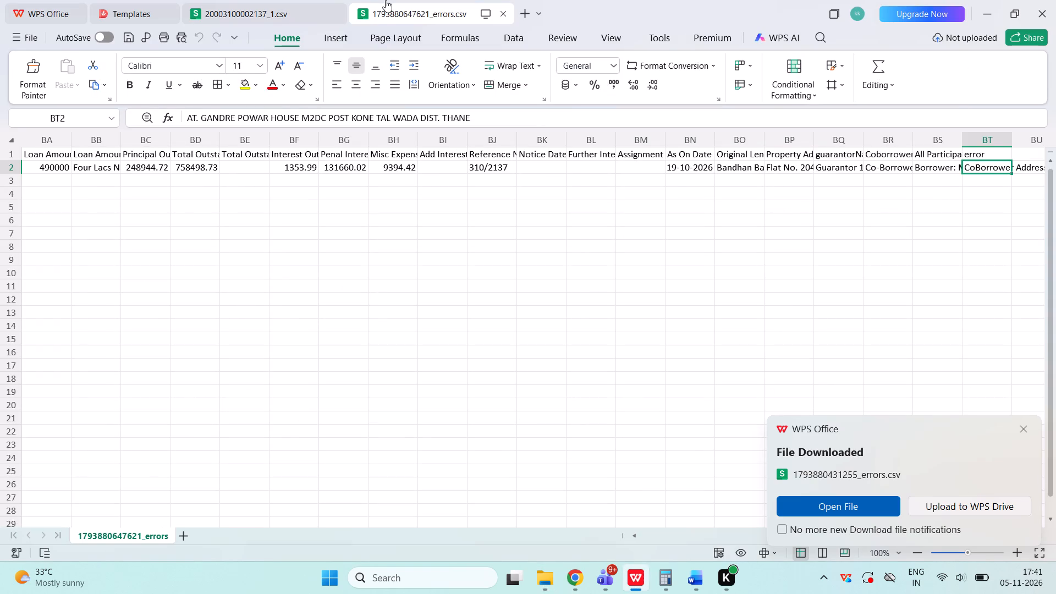
key(alt+Tab)
key(alt+Tab)
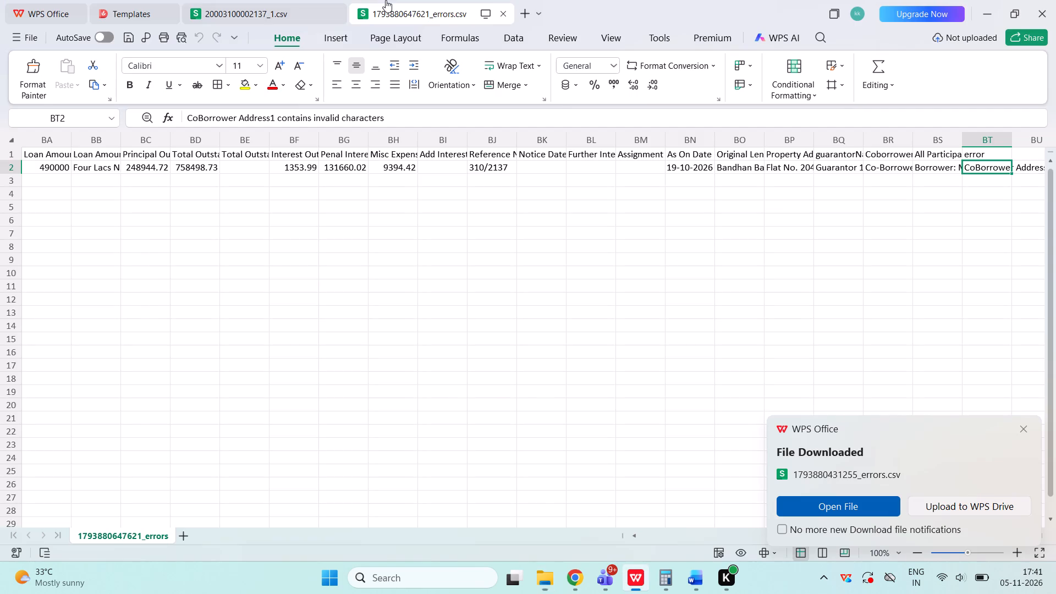
key(alt+Tab)
key(alt+Tab)
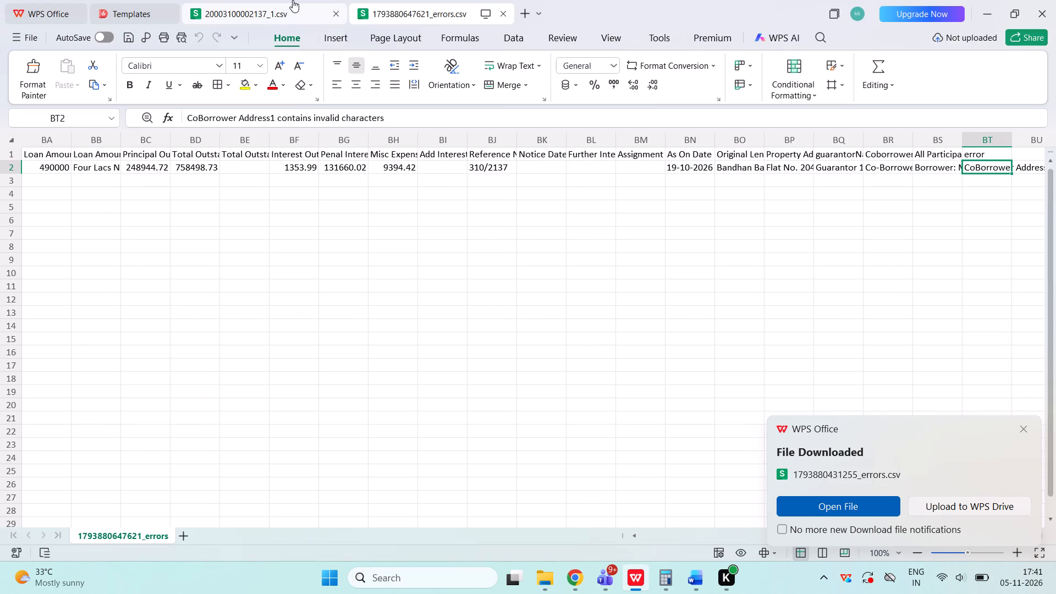
In the CSV ending in 2137_1, clear the value under the CoBorrower Address1 header and save the file.
click(302, 0)
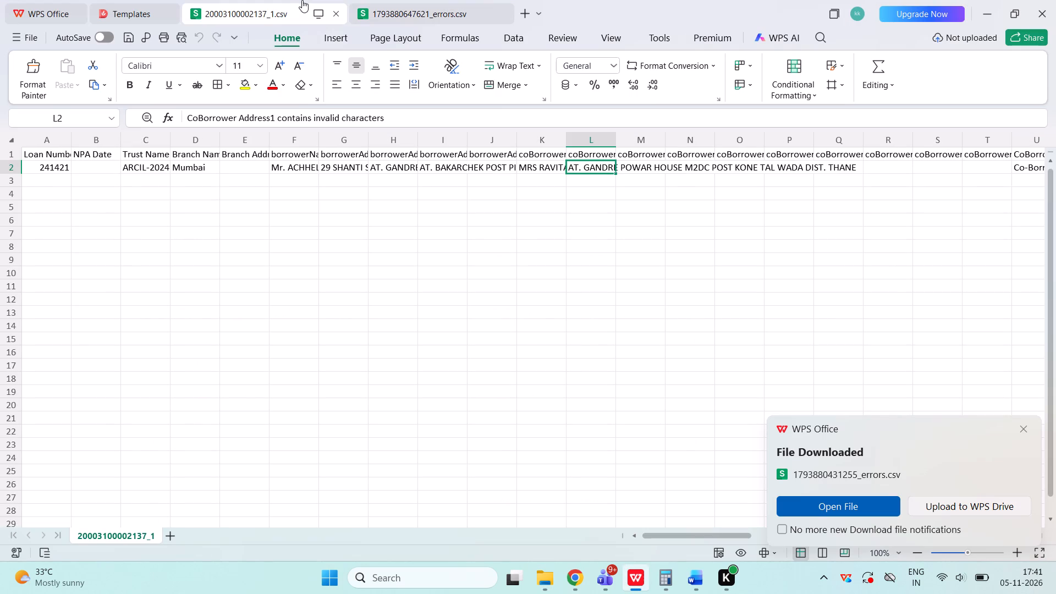
key(Left)
key(Up)
key(Left)
key(Right)
key(Right)
key(Right)
key(Right)
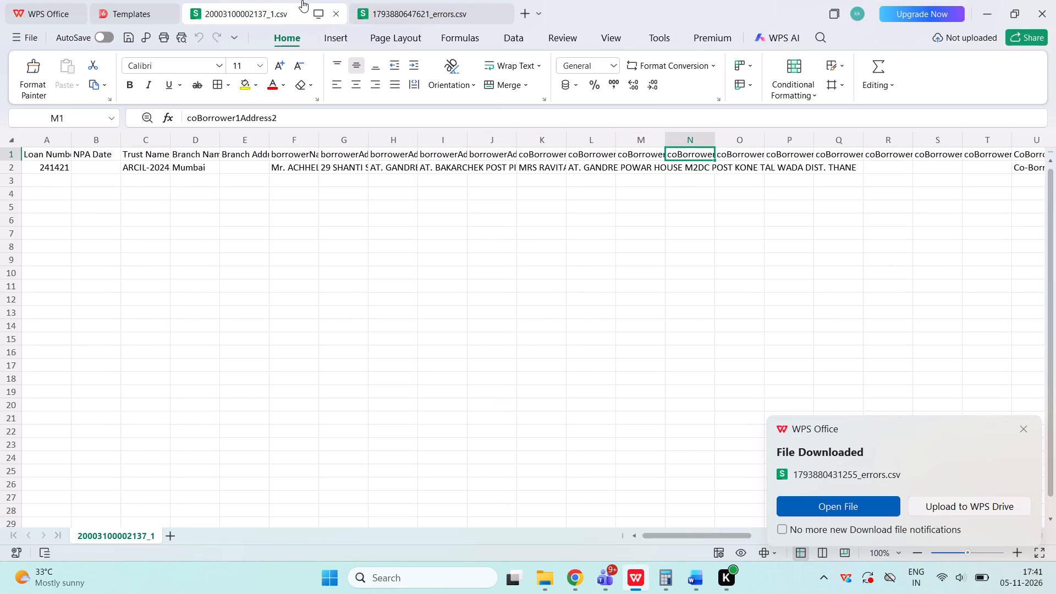
key(Right)
key(Right)
key(Right)
key(Right)
key(Right)
key(Right)
key(Right)
key(Right)
key(Right)
key(Right)
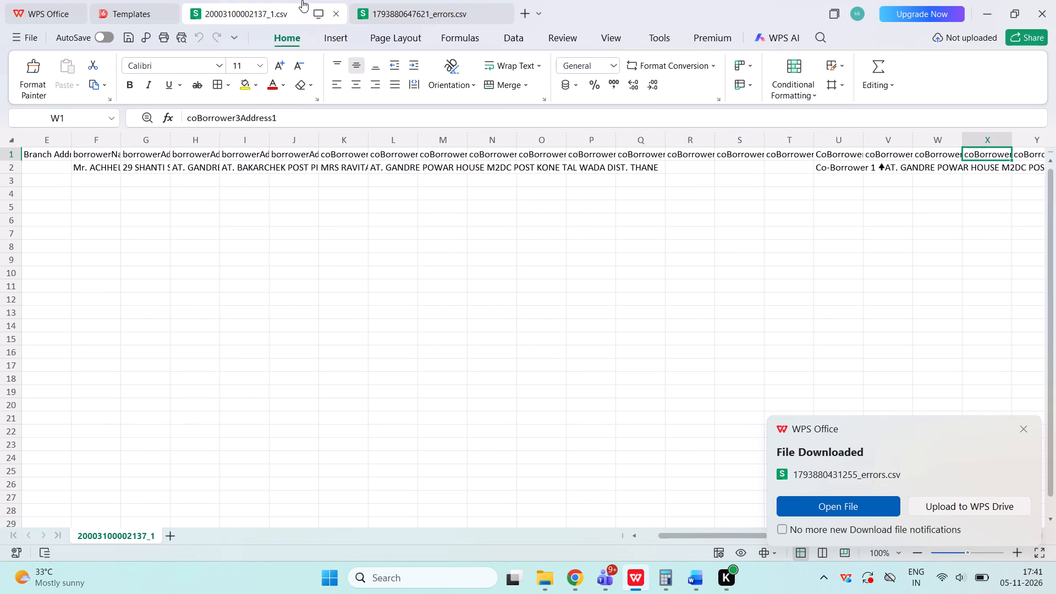
key(Left)
key(Left)
key(Left)
key(Right)
key(Left)
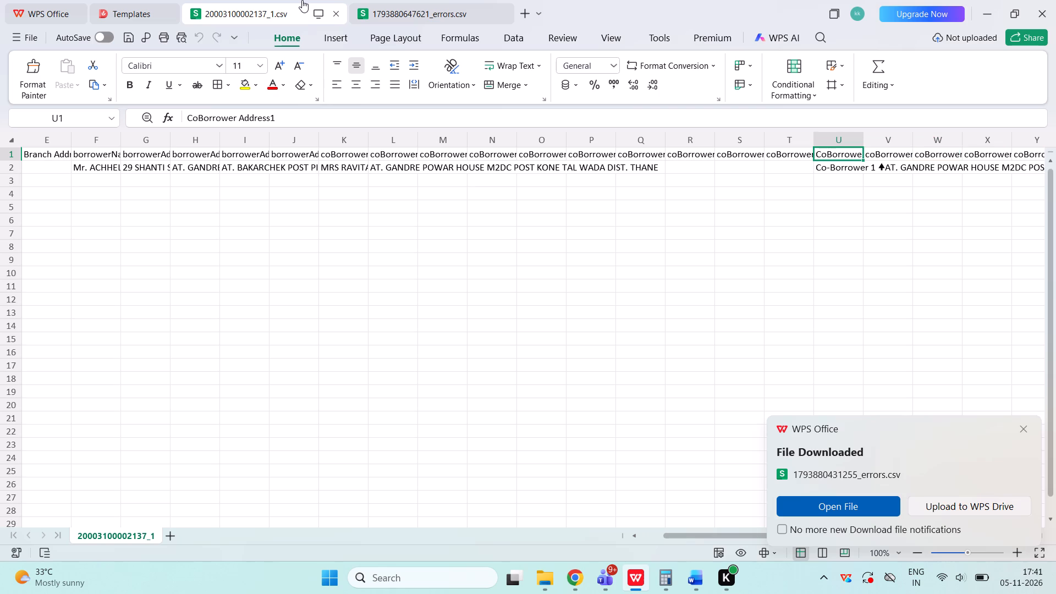
key(Down)
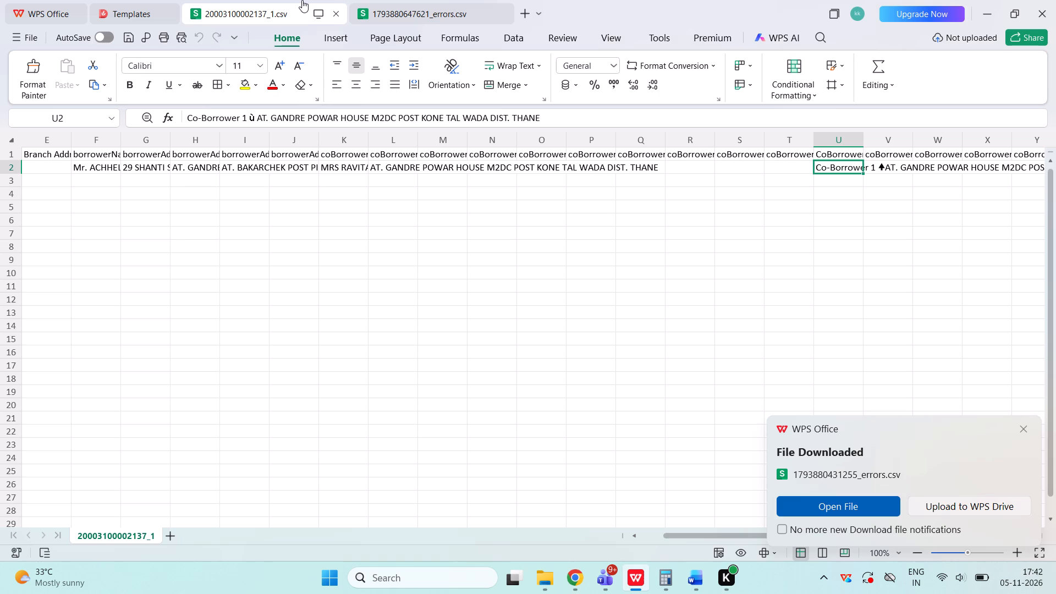
key(Delete)
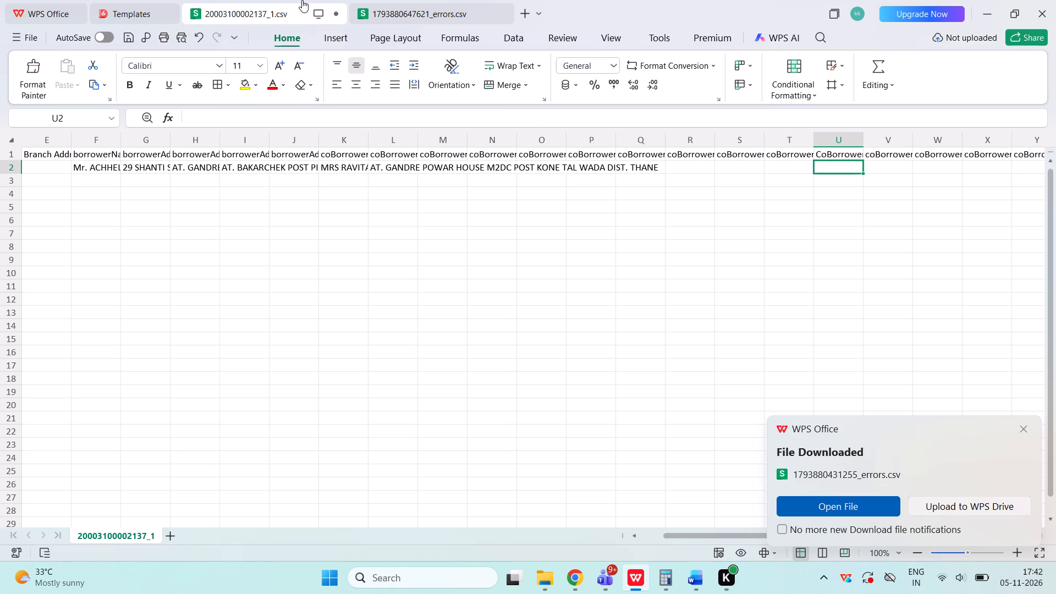
key(ctrl+z)
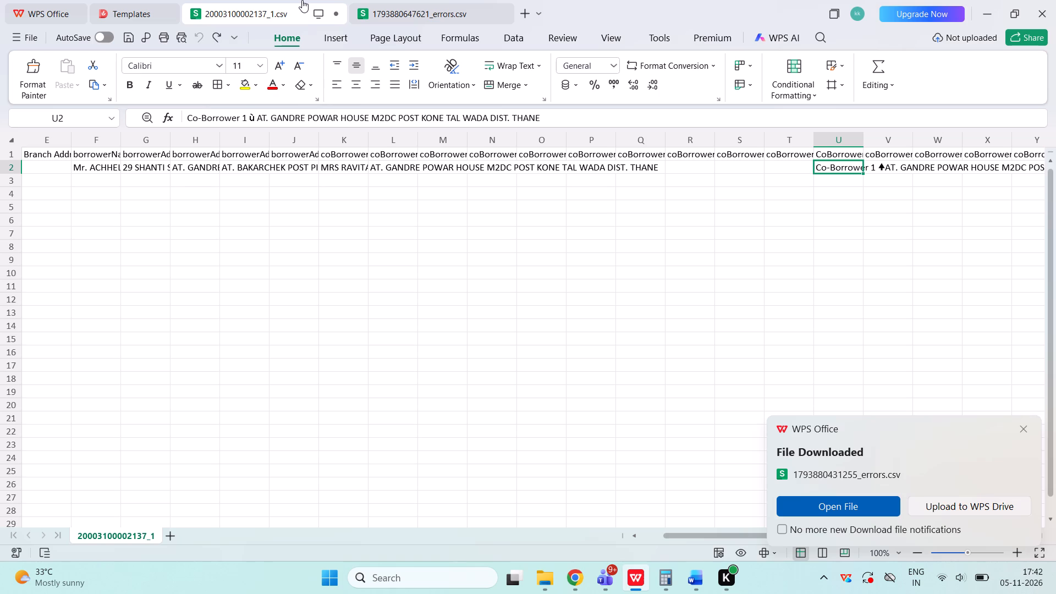
key(Down)
key(Up)
key(Delete)
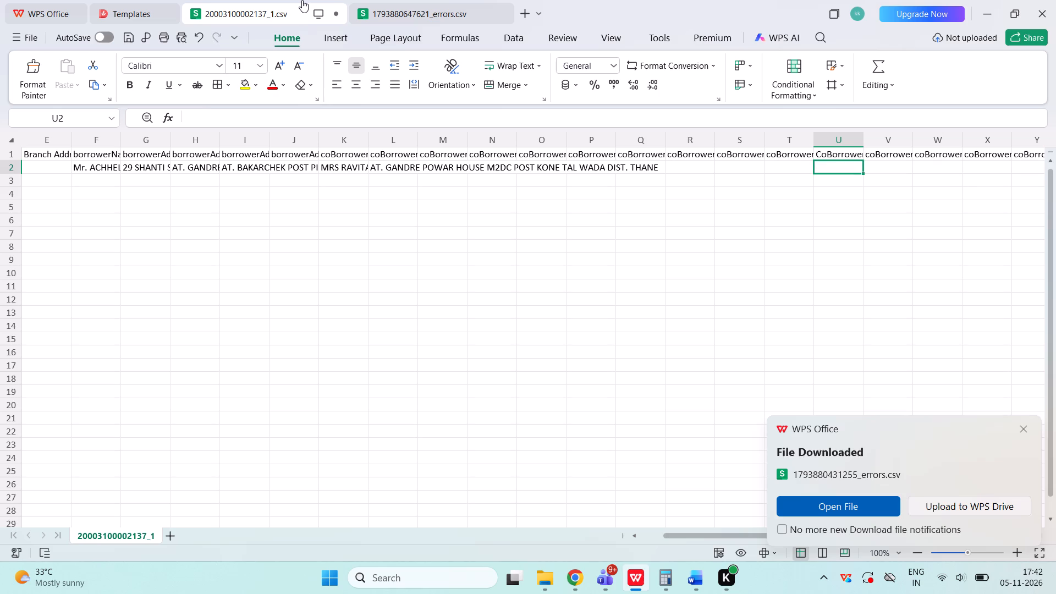
key(Tab)
key(Left)
key(ctrl+s)
click(683, 306)
In ClearDu, re-upload the corrected CSV ending in 2137_1 to its existing Sec 13(2) entry and refresh the files list.
key(alt+Tab)
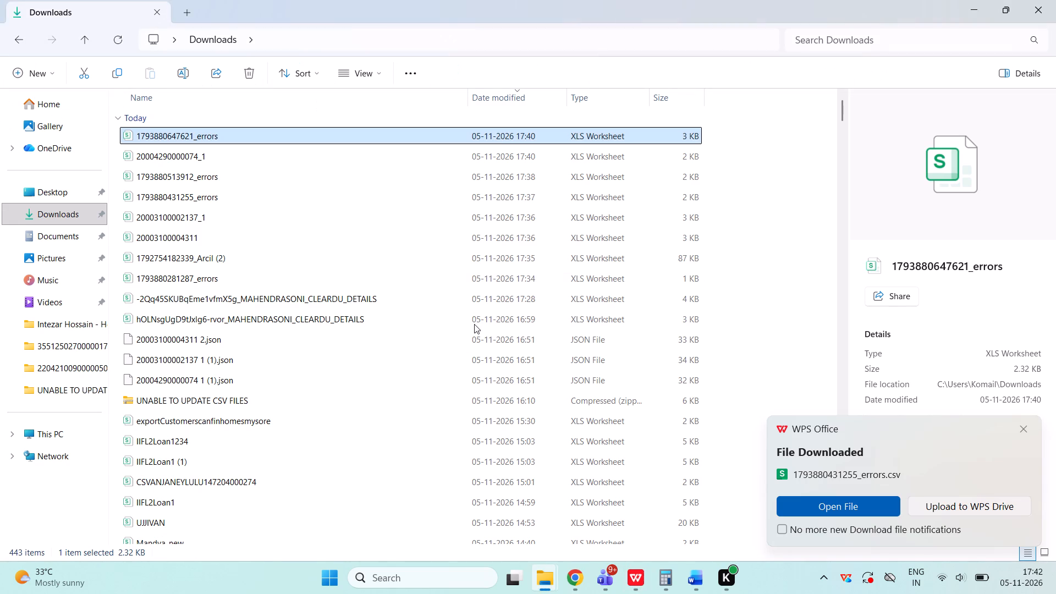
click(570, 576)
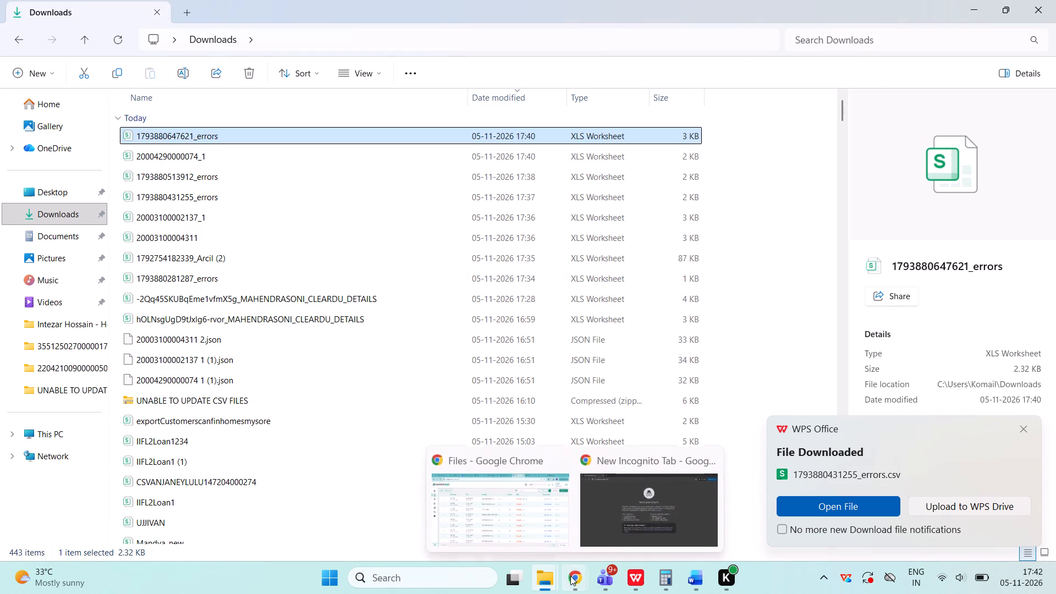
click(494, 529)
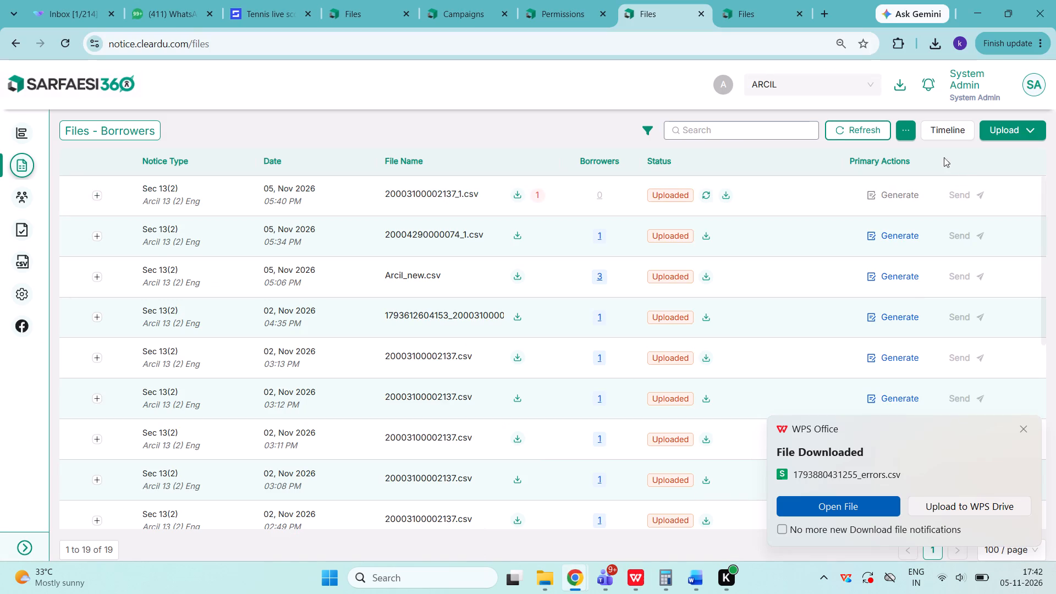
click(709, 189)
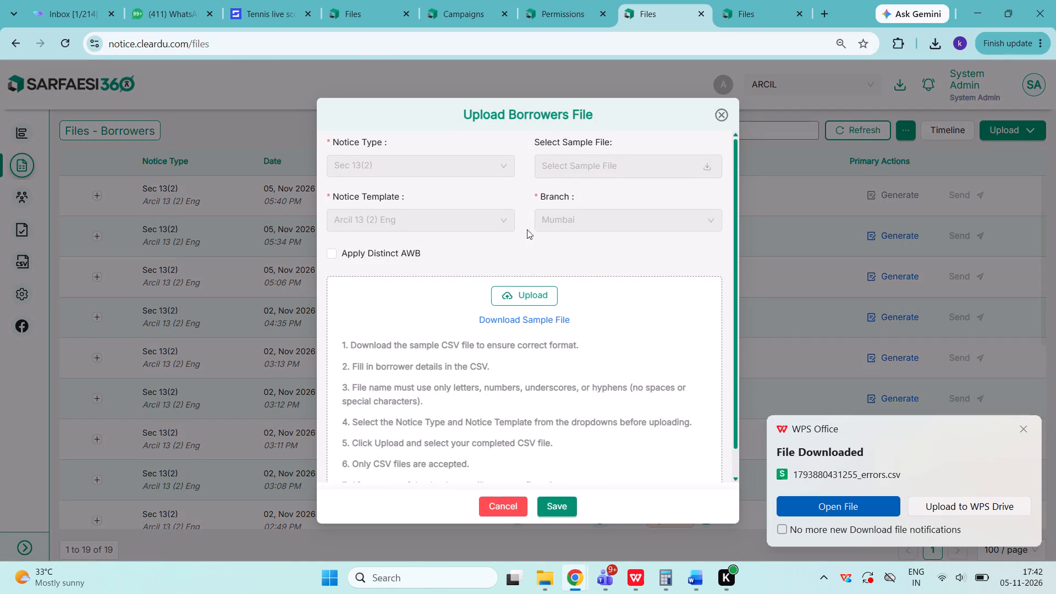
click(524, 291)
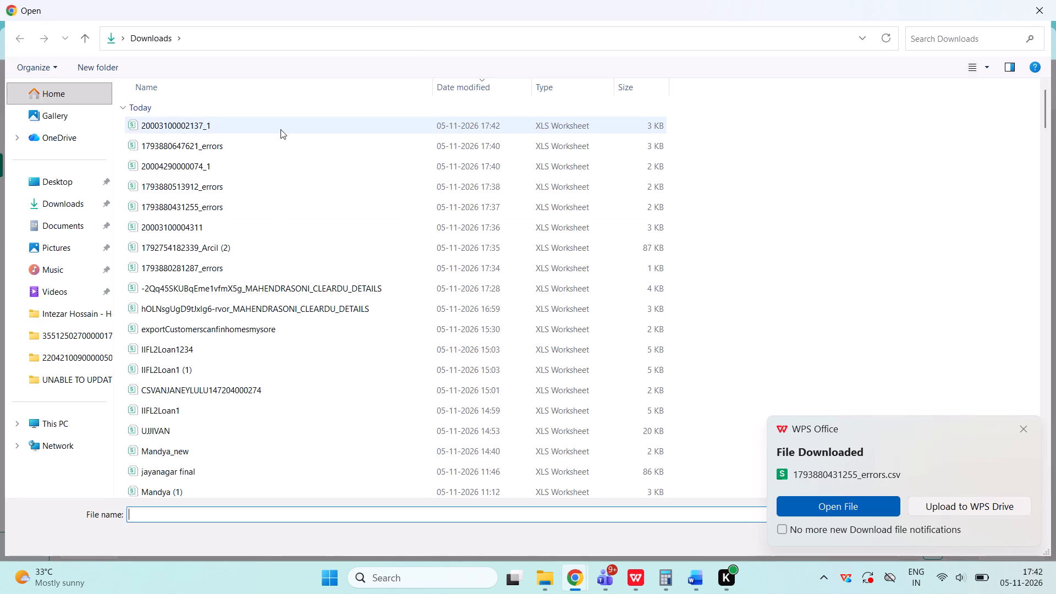
click(280, 129)
key(Return)
key(Tab)
key(Tab)
key(Tab)
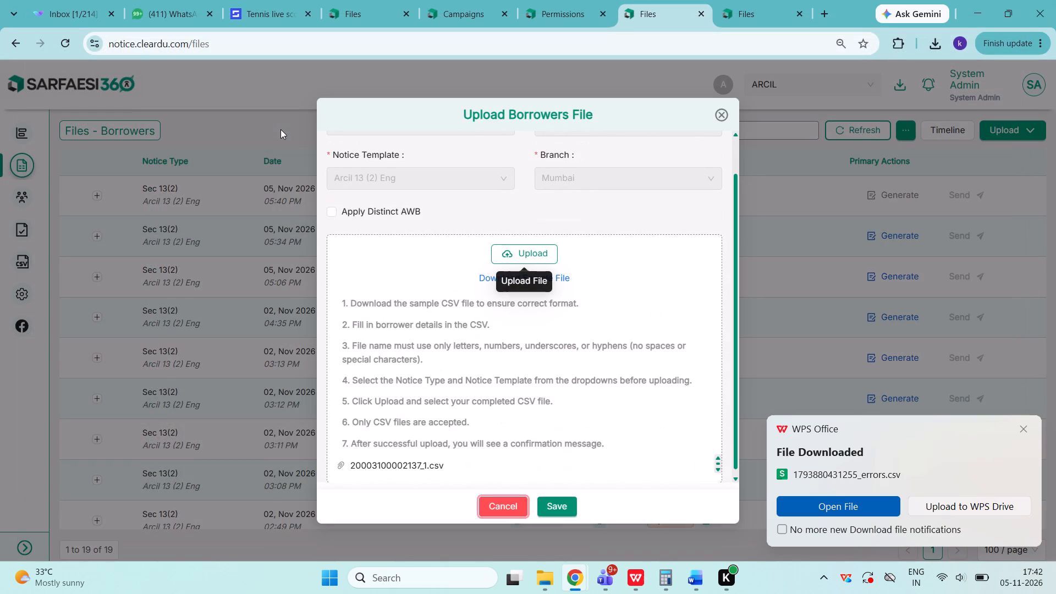
key(Tab)
scroll(447, 302, down, 1)
scroll(447, 302, up, 1)
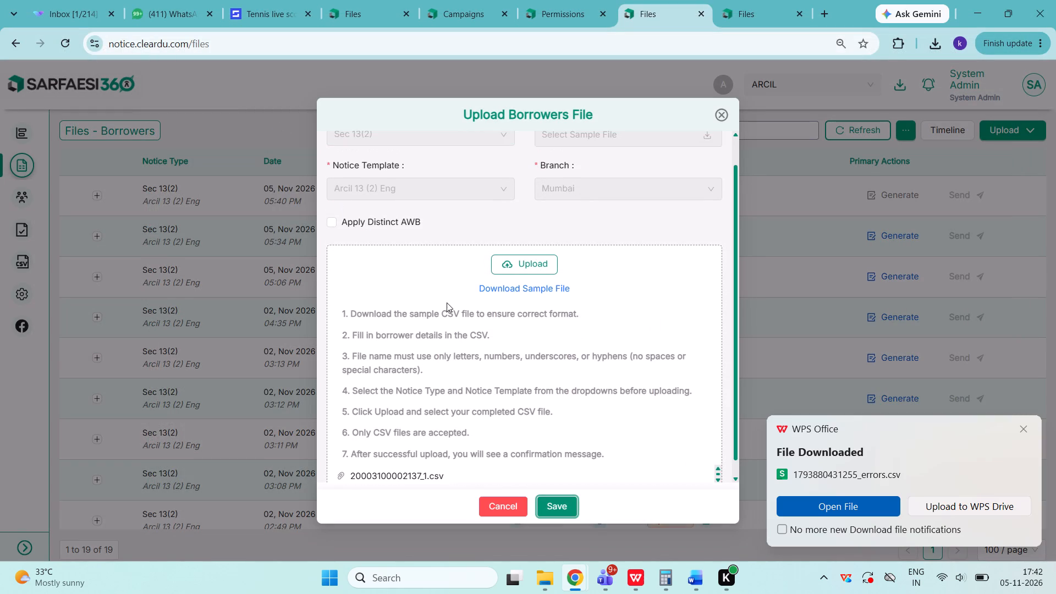
scroll(447, 302, up, 1)
scroll(447, 302, down, 2)
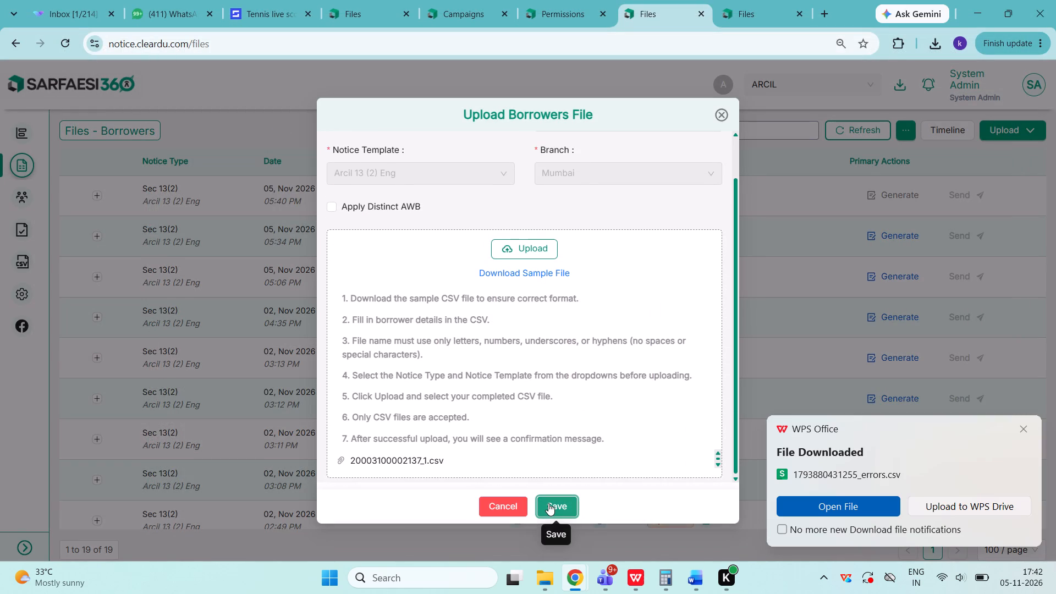
click(548, 503)
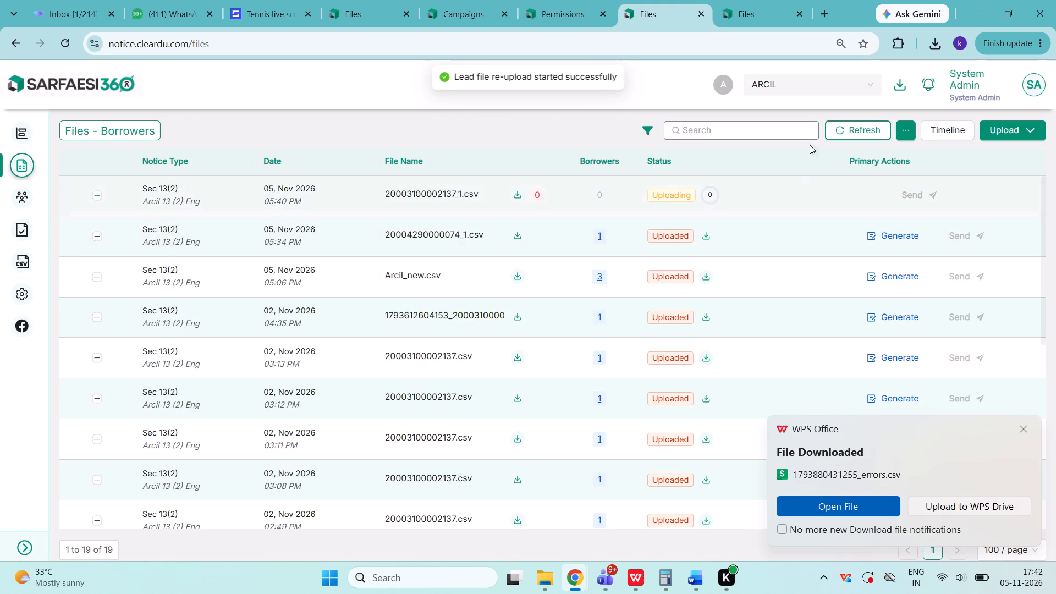
click(835, 125)
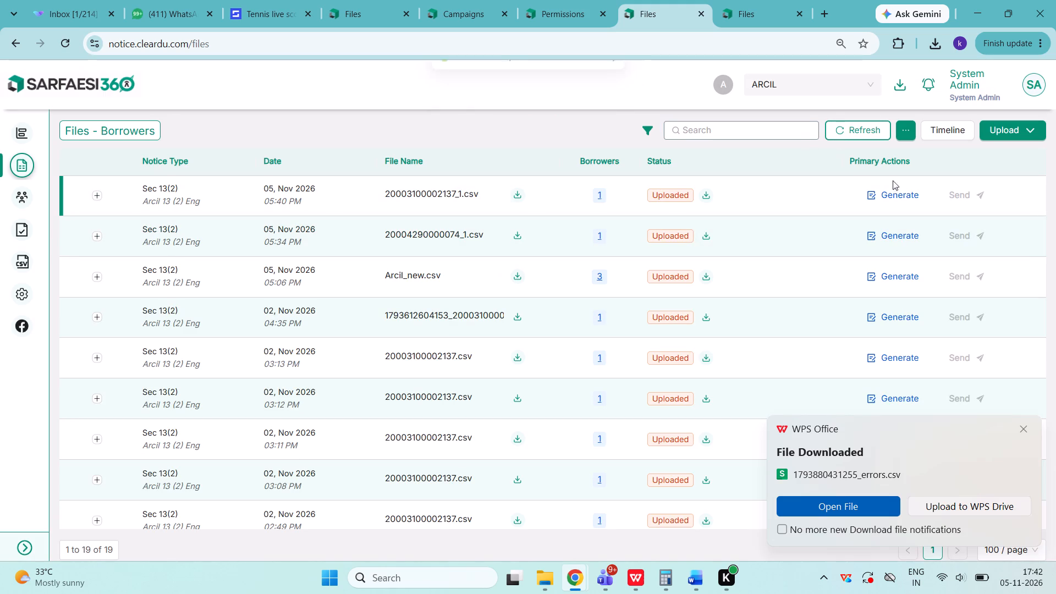
Start a new borrowers file upload with notice type Sec 13(2), template Arcil 13 (2) Eng and branch Mumbai.
click(1003, 131)
click(999, 151)
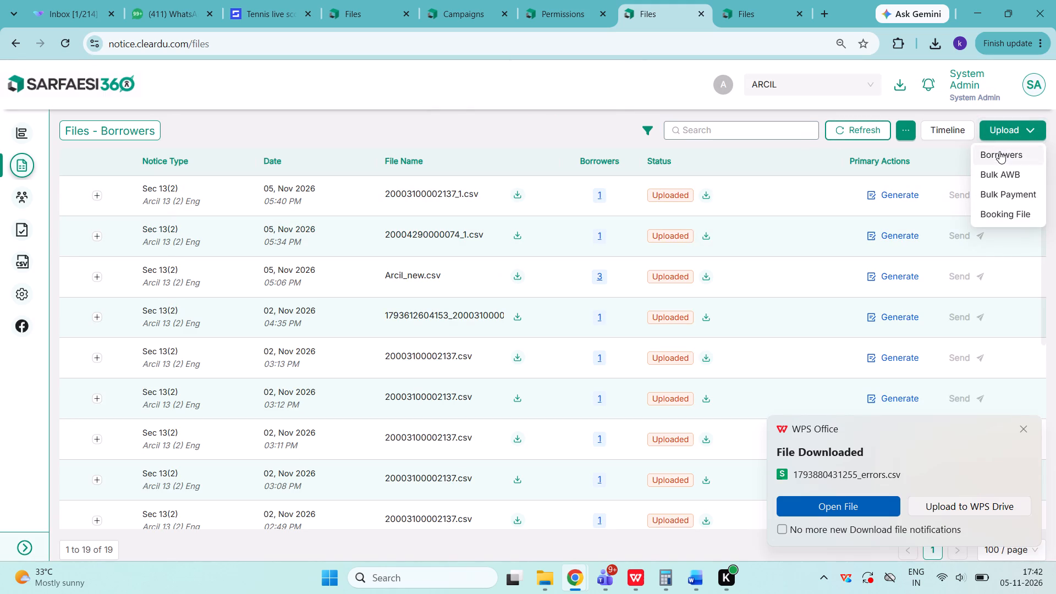
click(360, 154)
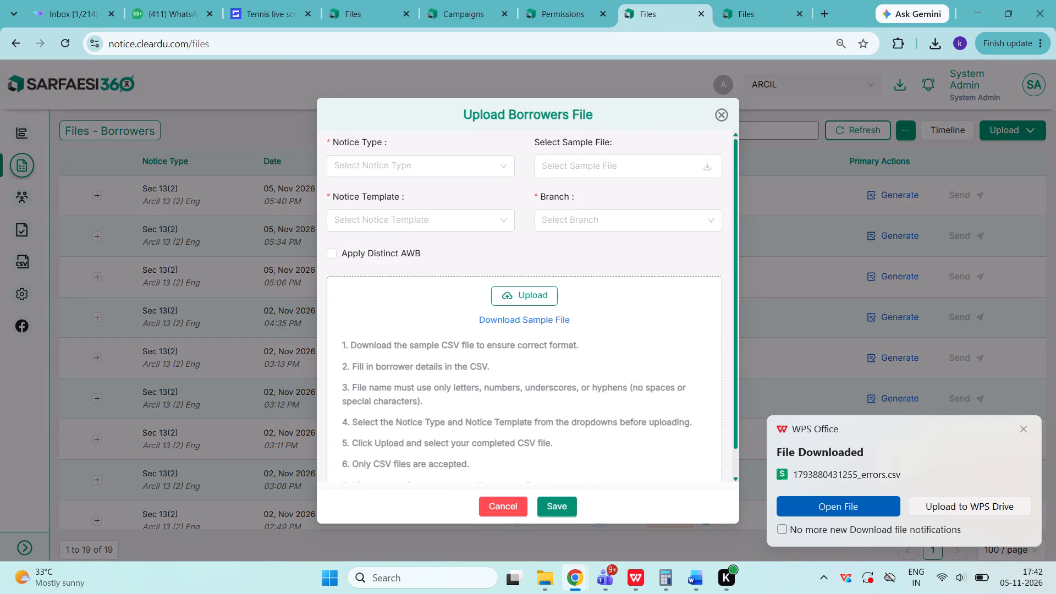
click(362, 163)
key(Up)
key(Return)
key(Tab)
key(Tab)
key(Return)
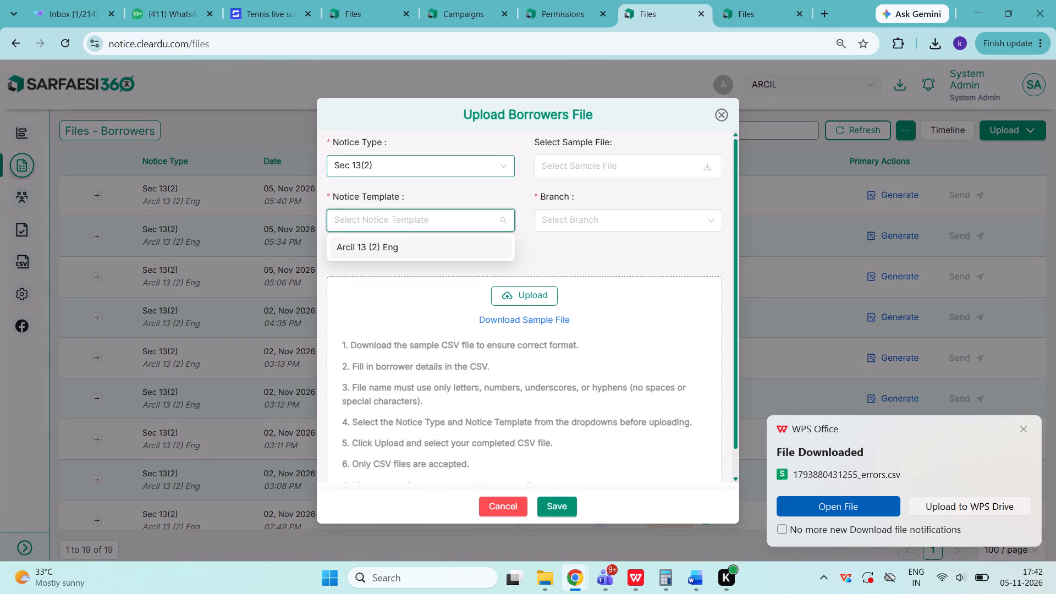
key(Return)
key(Tab)
key(Tab)
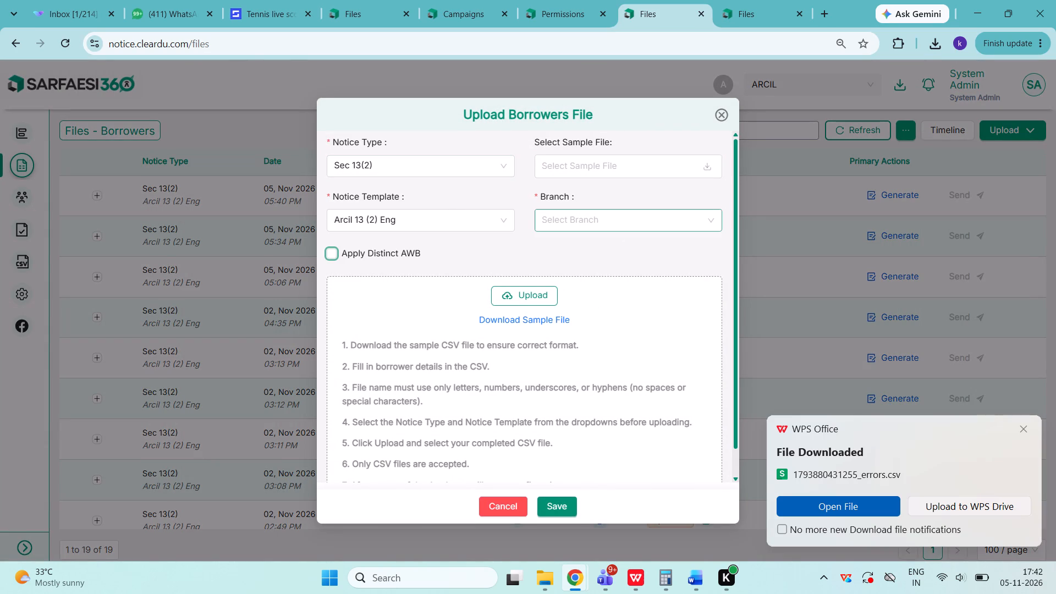
click(620, 219)
key(Return)
Attach the CSV ending in 4311 from Downloads, save the upload and refresh the files list.
key(Tab)
key(Tab)
key(Return)
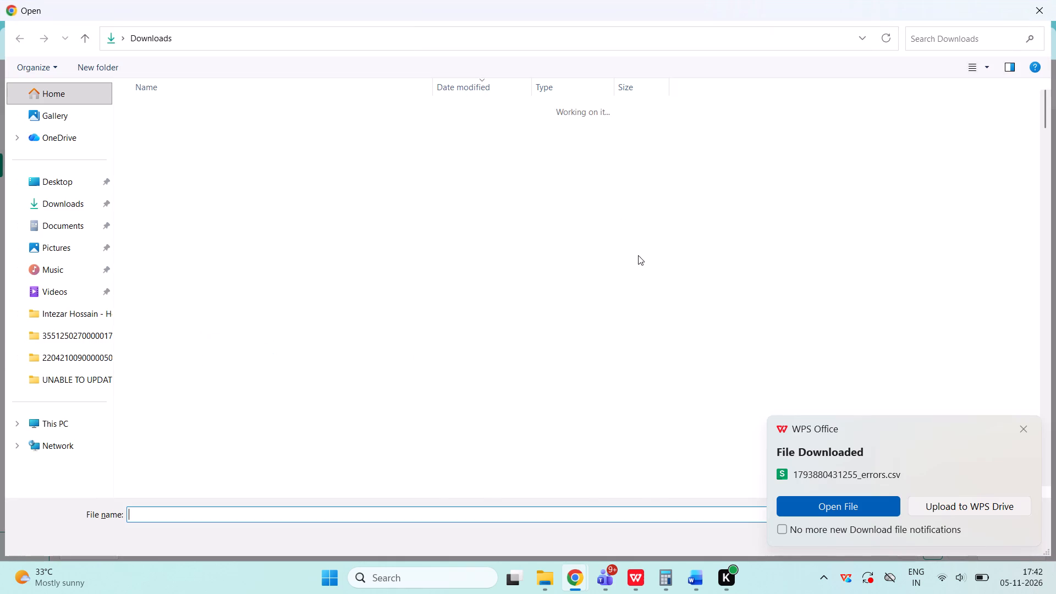
click(286, 222)
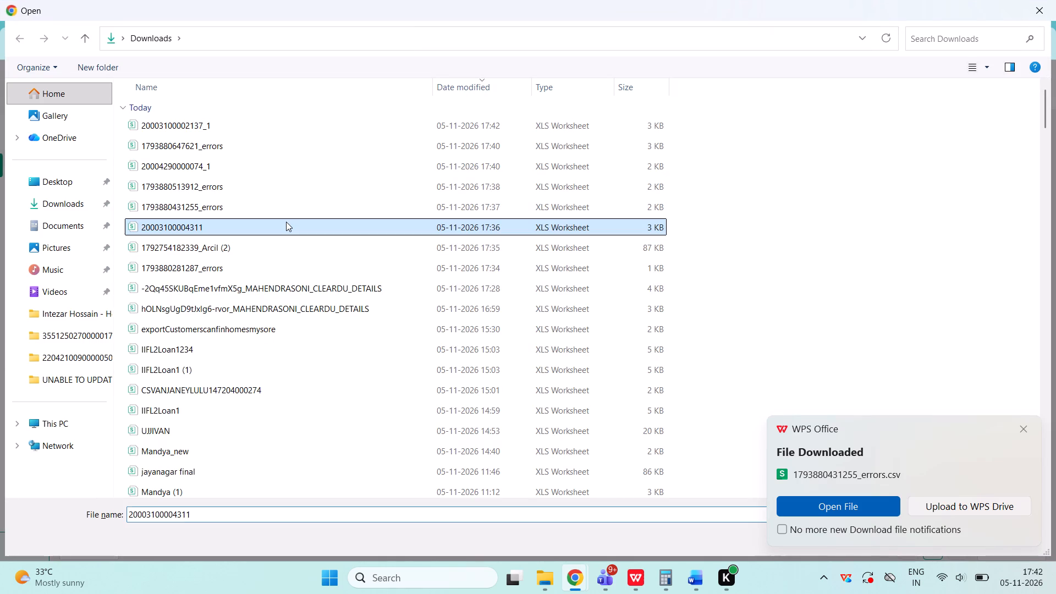
key(Return)
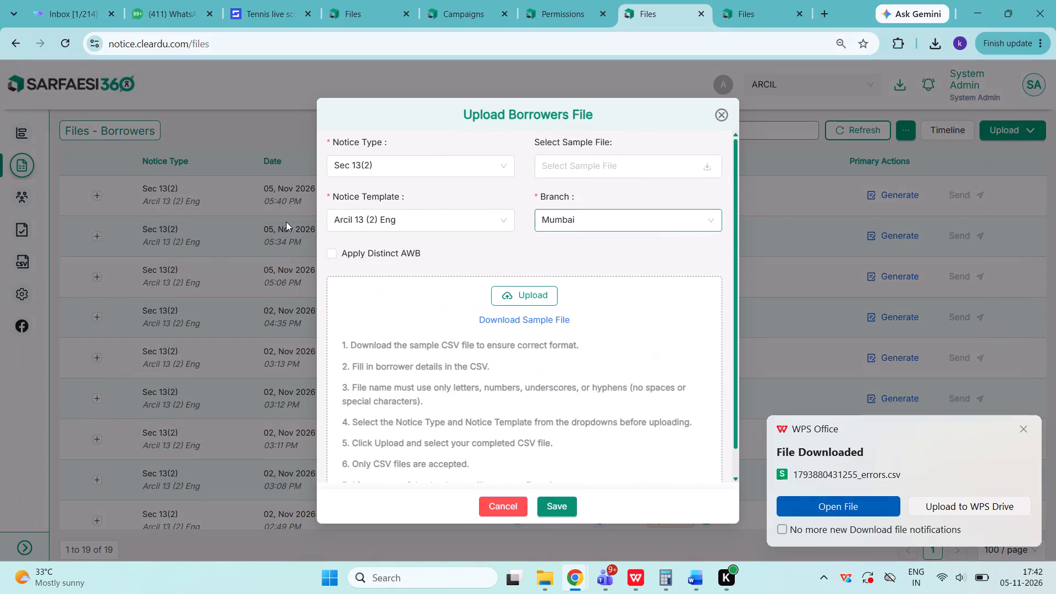
key(Tab)
key(Tab)
key(Tab)
key(Tab)
key(Return)
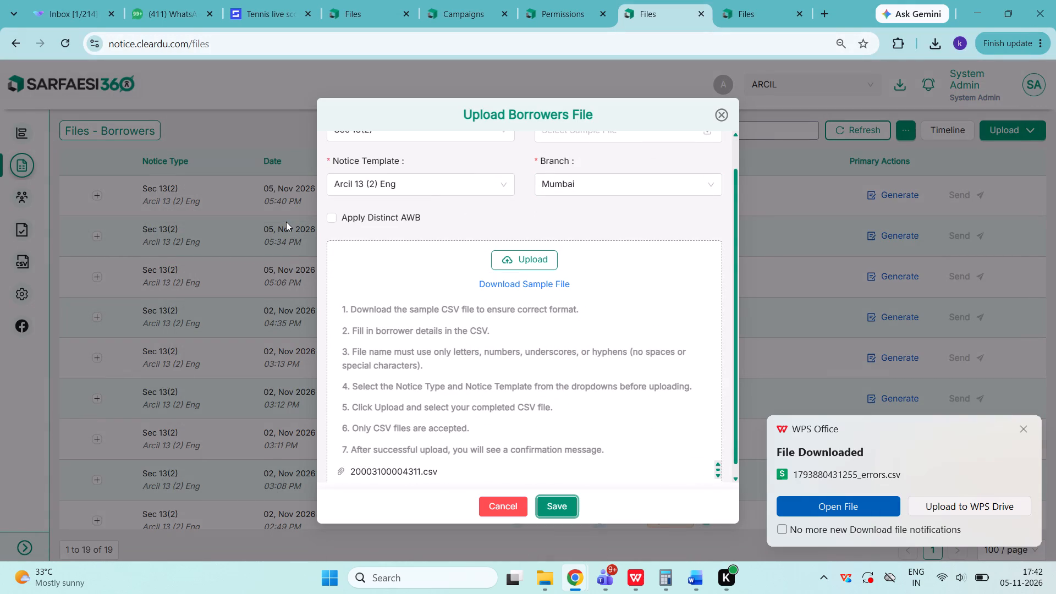
click(838, 135)
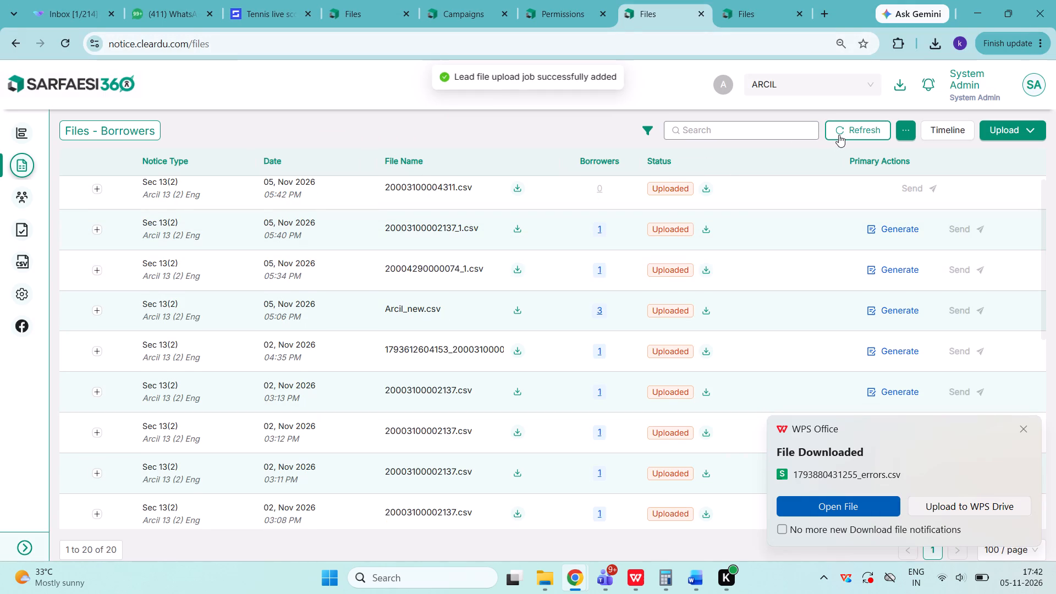
Download the error file for the CSV ending in 4311, open it and read the message in its error column.
click(538, 189)
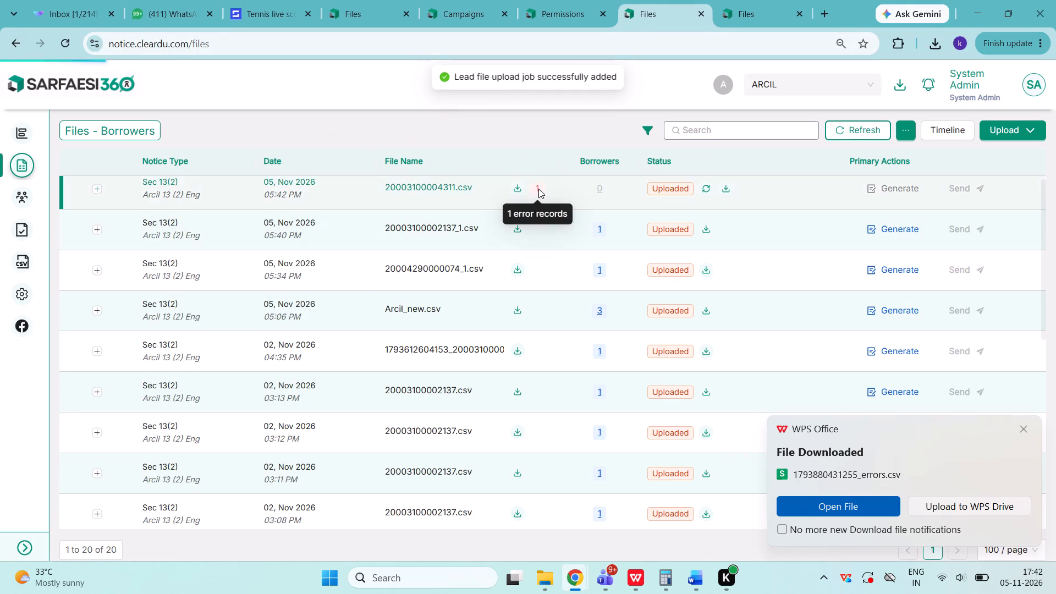
click(820, 88)
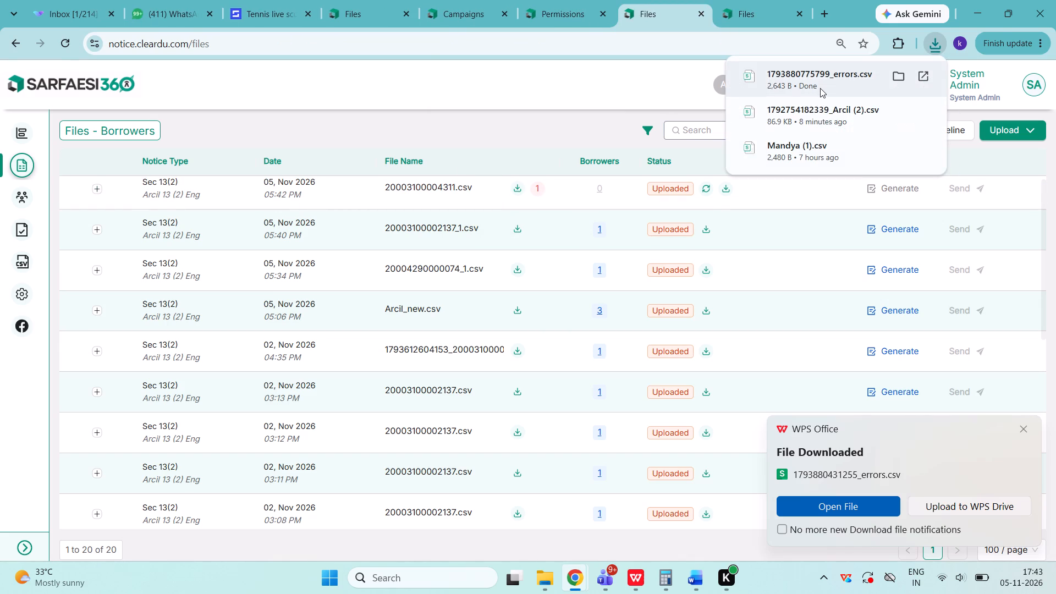
key(ctrl+Right)
key(Down)
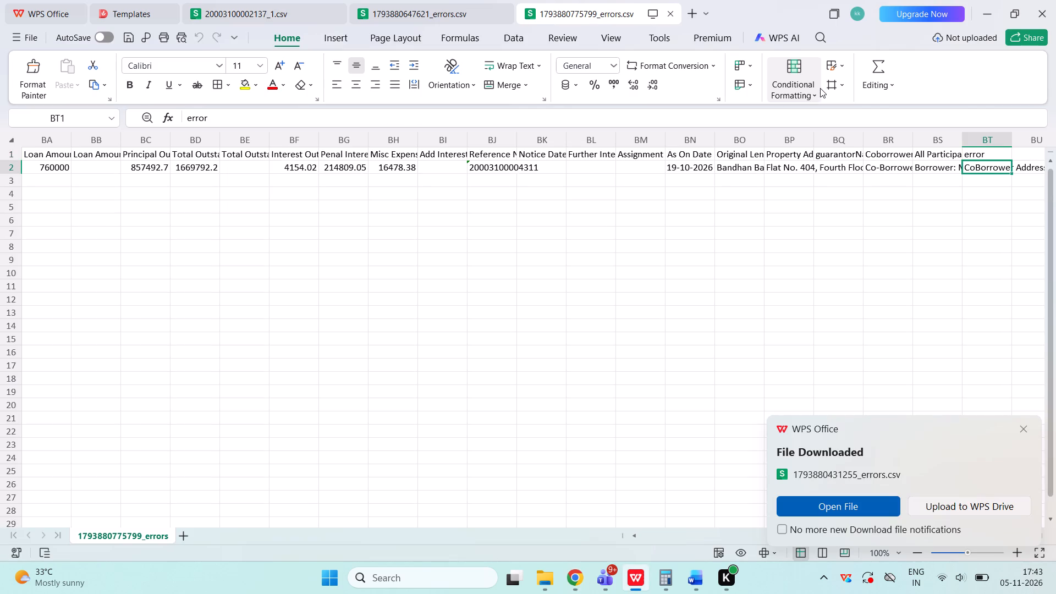
Open the CSV ending in 4311 from the Downloads folder.
key(alt+Tab)
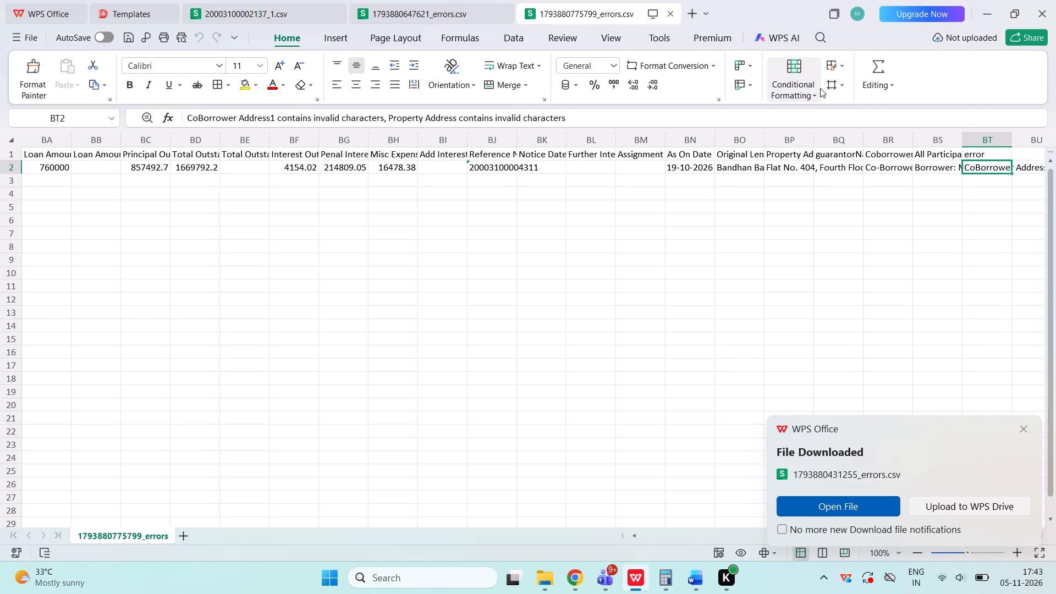
click(323, 142)
key(alt+Tab)
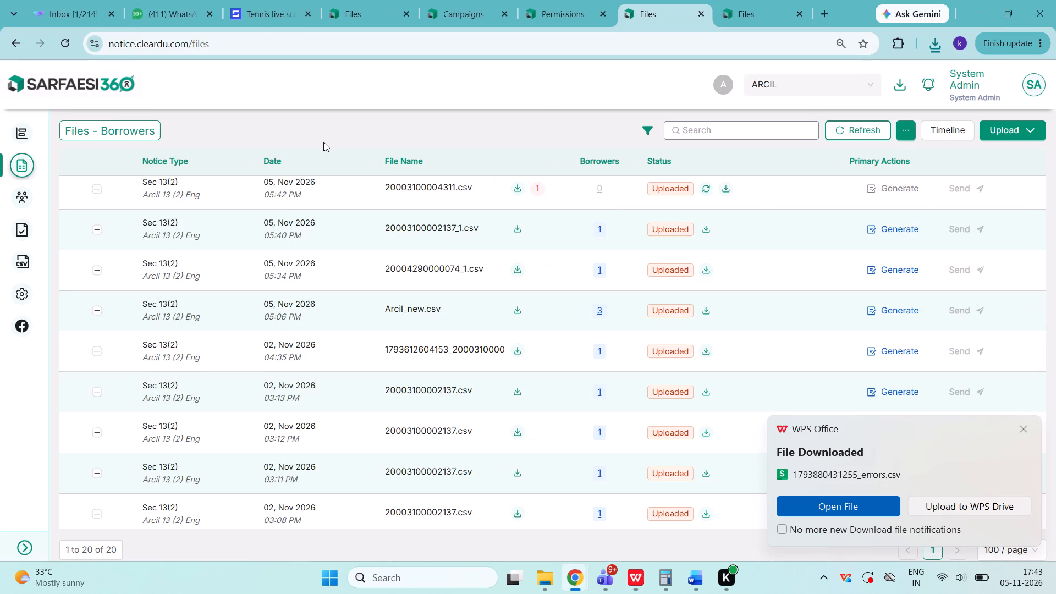
key(super+e)
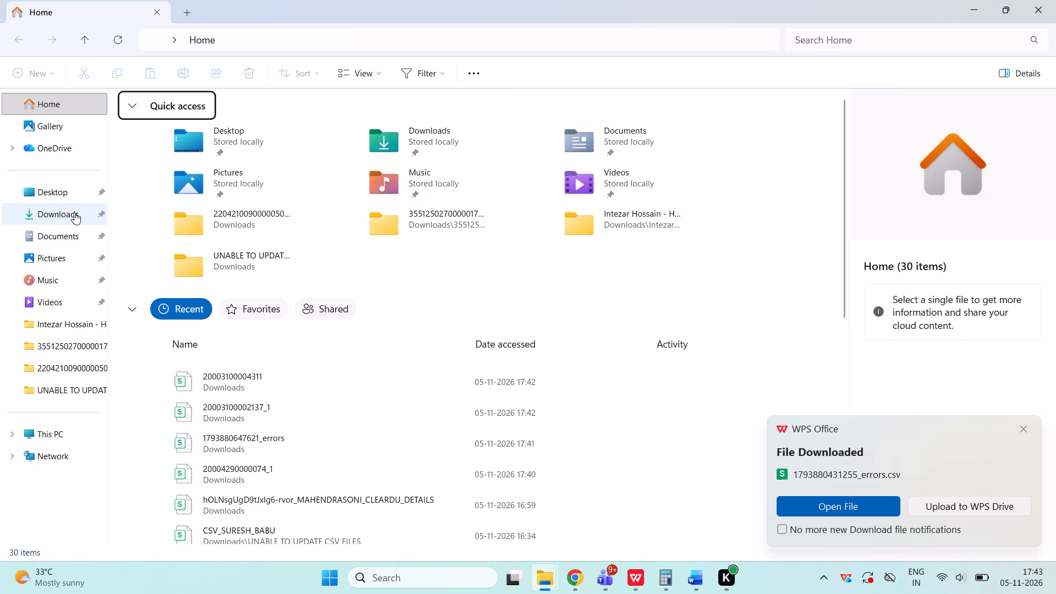
click(66, 212)
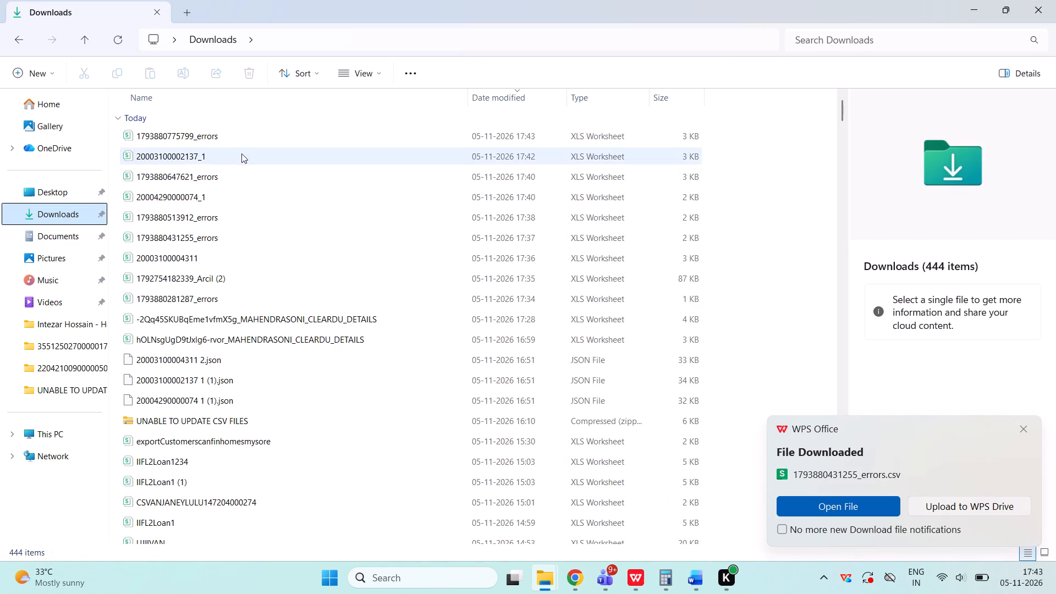
double_click(211, 256)
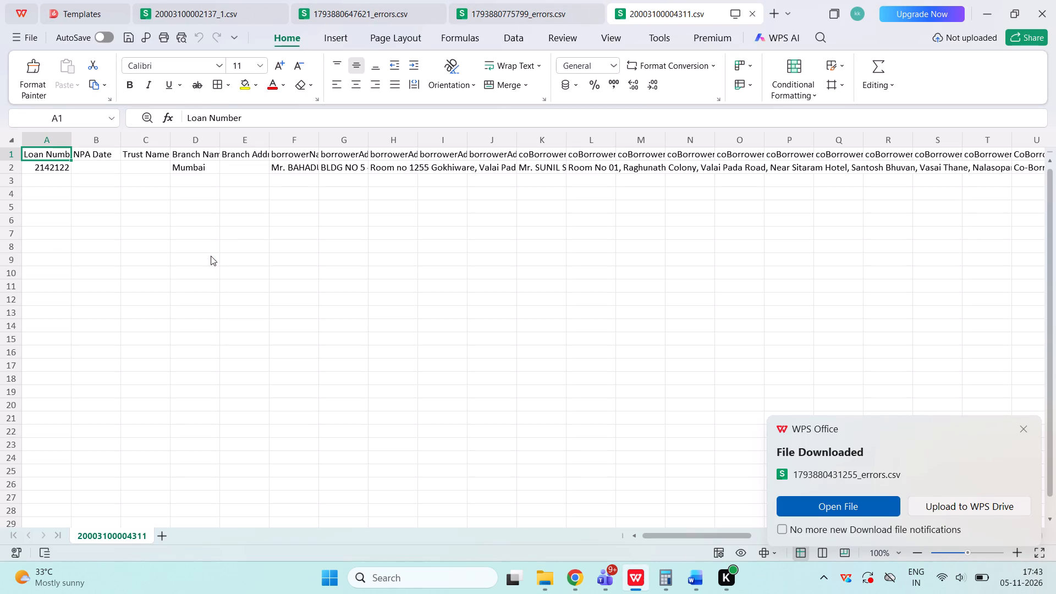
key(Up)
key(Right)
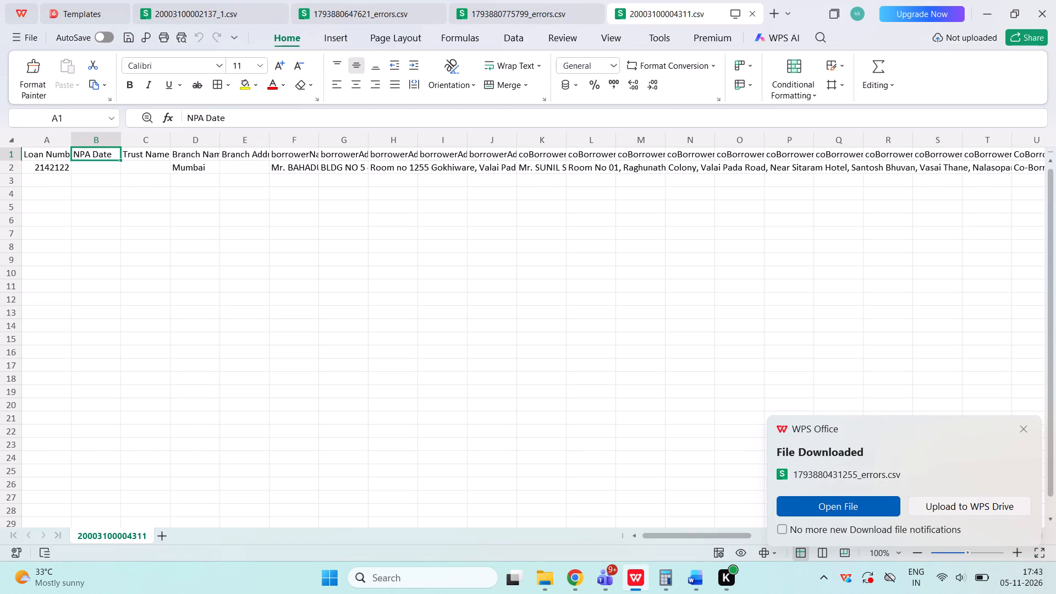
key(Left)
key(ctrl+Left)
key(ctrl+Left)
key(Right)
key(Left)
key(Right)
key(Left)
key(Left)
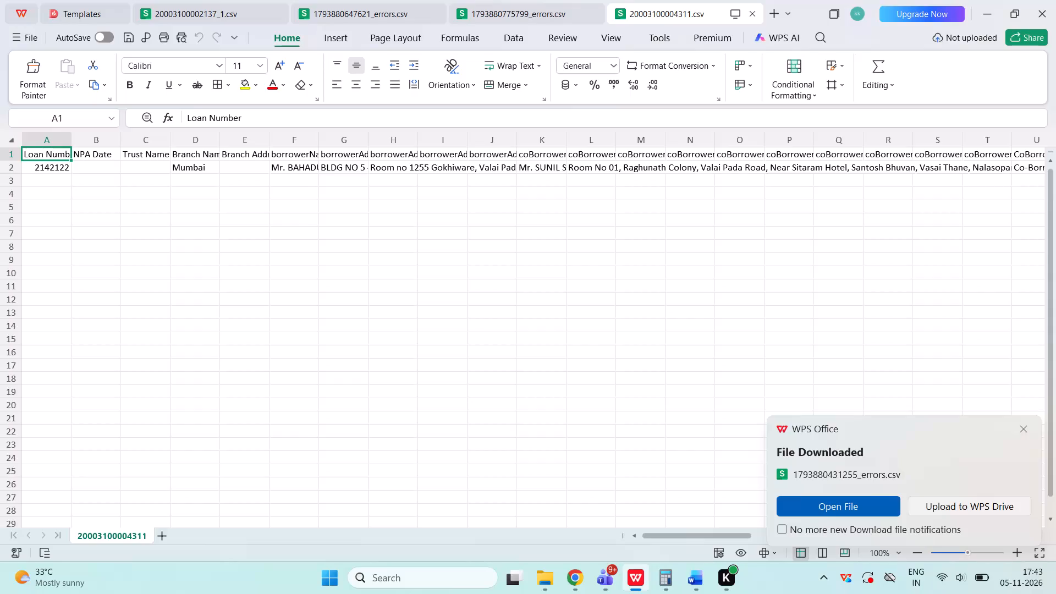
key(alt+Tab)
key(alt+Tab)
Reread the message in the error file for the CSV ending in 4311, and inspect the first co-borrower's address there for invalid characters.
click(542, 0)
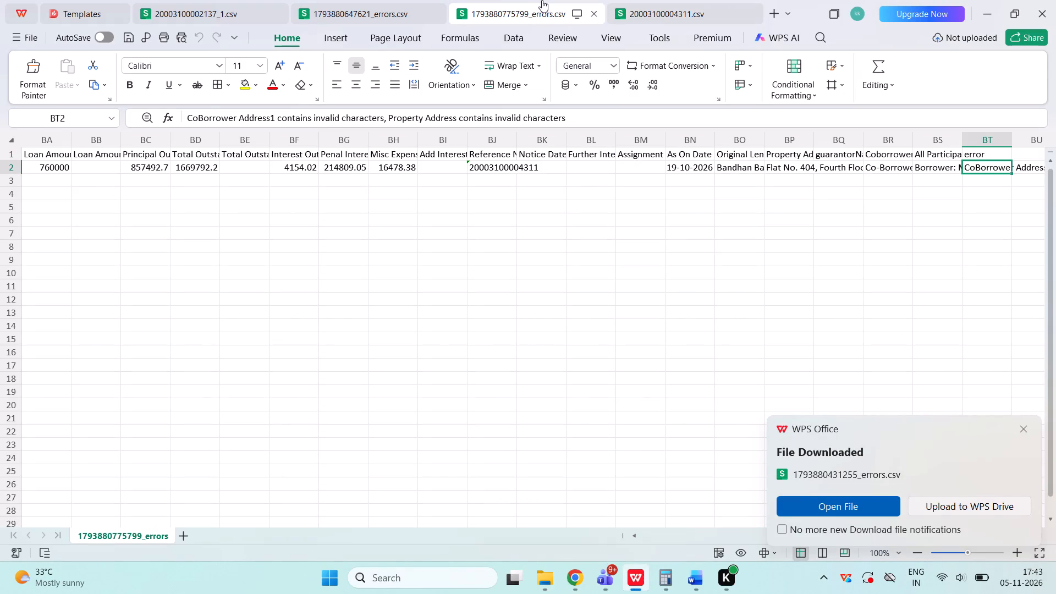
key(Right)
key(Left)
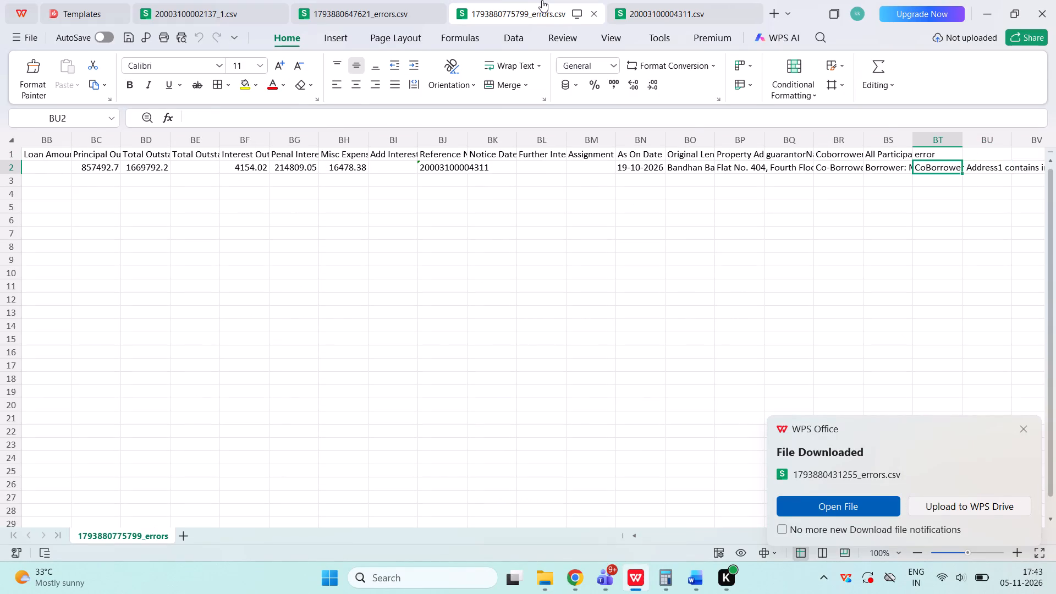
click(654, 0)
key(ctrl+Left)
key(ctrl+Left)
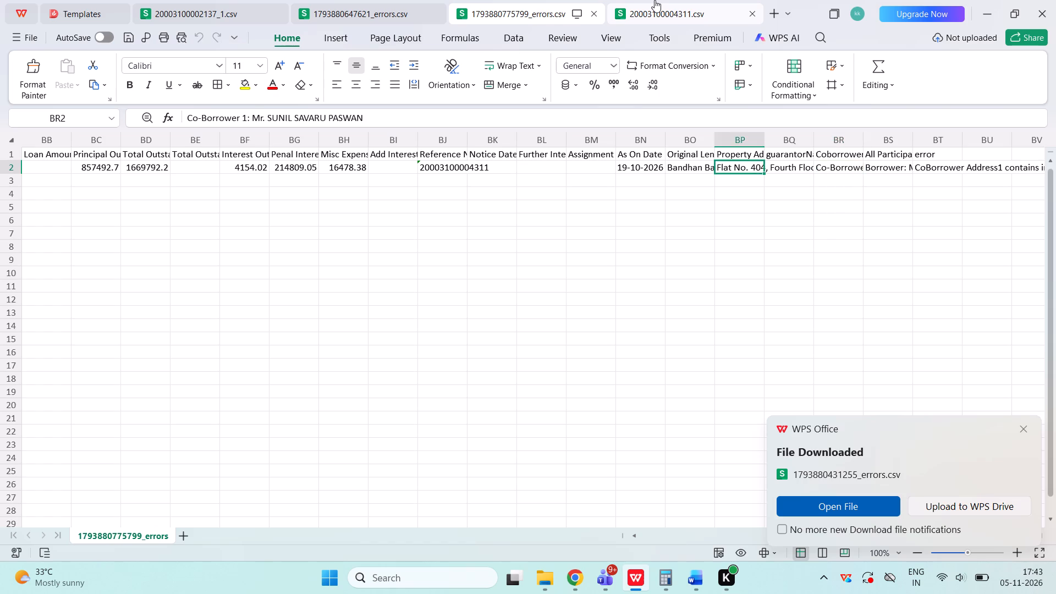
key(ctrl+Up)
key(ctrl+Left)
key(ctrl+Left)
key(ctrl+Left)
key(ctrl+Left)
key(Right)
key(Down)
key(Right)
key(Up)
key(Right)
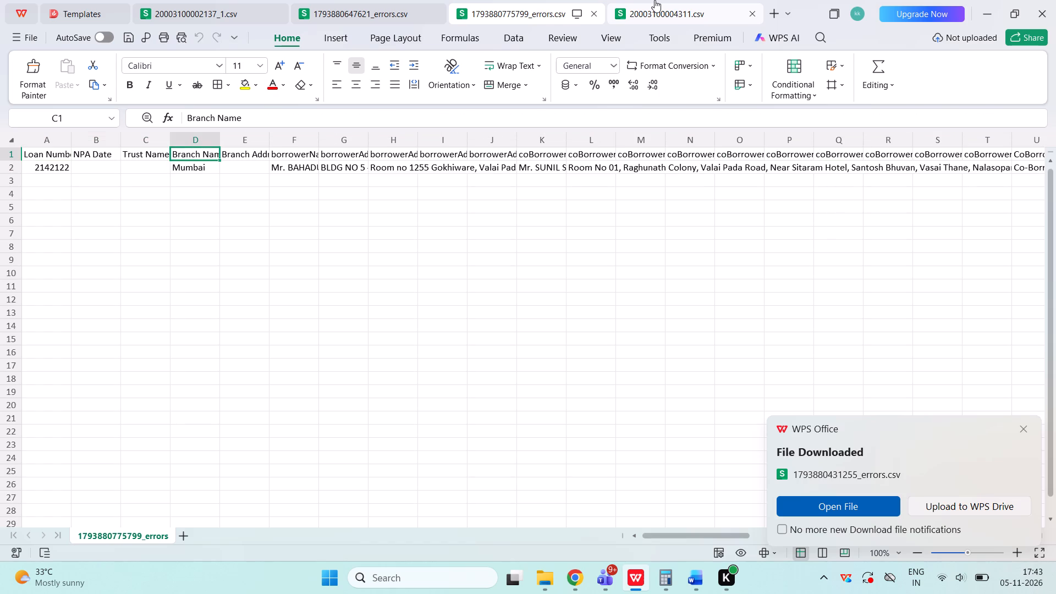
key(Right)
key(Right)
key(Right)
key(Right)
key(Right)
key(Right)
key(Right)
key(Right)
key(Right)
key(Left)
key(Left)
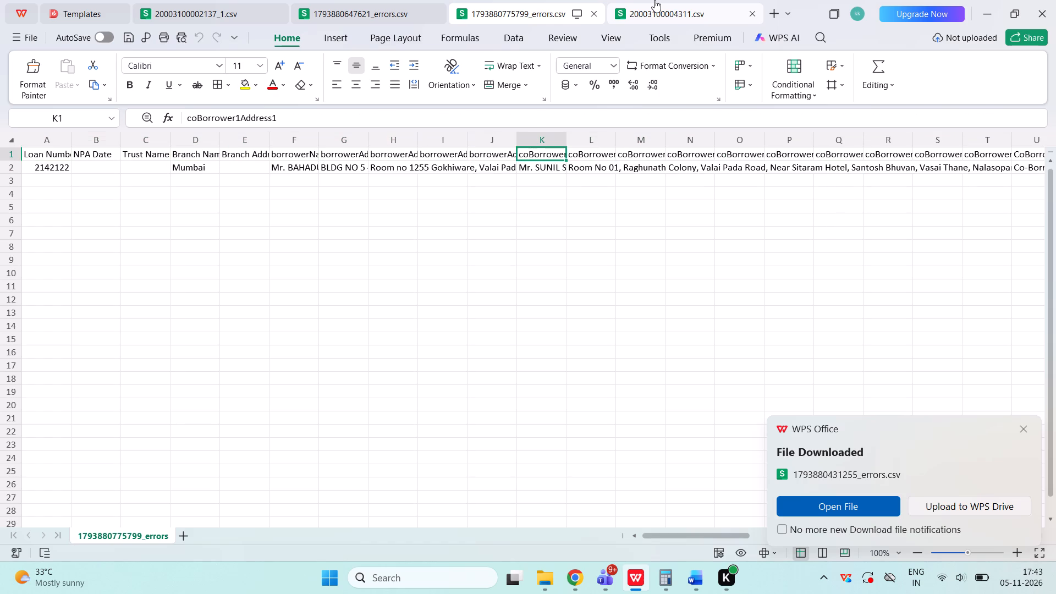
key(Right)
key(Down)
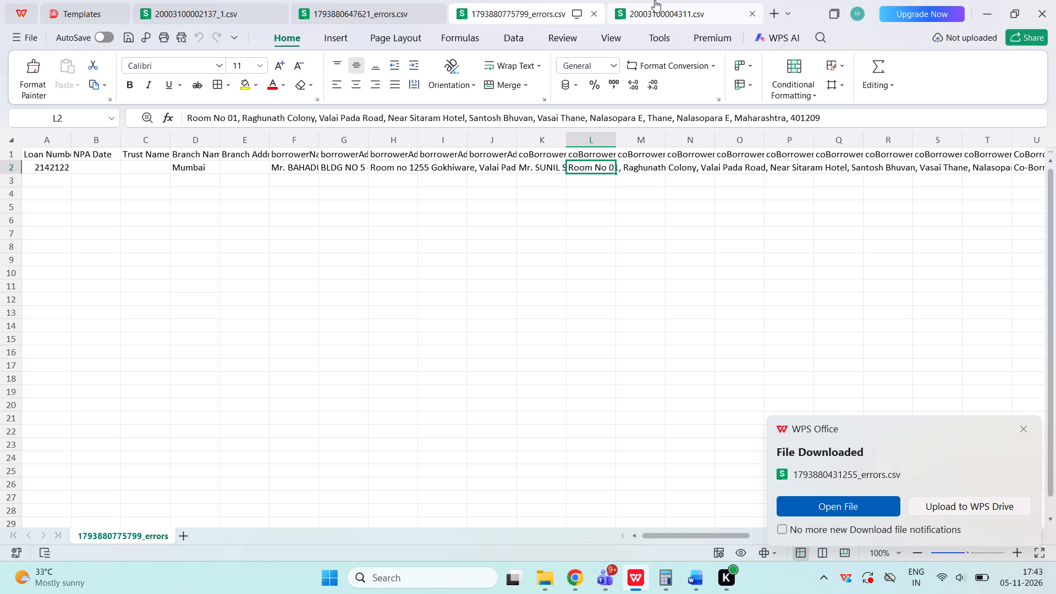
Check the last column of the CSV ending in 4311 and reread which fields the error file's error column names.
key(alt+Tab)
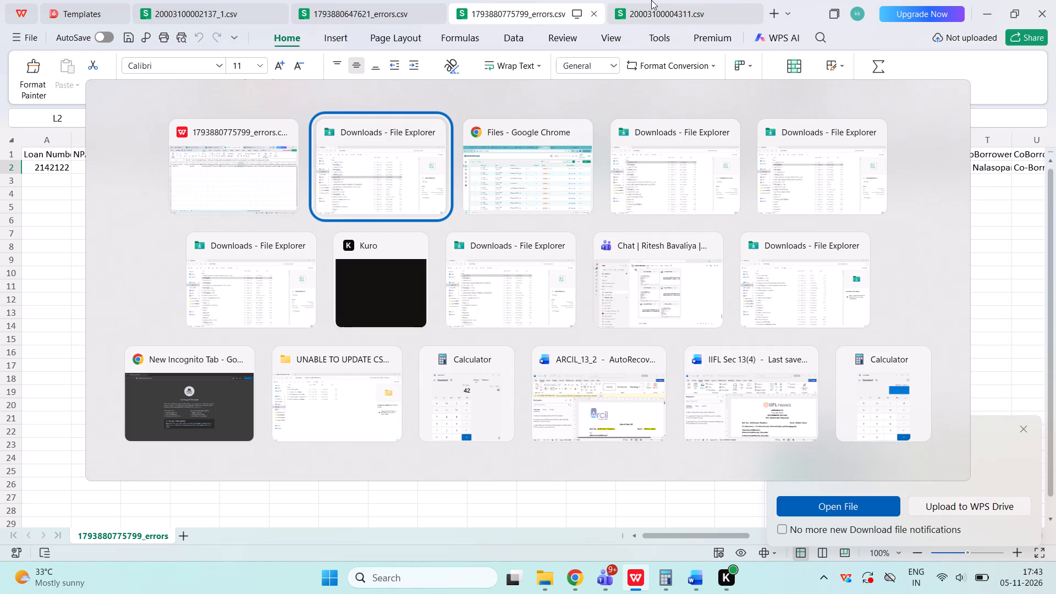
click(669, 0)
click(669, 0)
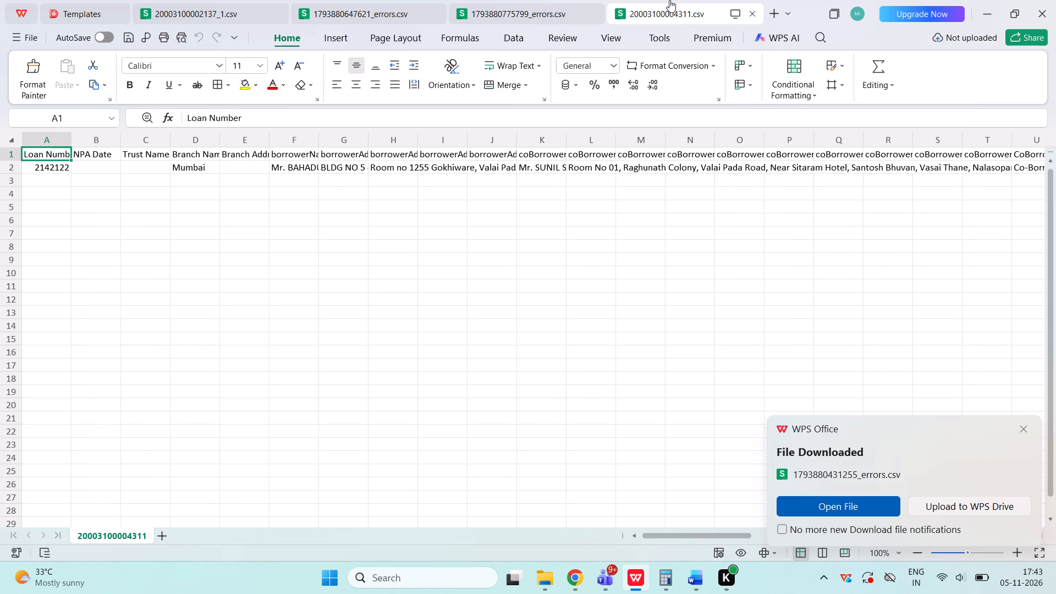
click(669, 0)
key(ctrl+Right)
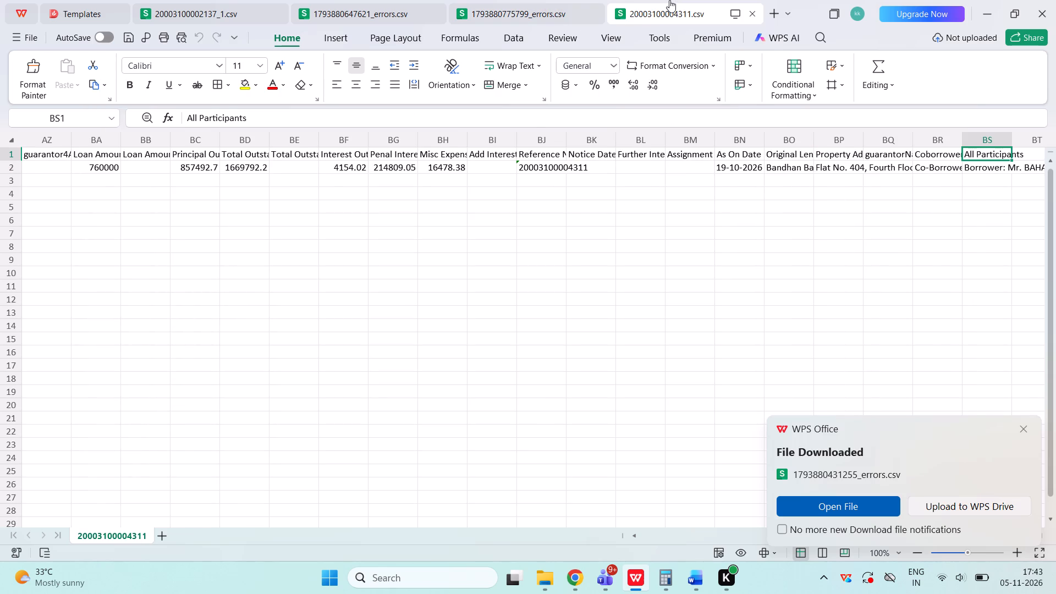
click(568, 0)
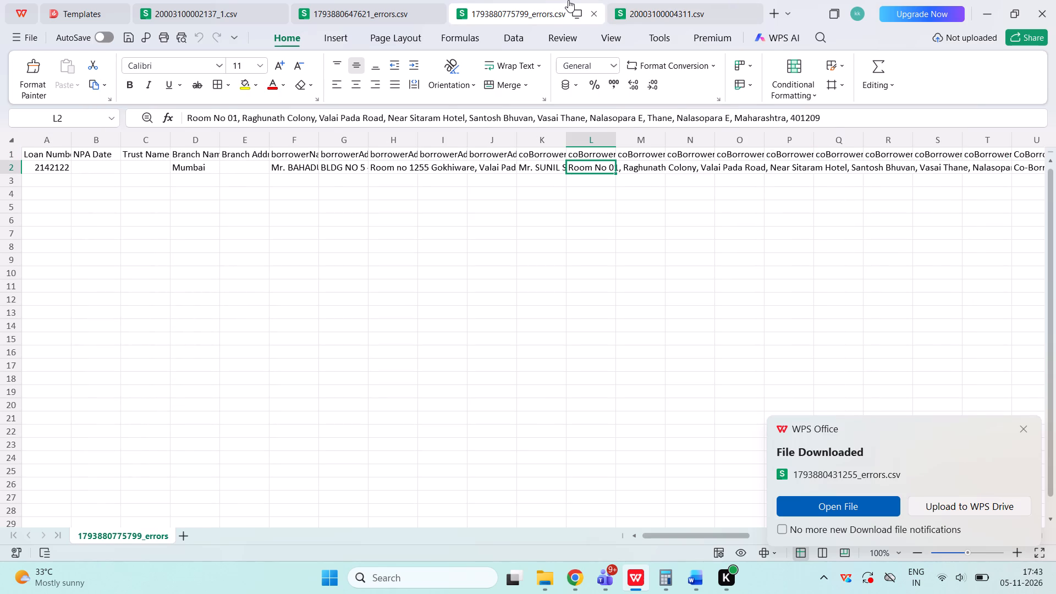
key(ctrl+Up)
key(ctrl+Right)
key(Down)
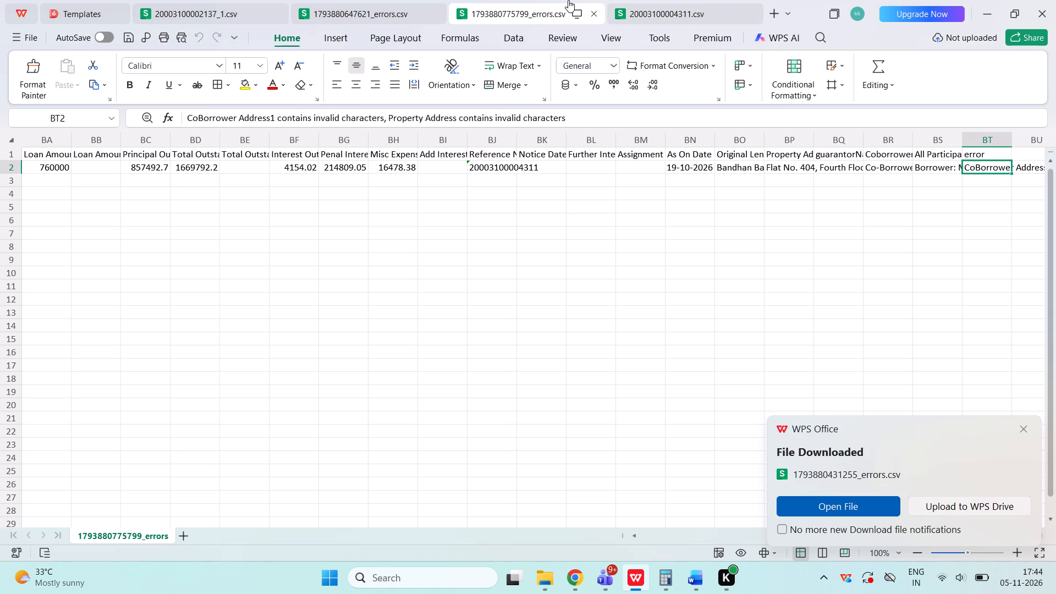
Scan the header row of the CSV ending in 4311, from the first column to the guarantor columns, for the CoBorrower Address1 header.
click(650, 0)
key(Left)
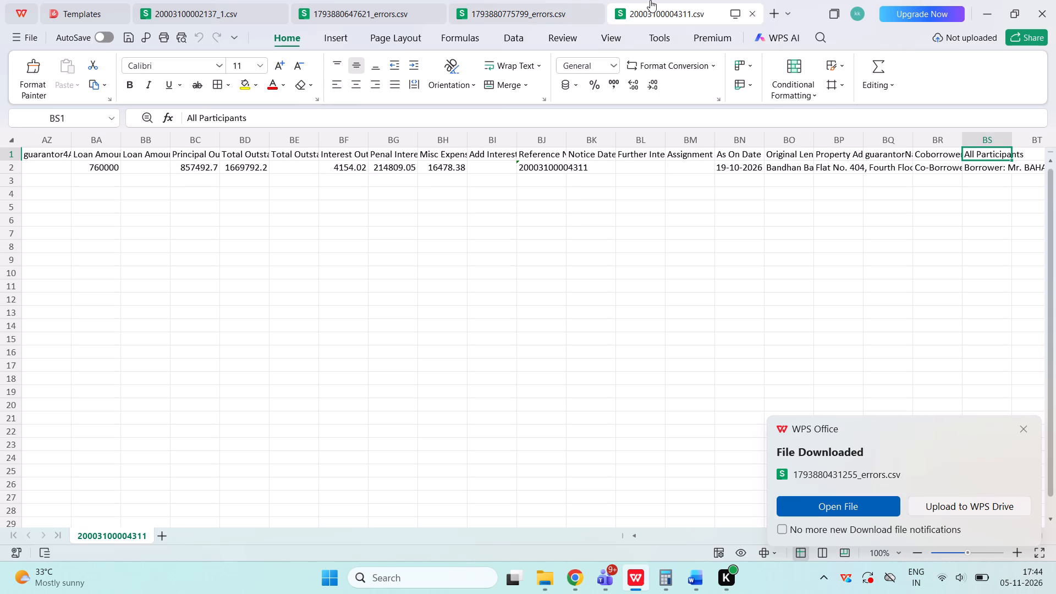
key(Up)
key(Right)
key(Left)
key(ctrl+Left)
key(Right)
key(Right)
key(Right)
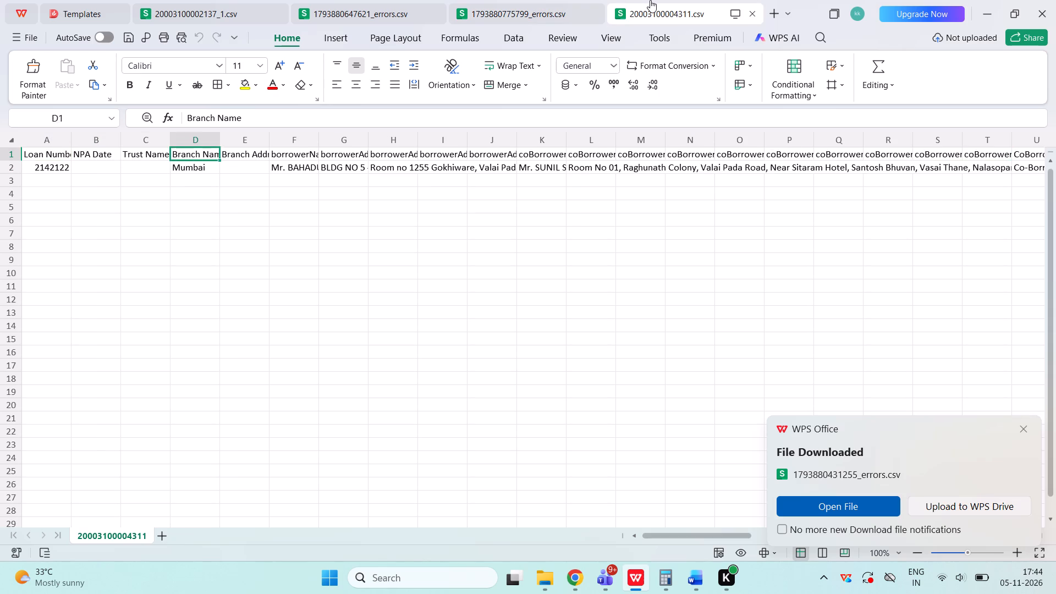
key(Right)
key(Right)
key(Right)
key(Right)
key(Right)
key(Right)
key(Right)
key(Right)
key(Right)
key(Right)
key(Right)
key(Right)
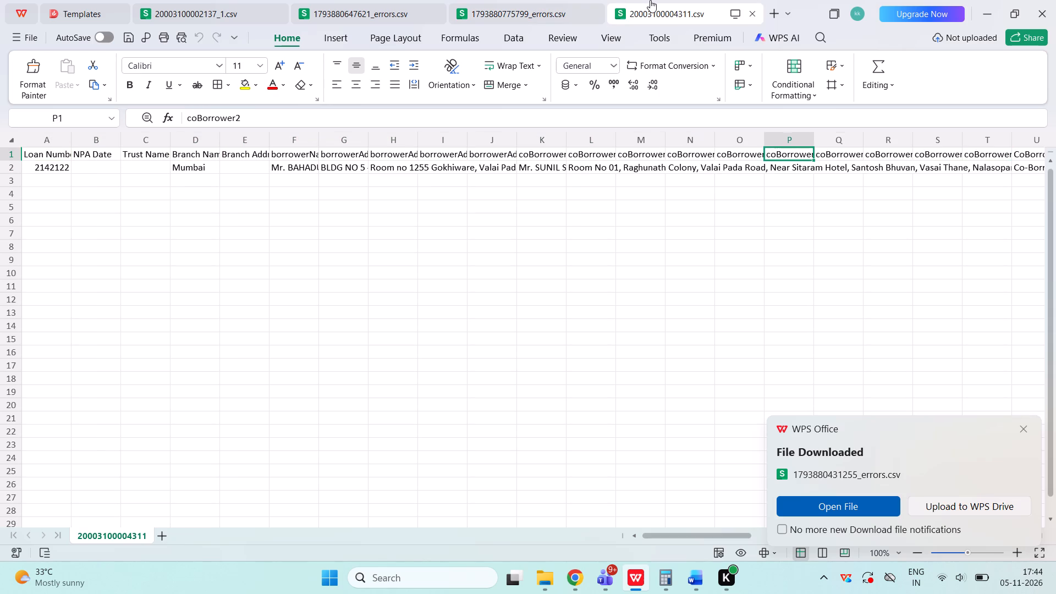
key(Right)
key(Right)
key(Right)
key(Right)
key(Right)
key(Right)
key(Right)
key(Left)
key(Left)
key(Right)
key(Right)
key(Right)
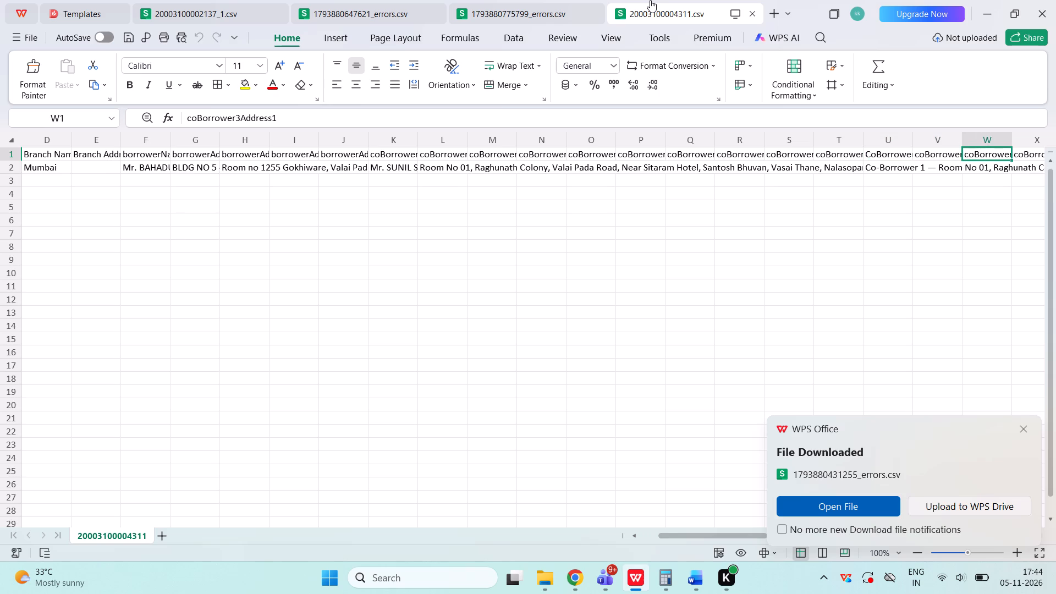
key(Right)
key(Right)
key(Right)
key(Right)
key(Right)
key(Right)
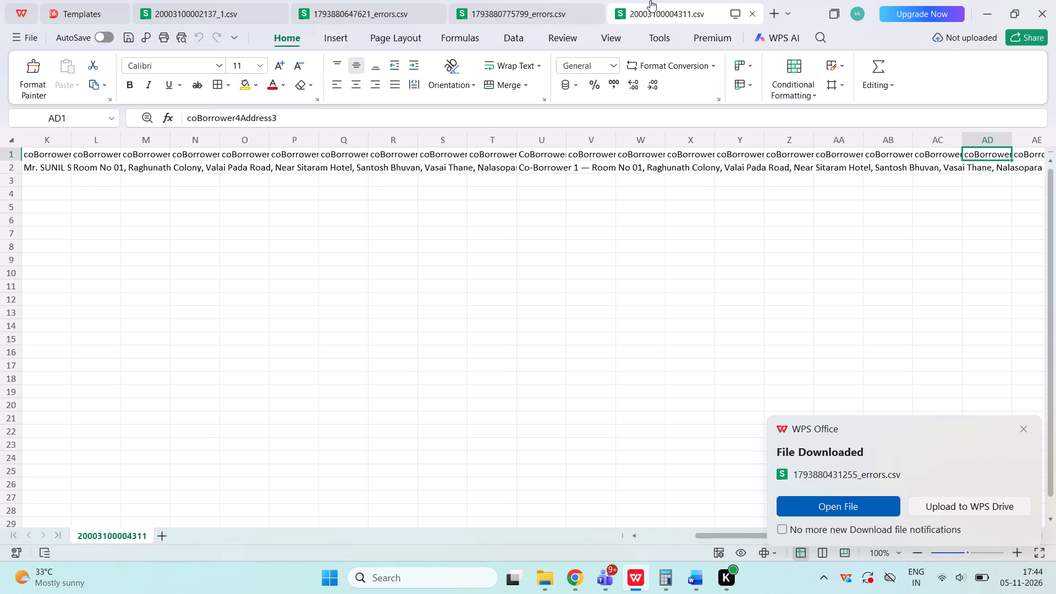
key(Right)
key(Right)
key(Right)
key(Right)
key(Right)
key(Right)
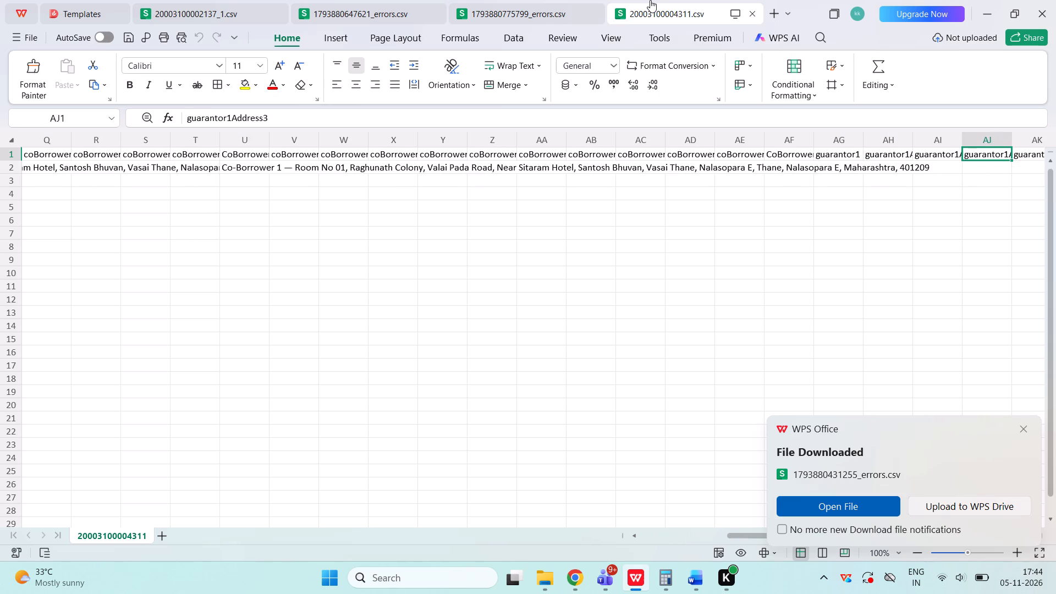
key(Right)
key(Left)
Clear the value under the CoBorrower Address1 header in the CSV ending in 4311.
key(ctrl+Left)
key(ctrl+Left)
key(ctrl+Left)
key(ctrl+Left)
key(Right)
key(Right)
key(Right)
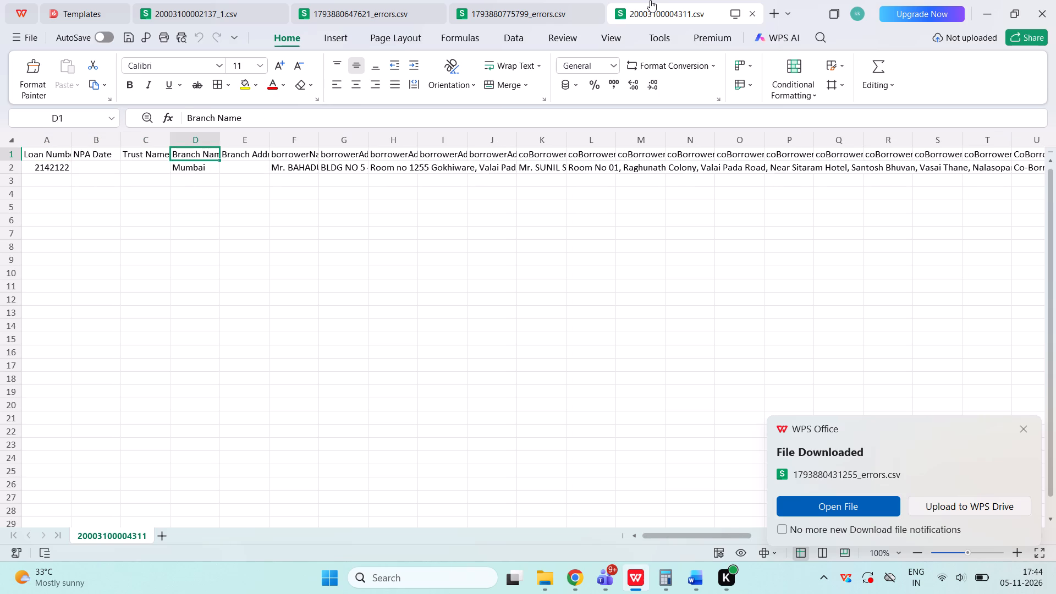
key(Right)
key(Right)
key(Right)
key(Right)
key(Right)
key(Right)
key(Right)
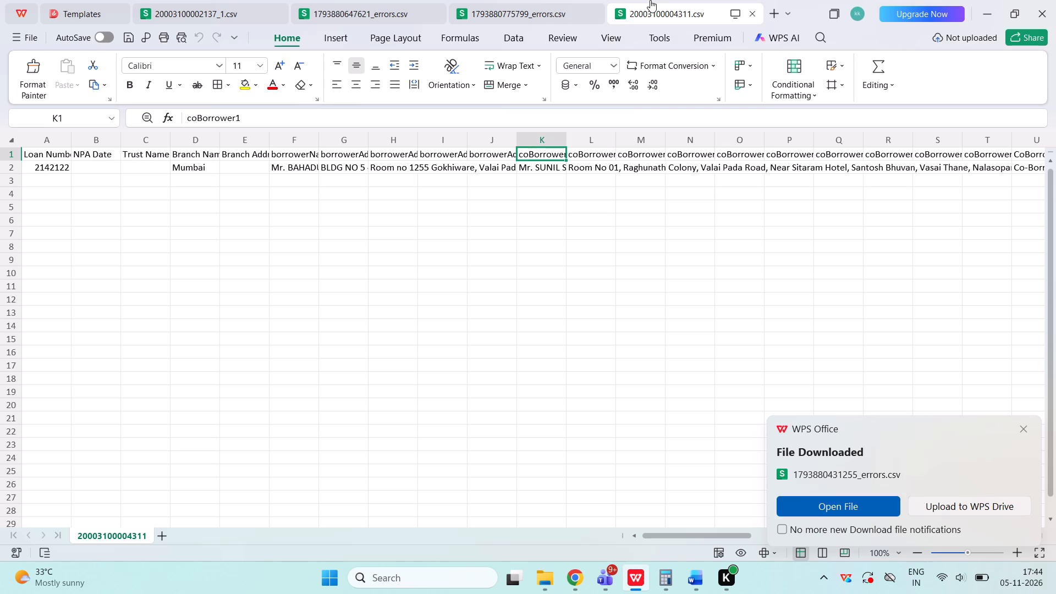
key(Right)
key(Right)
key(Right)
key(Right)
key(Right)
key(Right)
key(Right)
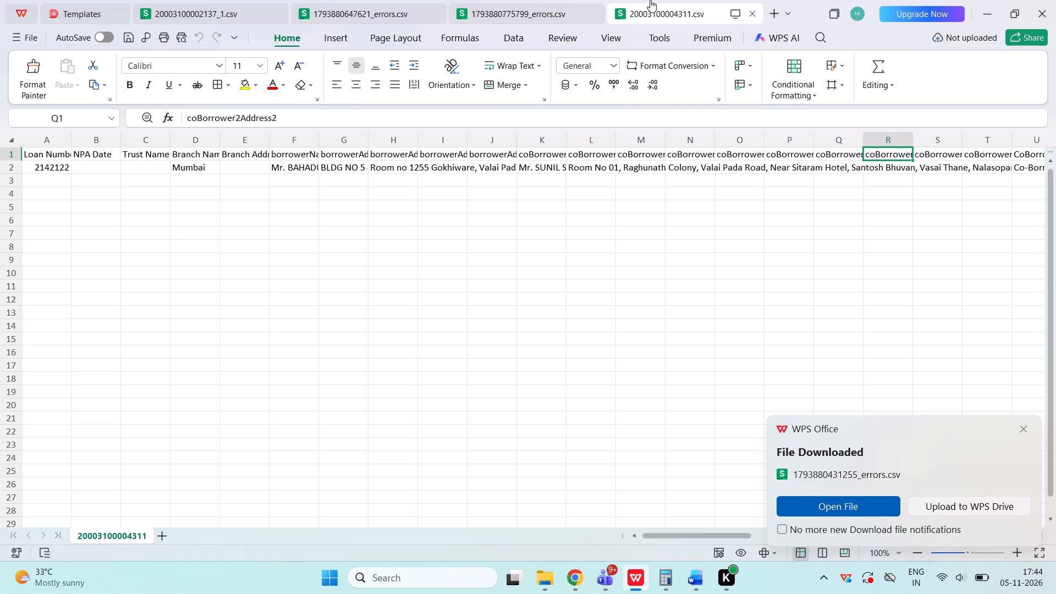
key(Right)
key(Right)
key(Right)
key(Right)
key(Left)
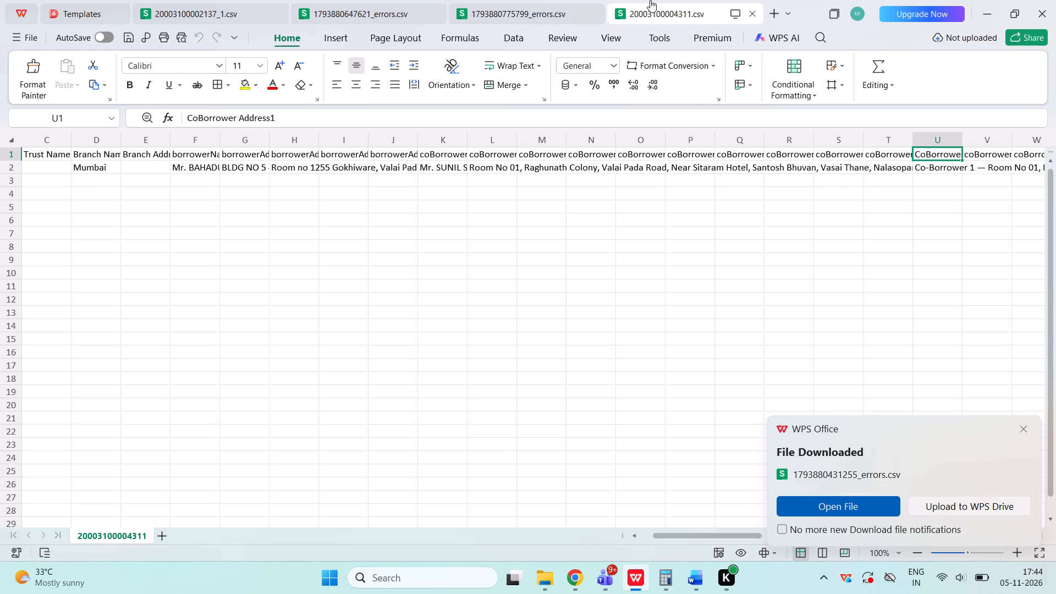
key(Down)
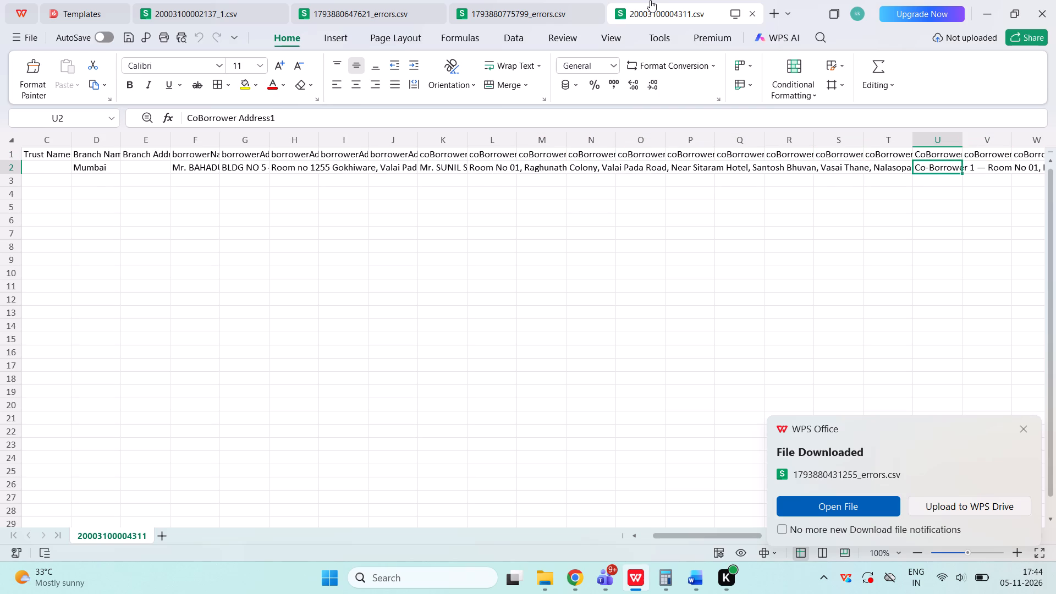
key(Delete)
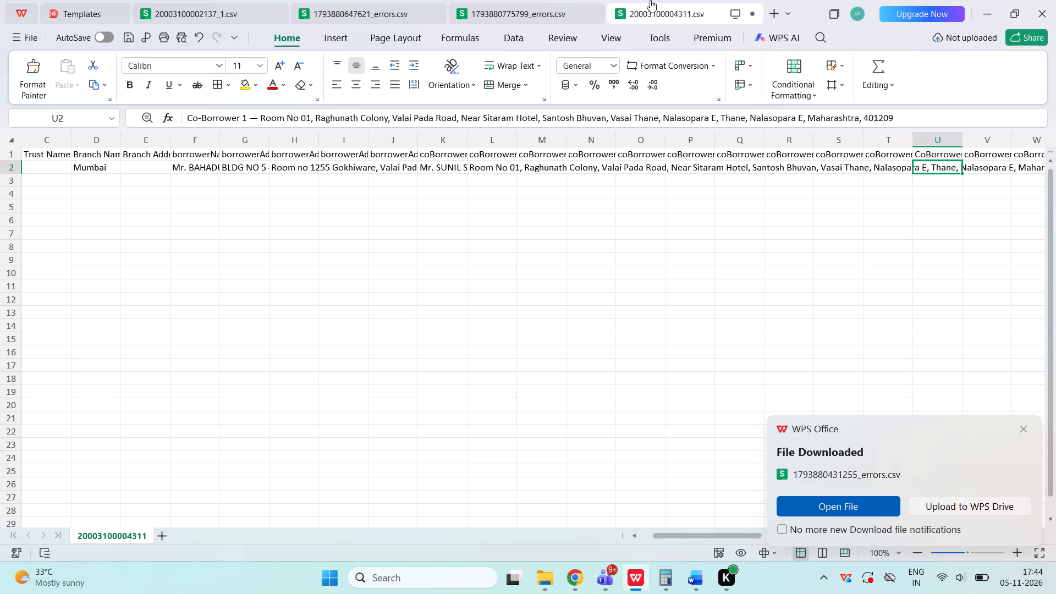
Recheck the fields named in the error file, and retype the hyphen in "A-1" in the Property Address of the CSV ending in 4311.
click(569, 0)
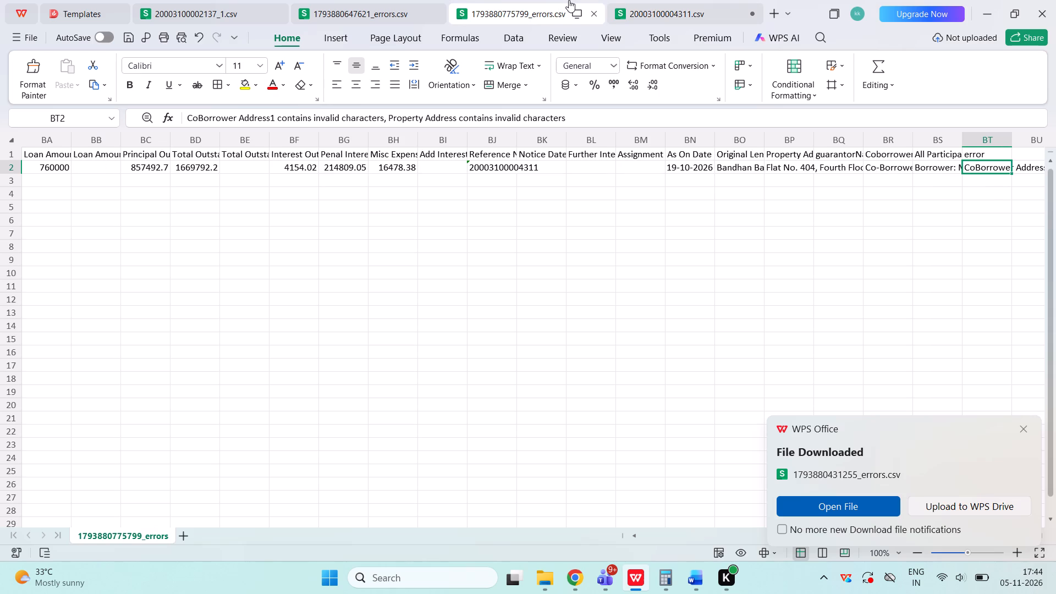
click(658, 0)
key(Up)
key(ctrl+Right)
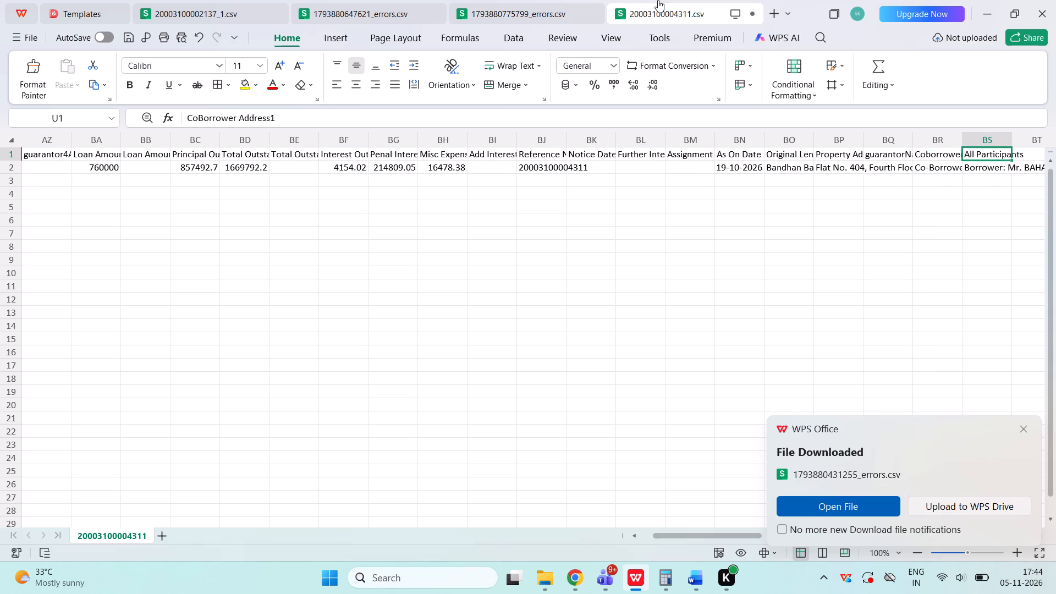
key(Left)
key(Left)
key(Left)
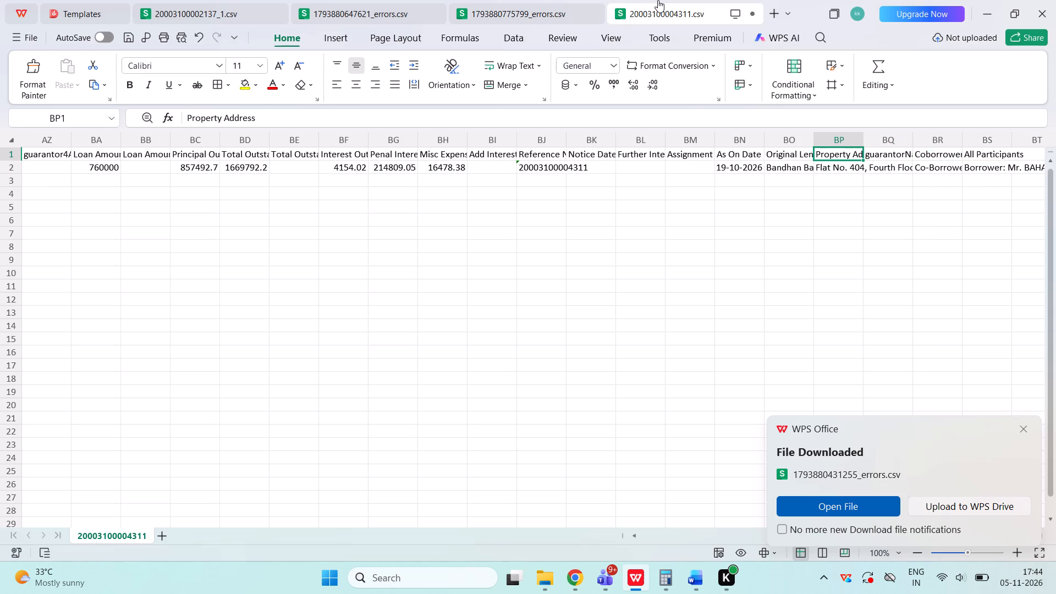
key(Down)
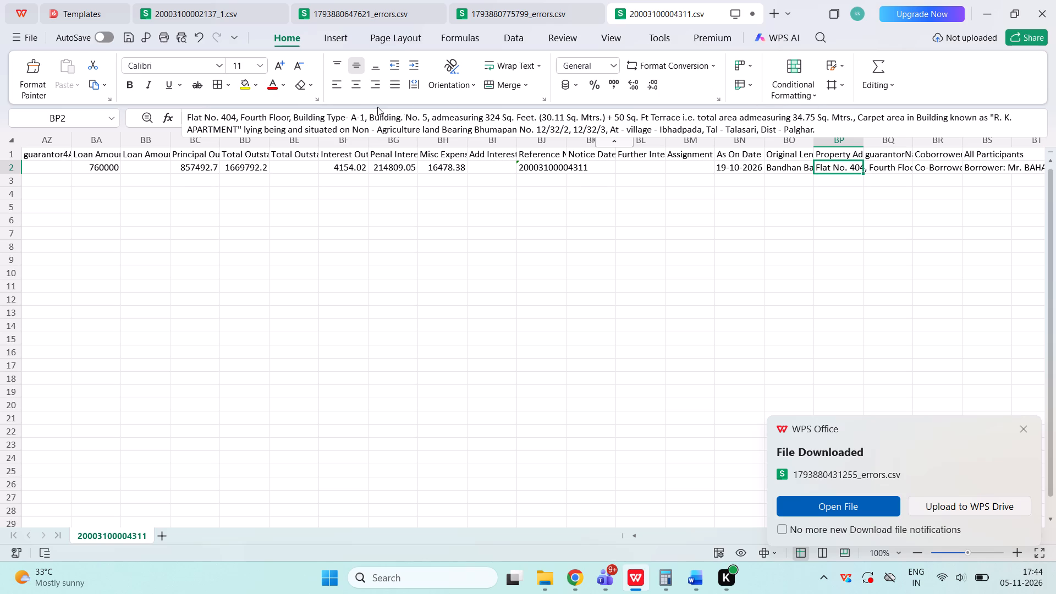
click(332, 118)
key(Right)
key(Right)
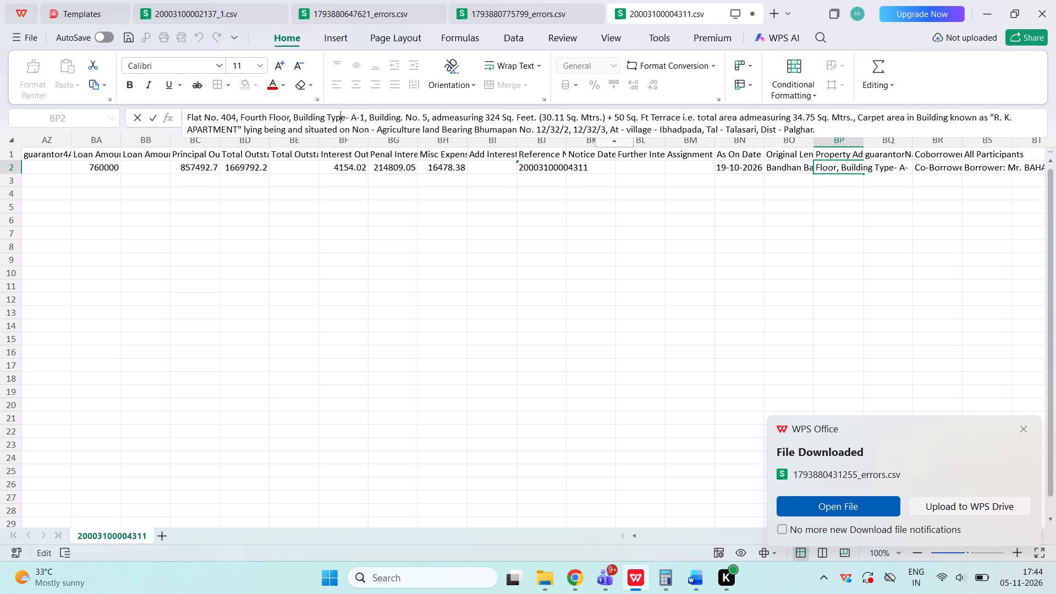
key(Right)
key(Right)
key(Right)
key(Right)
key(Right)
key(BackSpace)
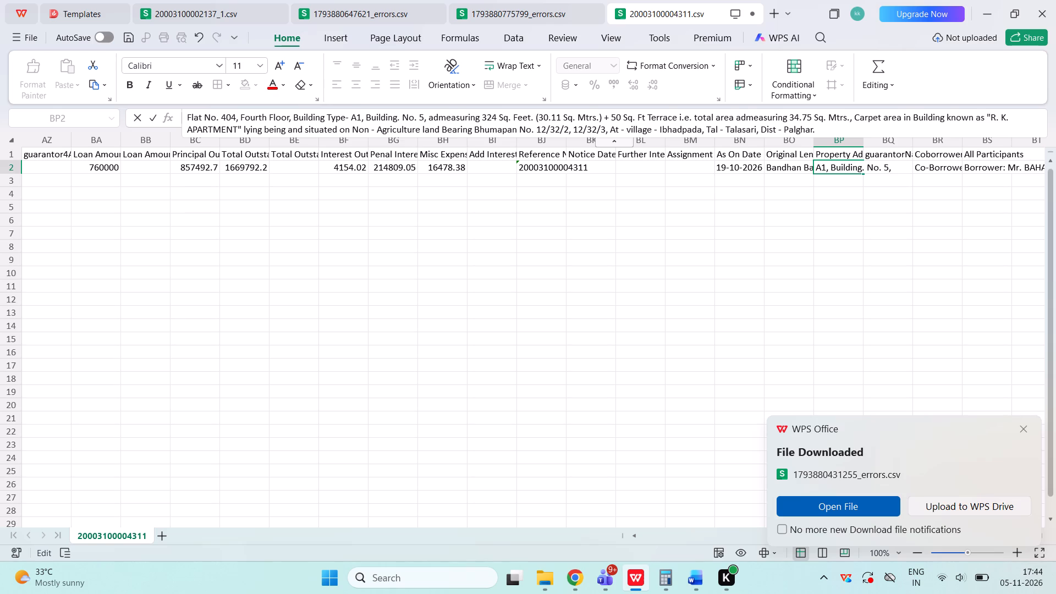
key(minus)
Retype the hyphen after "Building Type" in the Property Address and remove the space following it, giving "Type-A-1".
key(Right)
key(Left)
key(Left)
key(Left)
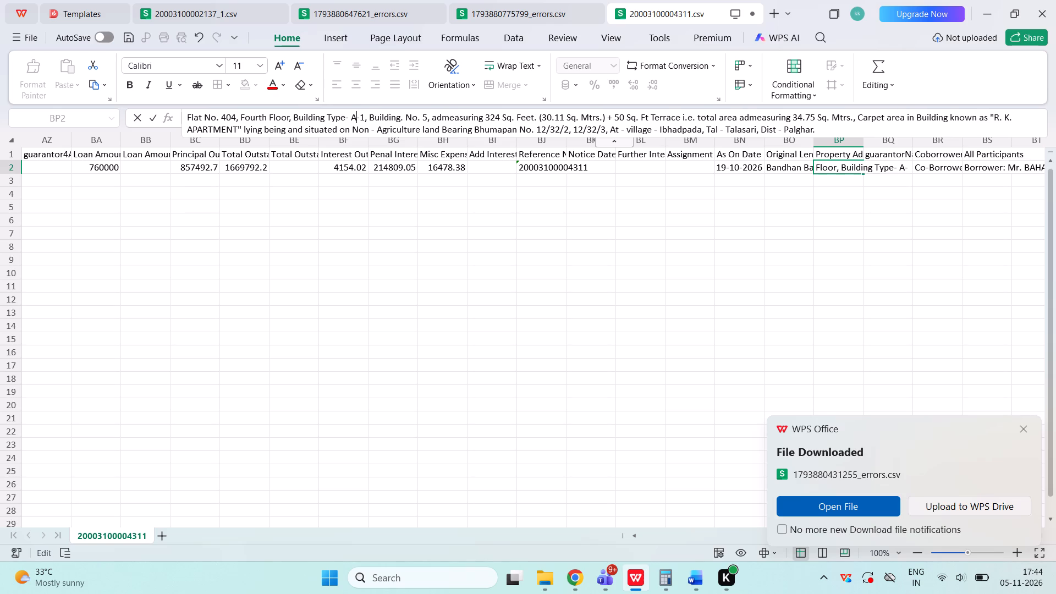
key(Left)
key(BackSpace)
key(minus)
key(Right)
key(BackSpace)
Check the Property Address from "A-1" to the 30.11 Sq. Mtrs. area for invalid characters, and reread the error file's error column.
key(Right)
key(Right)
key(Right)
key(Right)
key(Right)
key(Right)
key(Right)
key(Right)
key(Right)
key(Right)
key(Right)
key(Right)
key(Right)
key(Right)
key(Right)
key(Right)
key(Right)
key(Right)
key(Right)
key(Right)
key(Right)
key(Right)
key(Right)
key(Right)
key(Right)
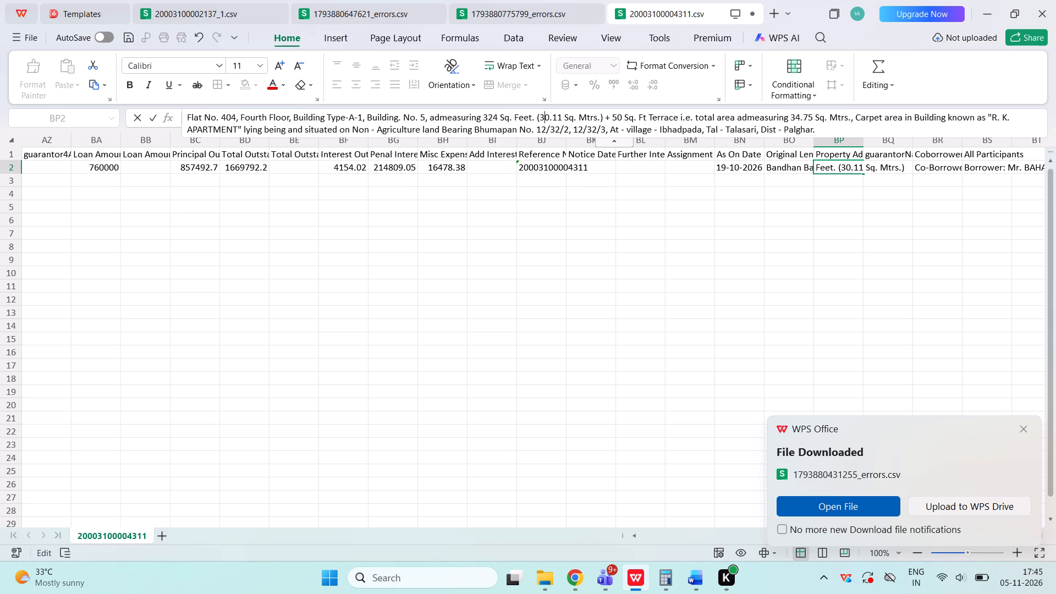
key(Right)
key(alt+Tab)
key(alt+Tab)
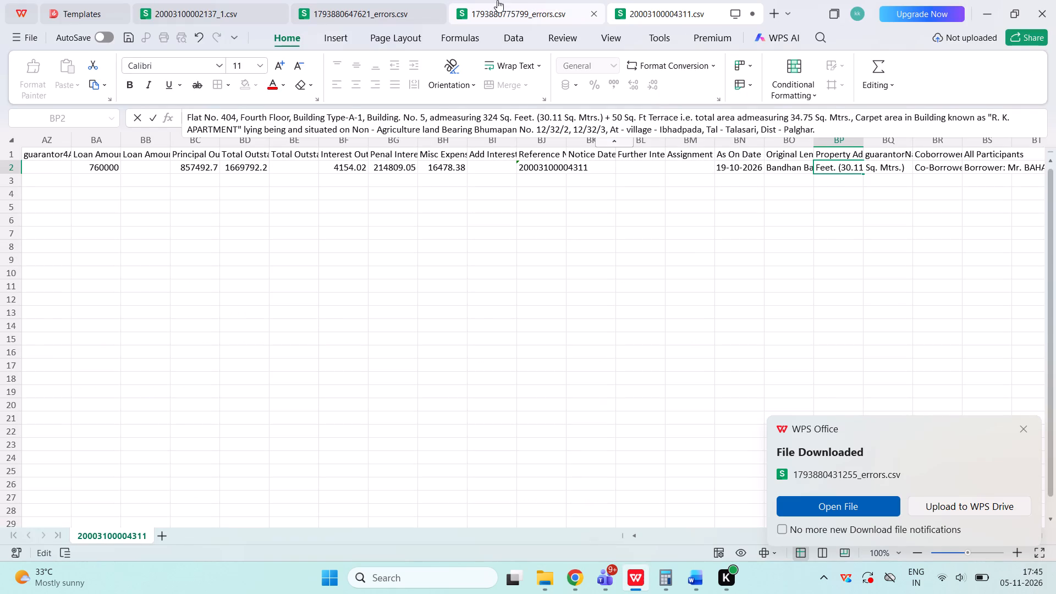
click(543, 0)
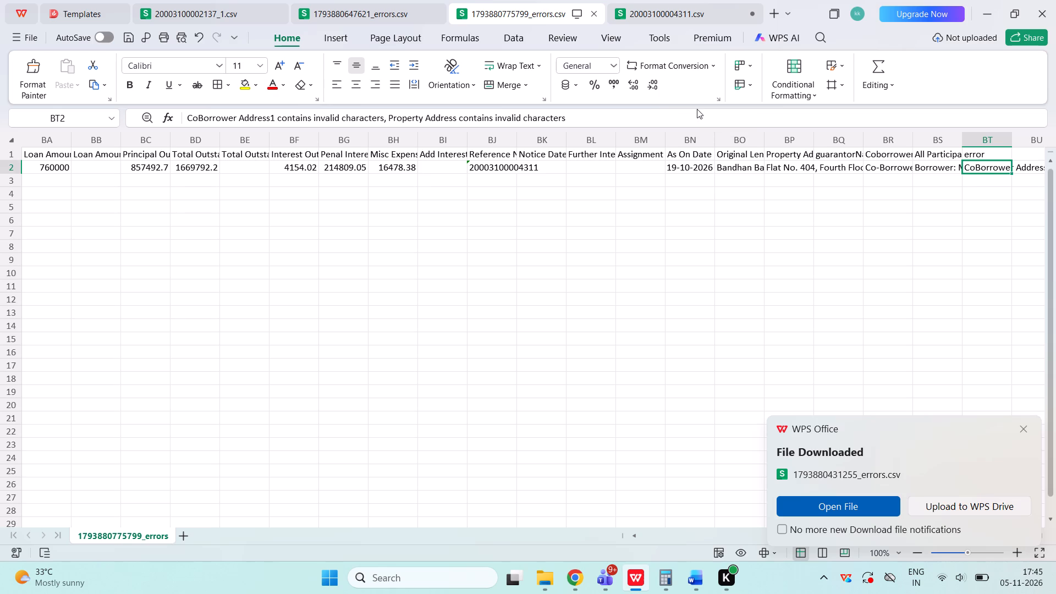
click(693, 0)
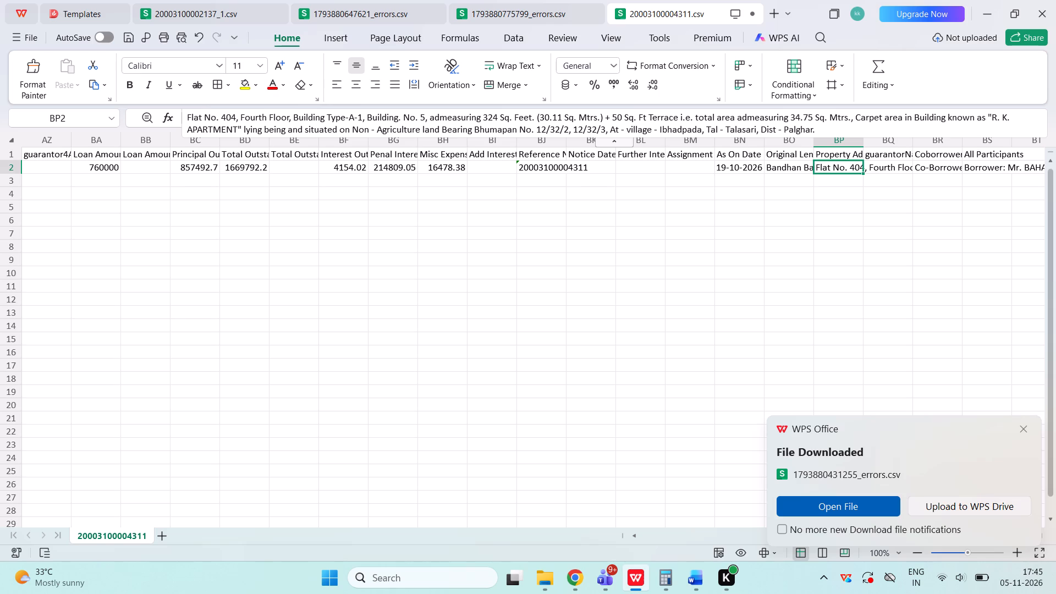
Inspect the Property Address from the 30.11 Sq. Mtrs. area through the total and carpet area wording for invalid characters.
click(588, 114)
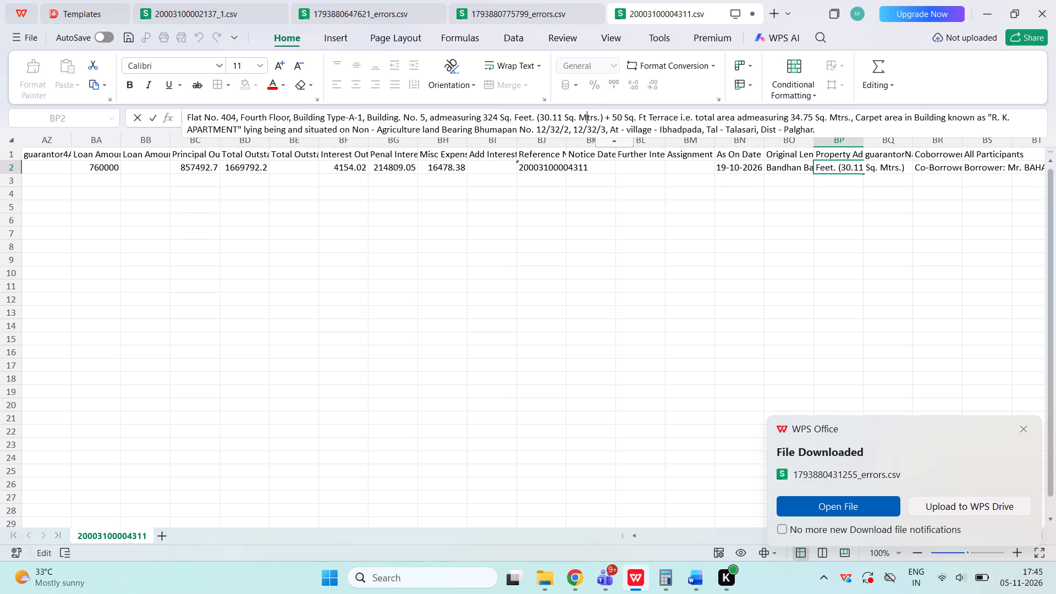
click(611, 117)
key(Right)
key(Right)
key(Right)
key(Right)
key(Right)
key(Right)
key(Right)
key(Right)
key(Right)
key(Right)
key(Right)
key(Right)
key(Right)
key(Right)
key(Right)
key(Right)
key(Right)
key(Right)
key(Right)
key(Right)
key(Right)
key(Right)
key(Right)
key(Right)
key(Right)
key(Right)
key(Right)
key(Right)
key(Right)
key(Right)
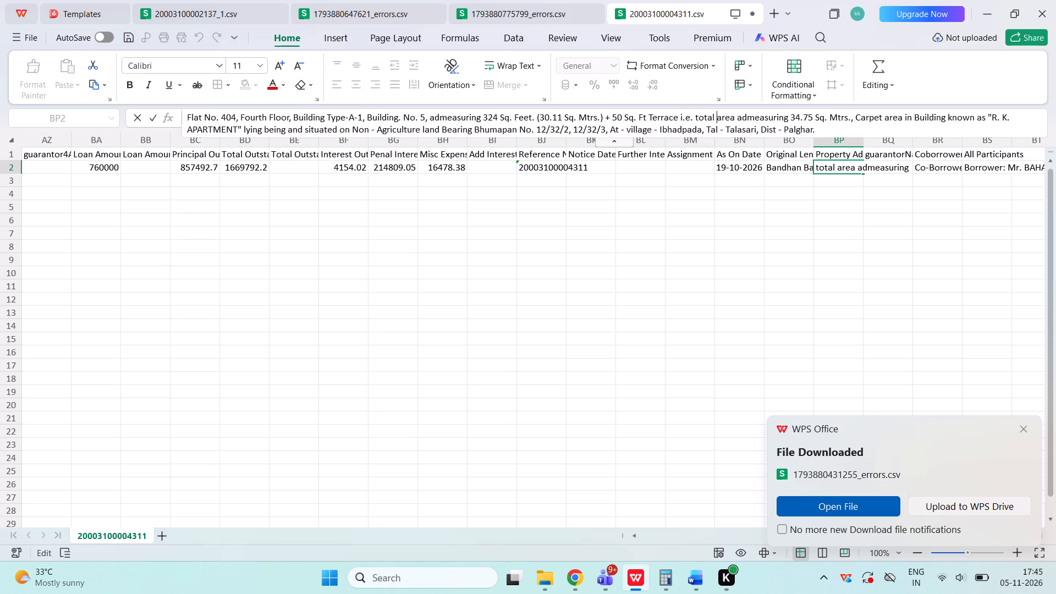
key(Right)
key(Right)
key(Right)
key(Right)
key(Right)
key(Right)
key(Right)
key(Right)
key(Right)
key(Right)
key(Right)
key(Right)
key(Right)
key(Right)
key(Right)
key(Right)
key(Right)
key(Right)
key(Right)
key(Right)
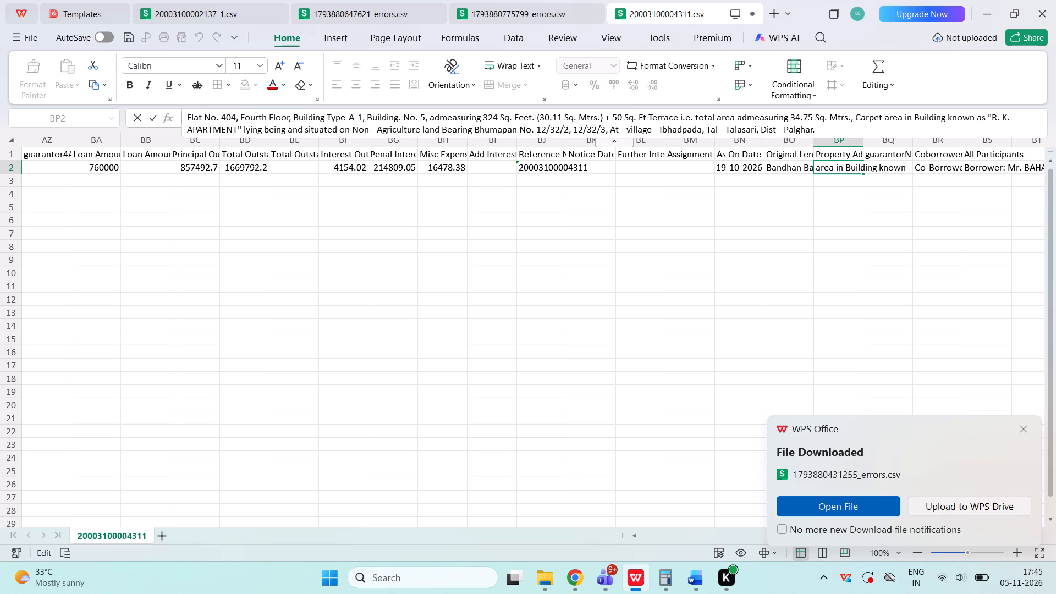
Retype the hyphen between "Dist" and "Palghar" at the end of the Property Address in the CSV ending in 4311.
key(Down)
key(Left)
key(Left)
key(Left)
key(Left)
key(Left)
key(Left)
key(Left)
key(Left)
key(Left)
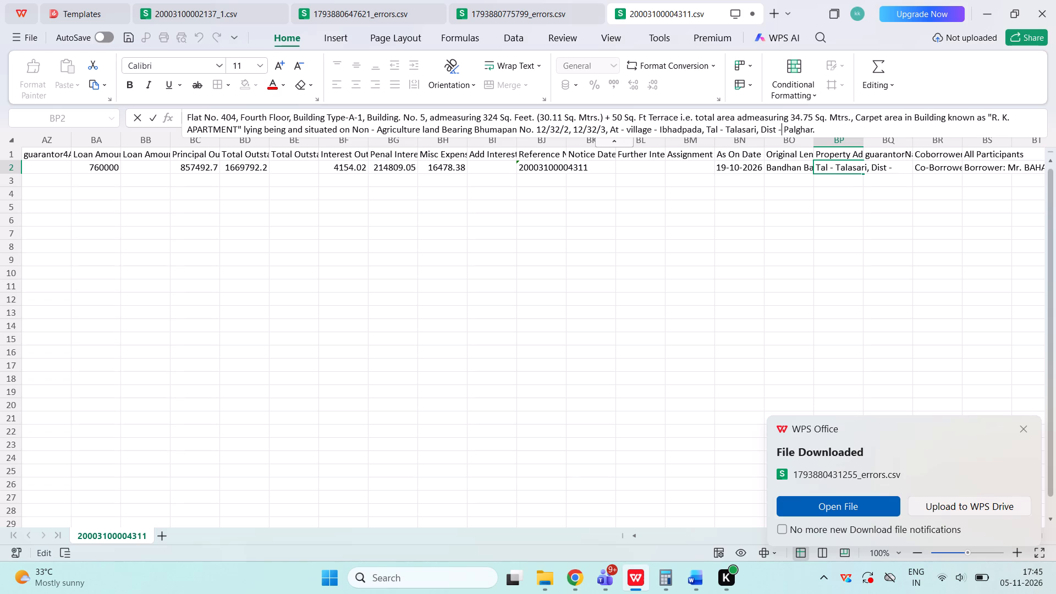
key(BackSpace)
key(minus)
click(470, 0)
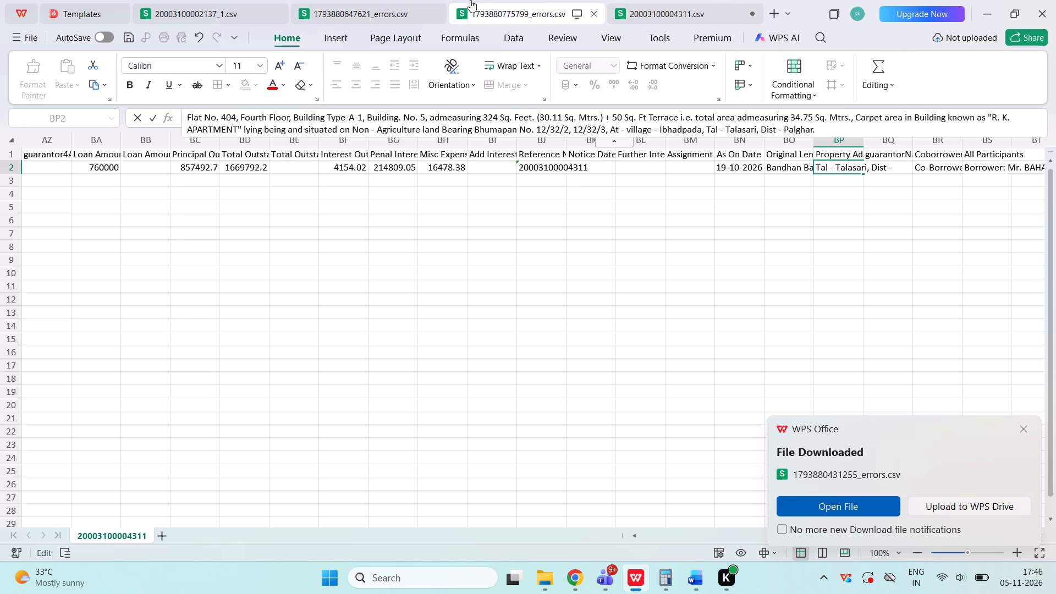
key(ctrl+Left)
key(ctrl+Up)
key(ctrl+Left)
key(Right)
key(Right)
key(Right)
key(Right)
key(Right)
key(Right)
key(Right)
key(Right)
key(Right)
key(Right)
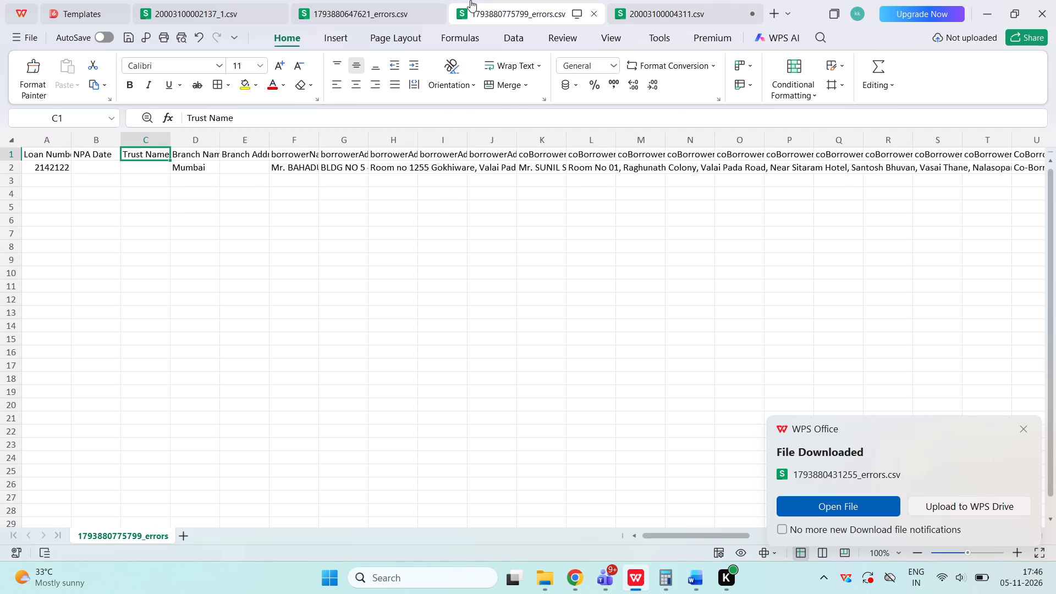
key(Right)
key(Right)
key(Right)
key(Right)
key(Right)
key(Right)
key(Right)
key(Right)
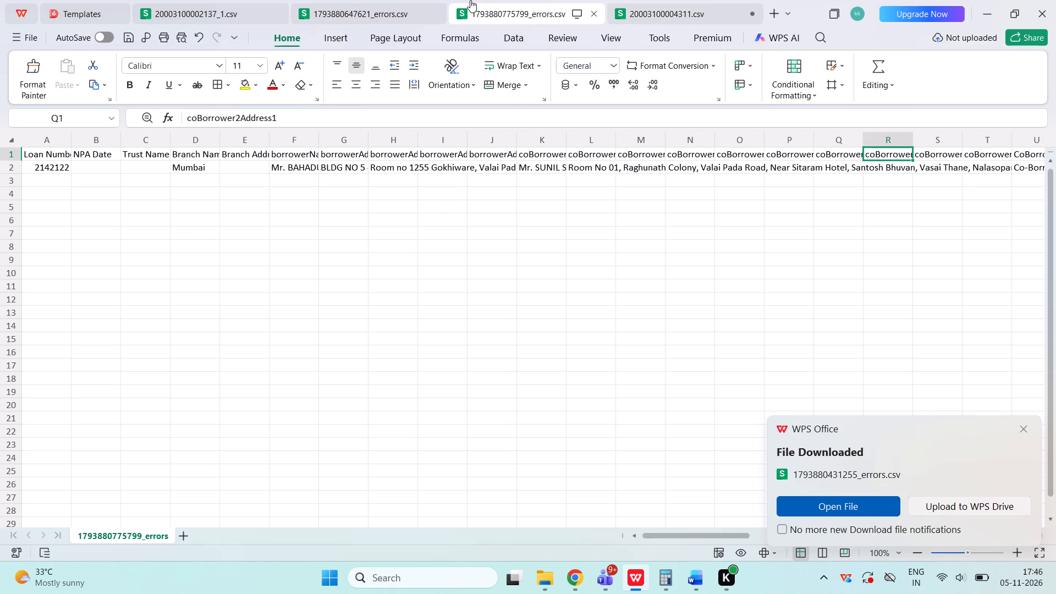
key(Right)
key(Right)
key(Right)
key(Right)
key(Right)
key(Right)
key(Right)
key(Right)
key(Right)
key(Right)
key(Right)
key(Right)
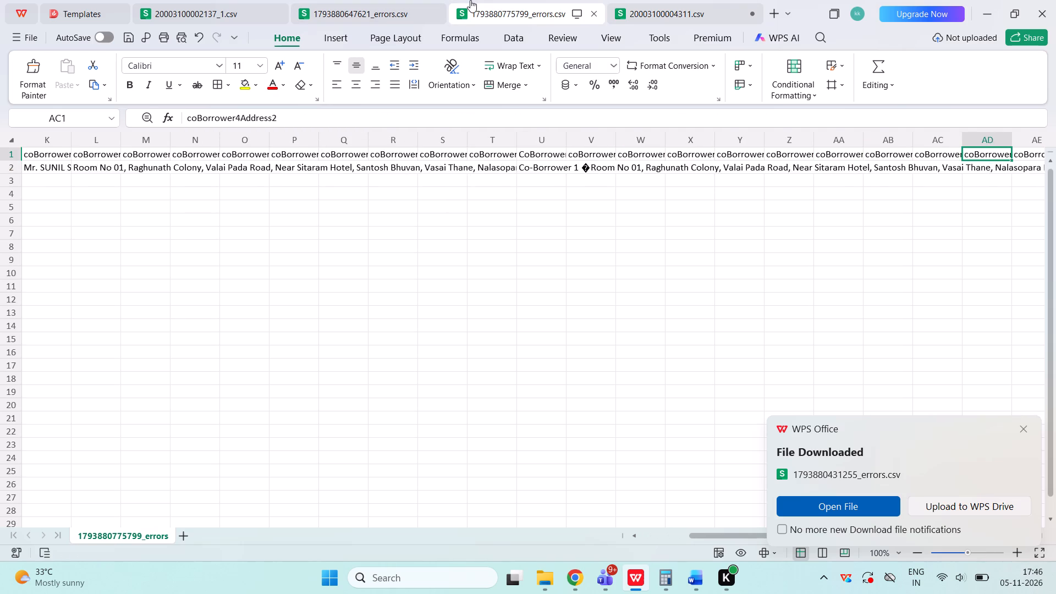
key(Right)
key(Right)
Locate the CoBorrower Address1 column between the co-borrower 2 and 3 columns in the error file and examine its value for invalid characters.
key(Left)
key(Left)
key(Left)
key(Left)
key(Left)
key(Left)
key(Left)
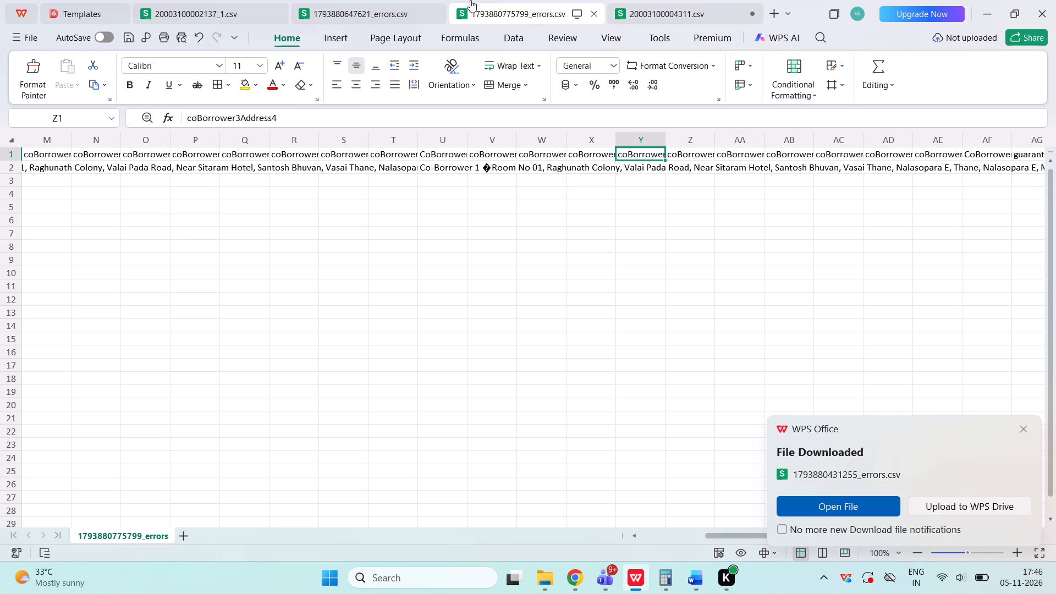
key(Left)
key(Left)
key(Left)
key(Down)
key(Up)
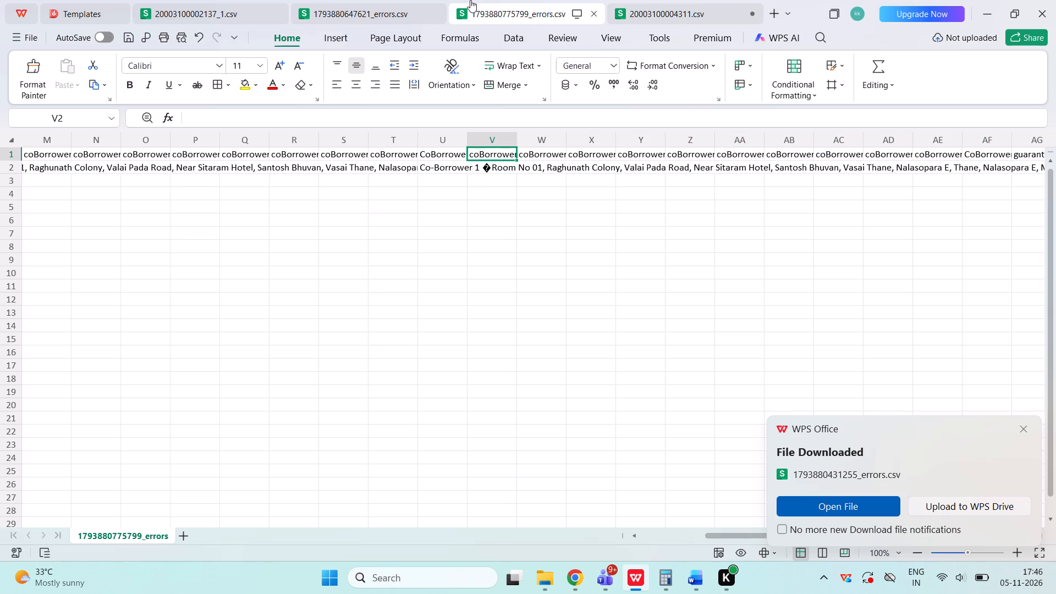
key(Left)
key(Down)
key(Up)
key(Down)
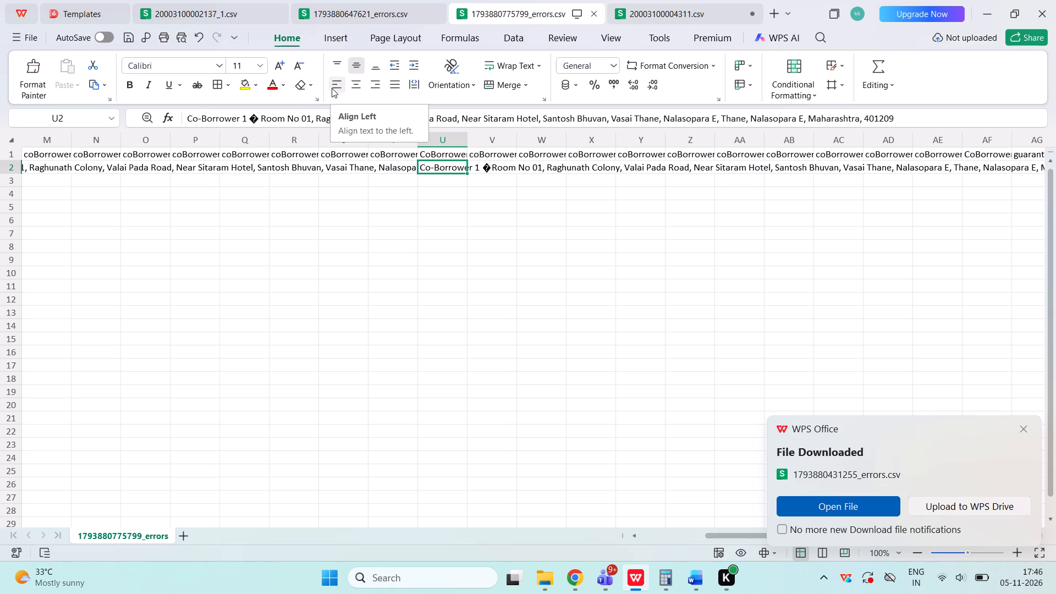
click(637, 0)
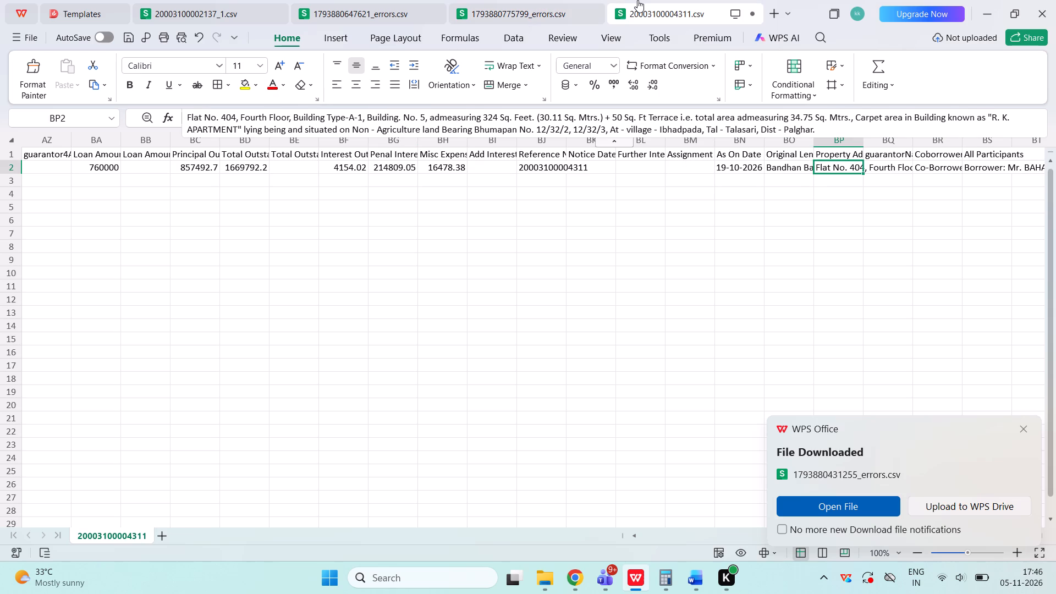
click(546, 0)
key(ctrl+Right)
key(ctrl+Up)
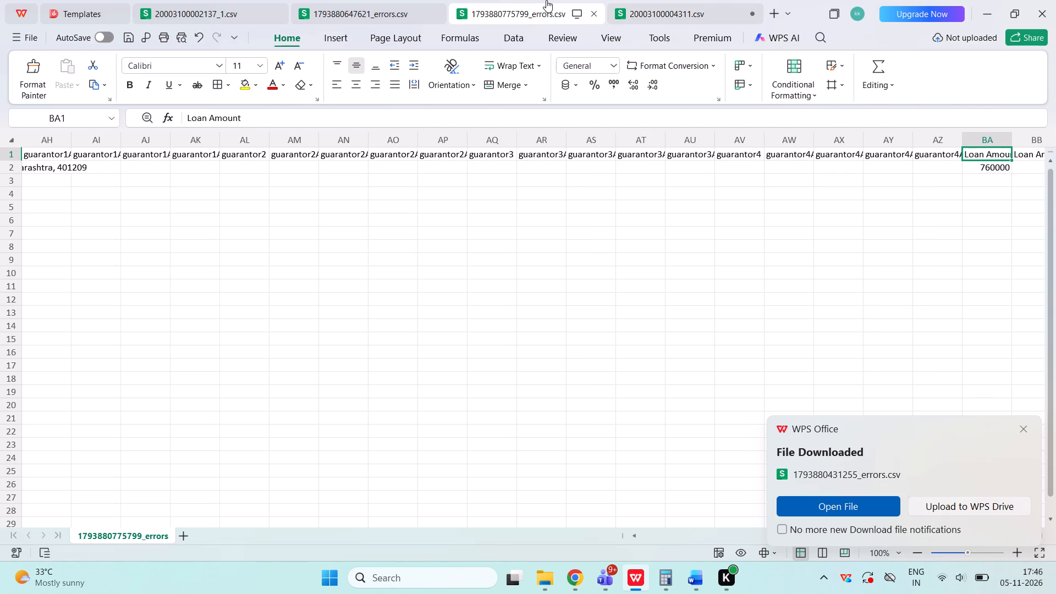
key(Right)
key(ctrl+Right)
key(Down)
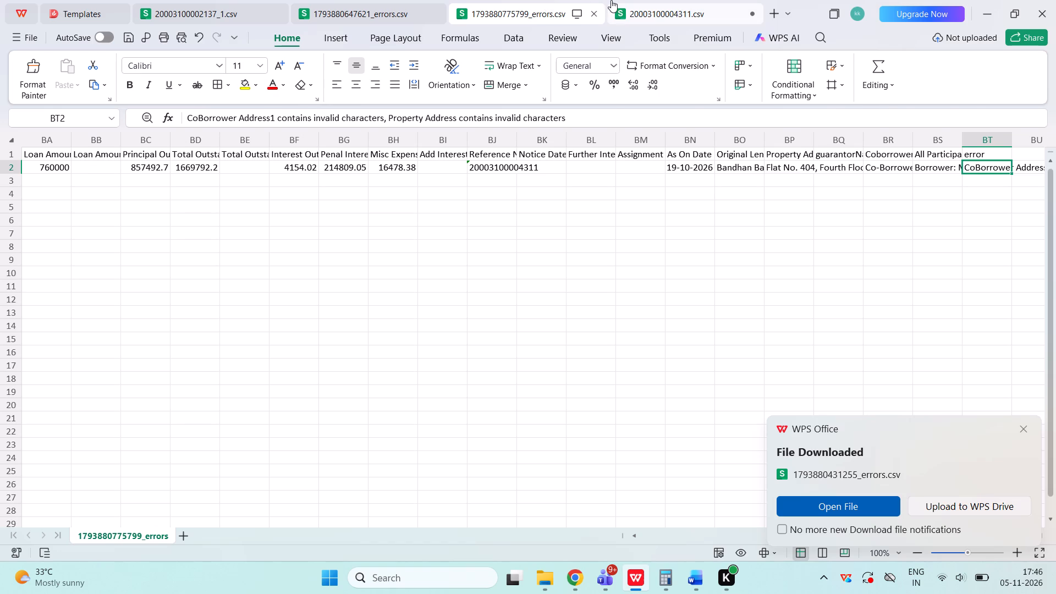
click(611, 0)
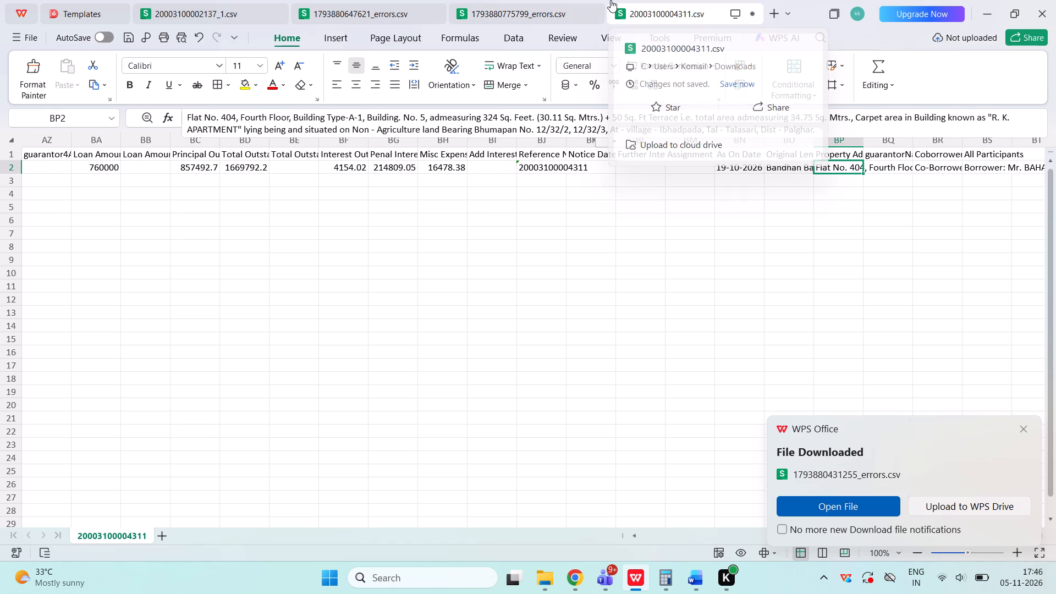
scroll(728, 333, left, 1)
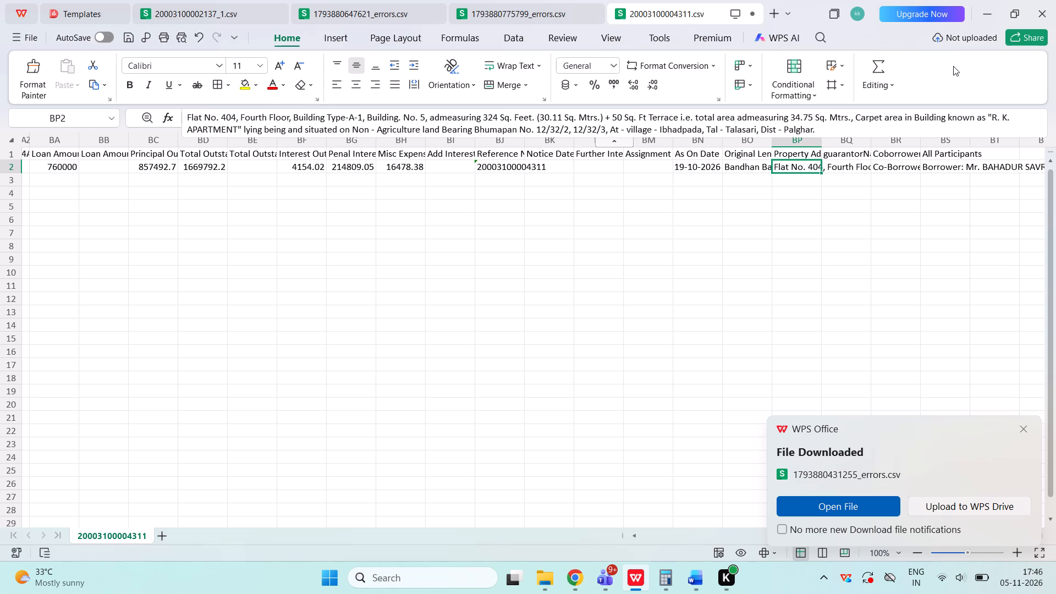
click(984, 116)
key(Right)
key(Right)
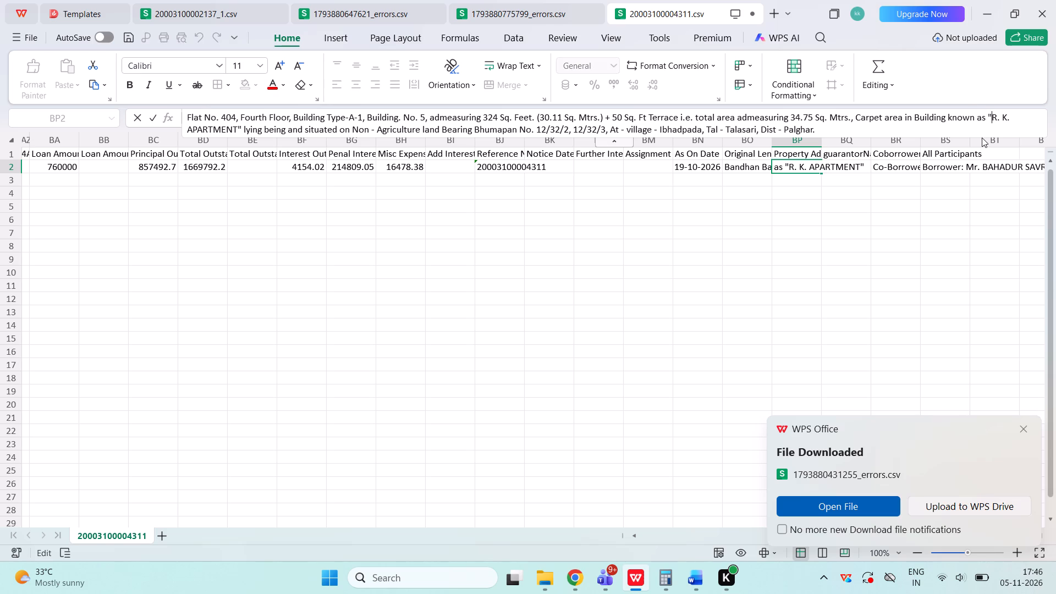
key(BackSpace)
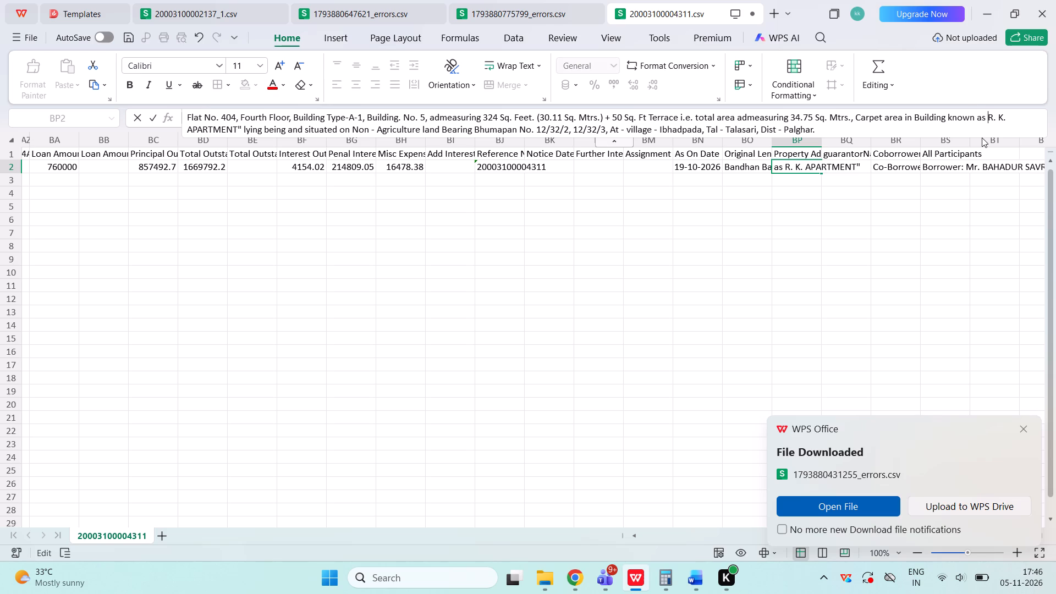
text('')
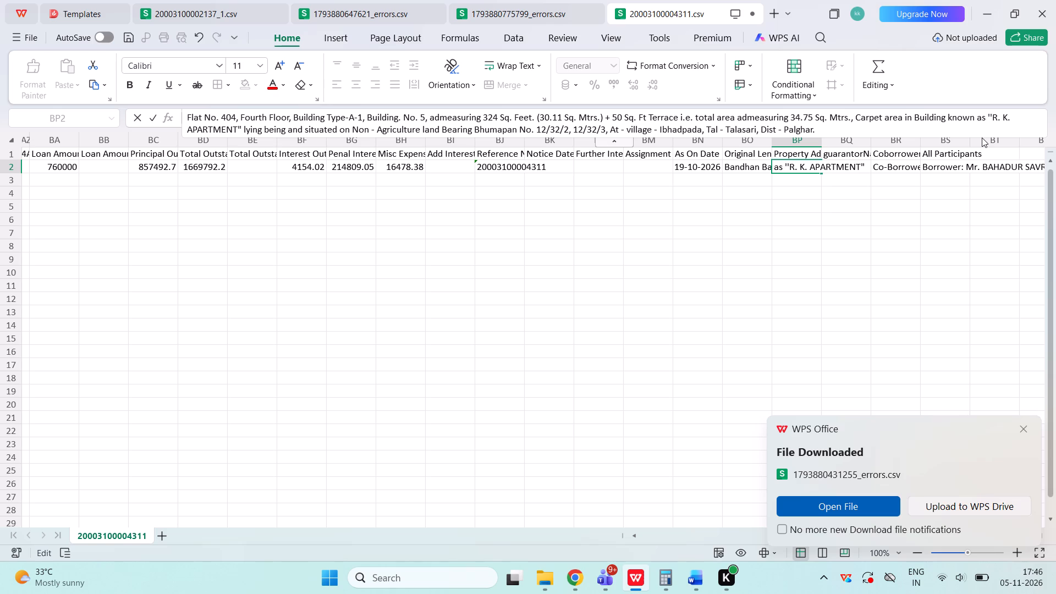
key(Right)
key(Right)
key(Right)
key(Right)
key(Right)
key(Right)
key(Right)
key(Right)
key(Right)
key(Right)
key(Right)
key(Right)
key(Right)
key(Right)
key(Right)
key(Right)
key(Right)
key(Right)
key(Left)
key(Left)
key(BackSpace)
text('')
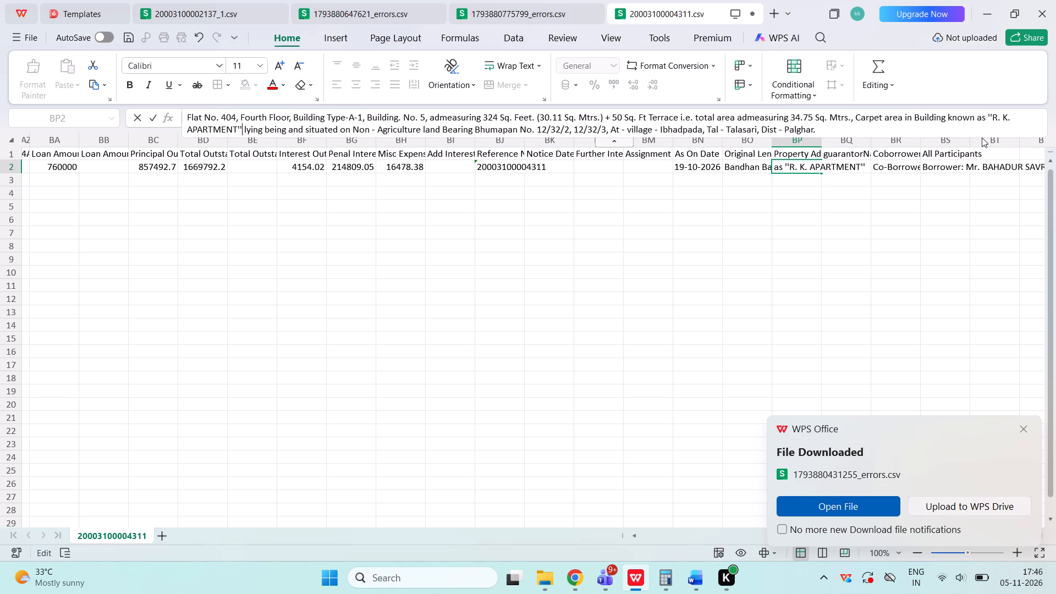
Inspect the Property Address from after the building name through the "Non - Agriculture" hyphen for invalid characters.
key(Up)
key(Right)
key(Right)
key(Down)
key(Right)
key(Right)
key(Right)
key(Right)
key(Right)
key(Right)
key(Right)
key(Right)
key(Right)
key(Right)
key(Right)
key(Right)
key(Right)
key(Right)
key(Right)
key(Right)
key(Right)
key(Right)
key(Right)
key(Right)
key(Right)
key(Right)
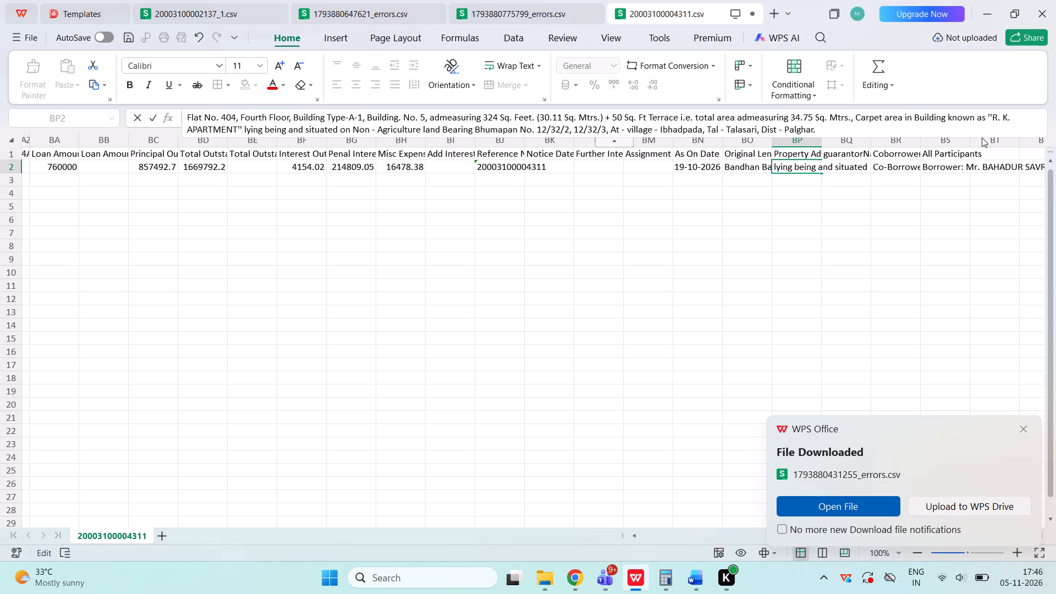
key(Right)
key(Right)
key(Left)
key(Left)
key(Right)
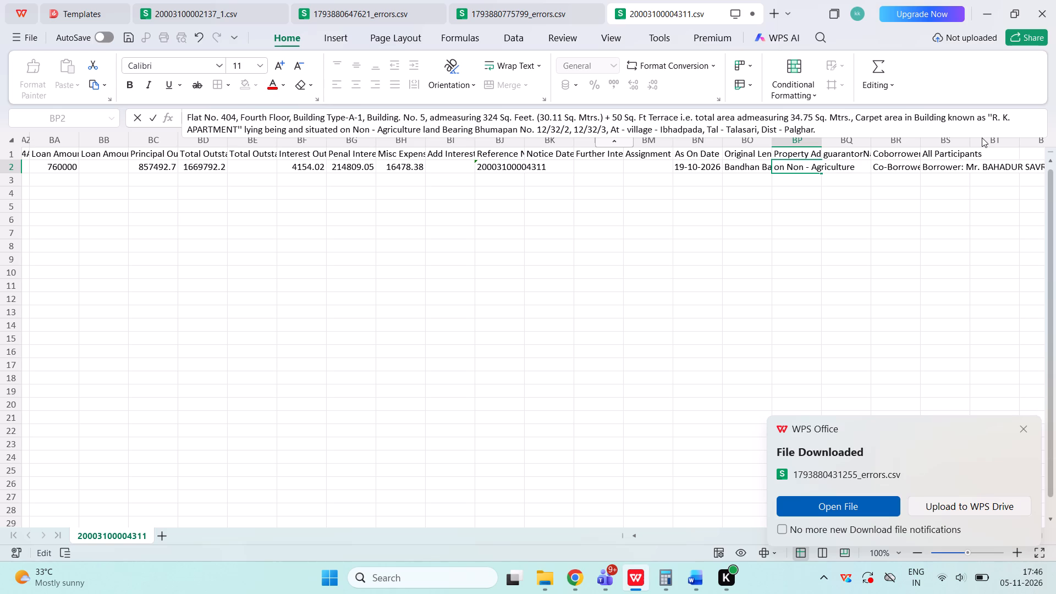
key(Right)
Inspect the Property Address from "Agriculture land" through the Bhumapan numbers to the village name for invalid characters.
key(Right)
key(Right)
key(Right)
key(Right)
key(Right)
key(Right)
key(Right)
key(Right)
key(Right)
key(Right)
key(Right)
key(Right)
key(Right)
key(Right)
key(Right)
key(Right)
key(Right)
key(Right)
key(Right)
key(Right)
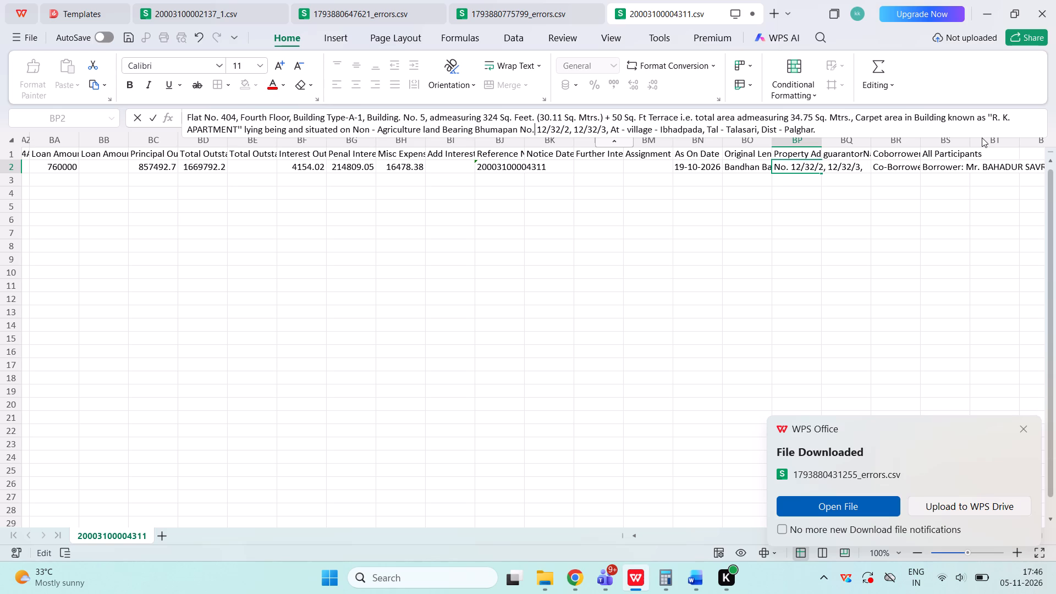
key(Right)
key(Right)
key(Right)
key(Right)
key(Right)
key(Right)
key(Right)
key(Right)
key(Right)
key(Right)
key(Right)
key(Right)
key(Right)
key(Right)
key(Right)
key(Right)
key(Right)
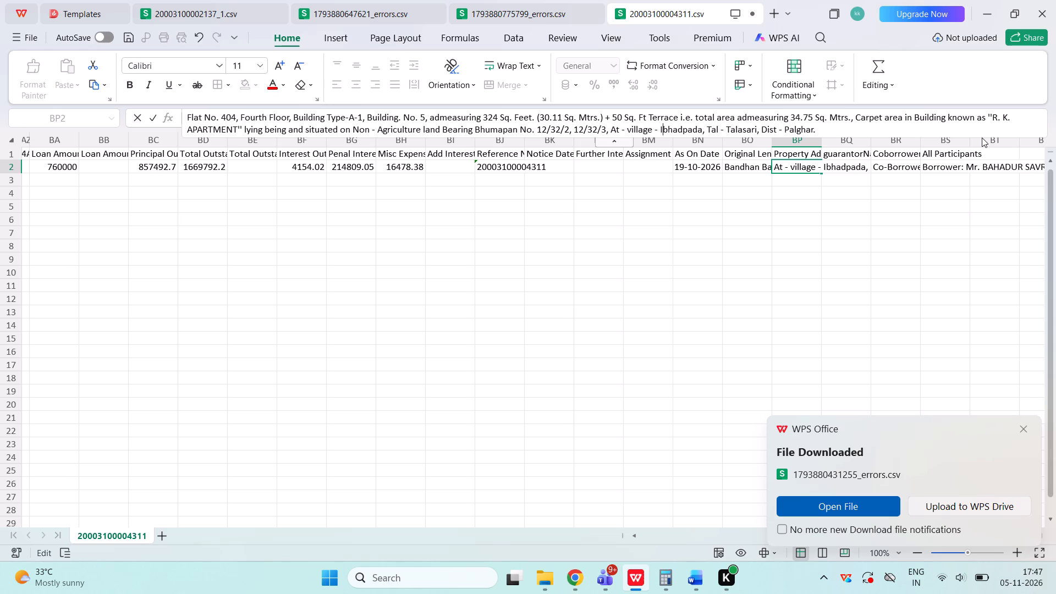
Commit the Property Address edit and save the CSV ending in 4311, keeping its current CSV format.
key(Tab)
key(Left)
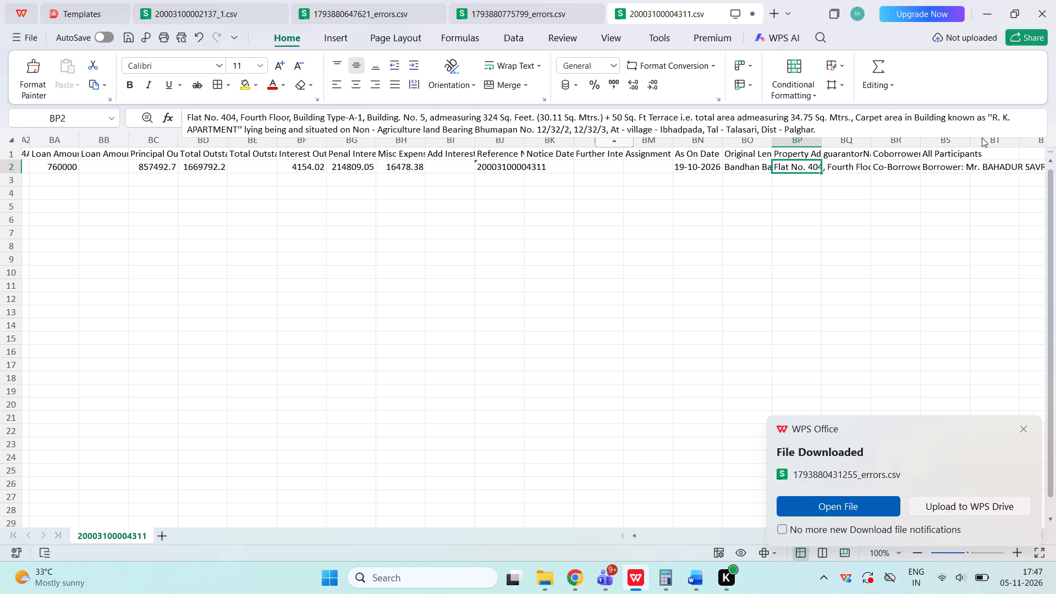
key(ctrl+s)
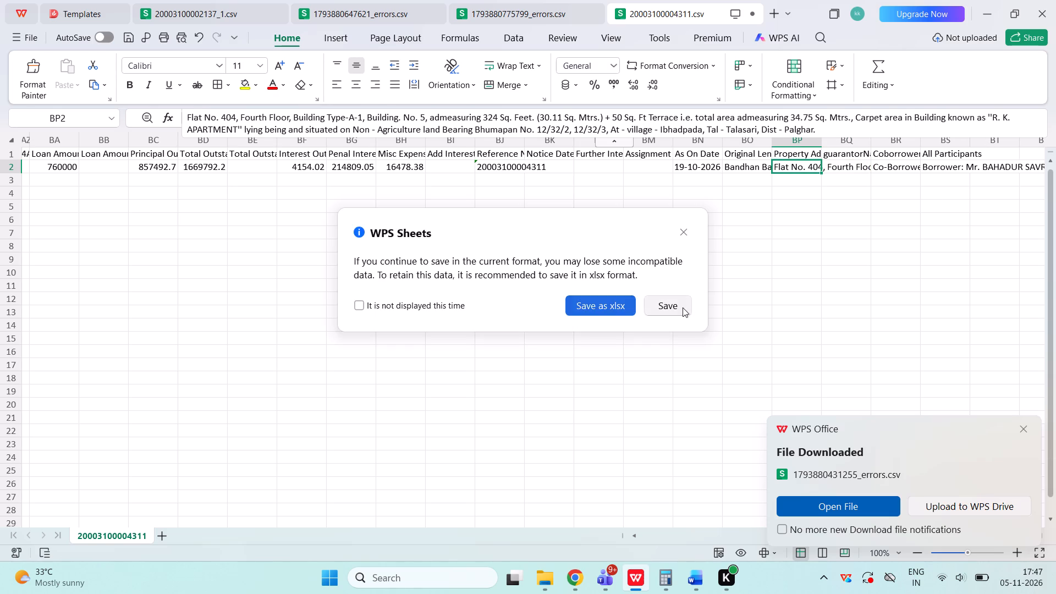
click(683, 307)
Check the Loan Number at the start of the CSV ending in 4311, and return to the borrower files list in Chrome.
key(alt+Tab)
key(alt+Tab)
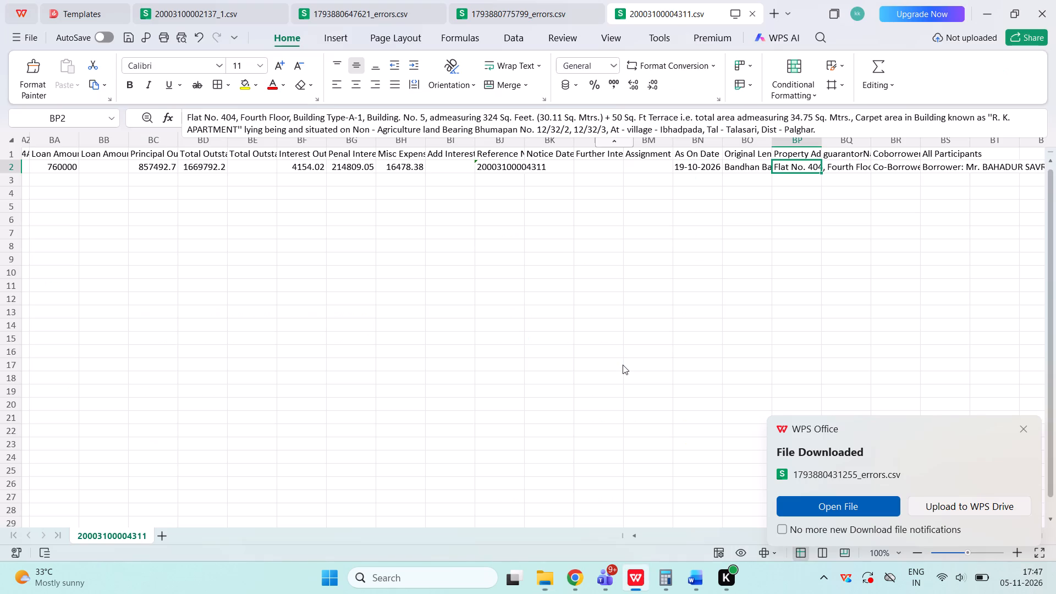
key(alt+Tab)
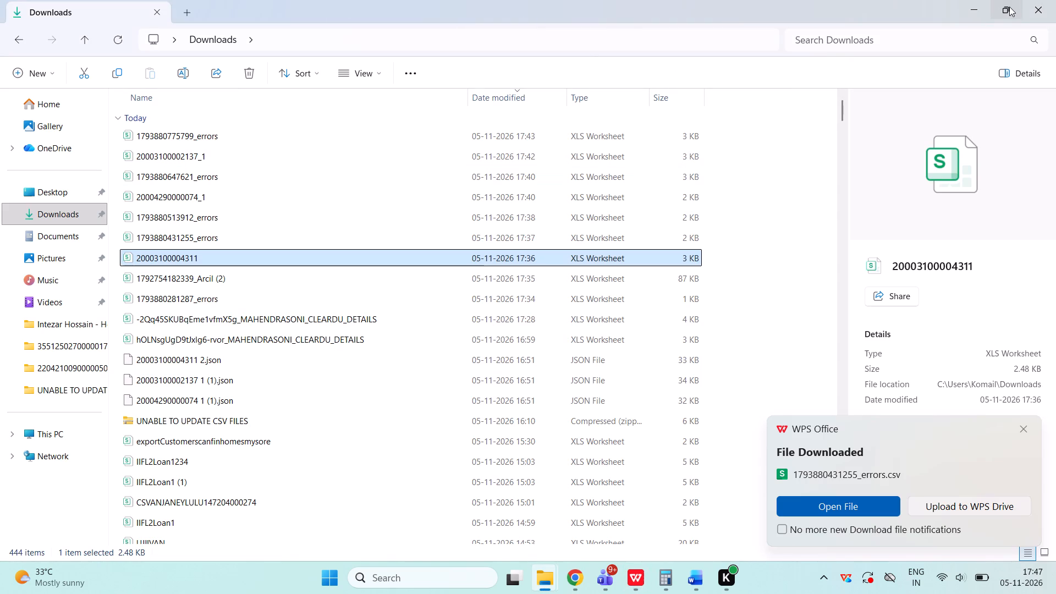
key(alt+Tab)
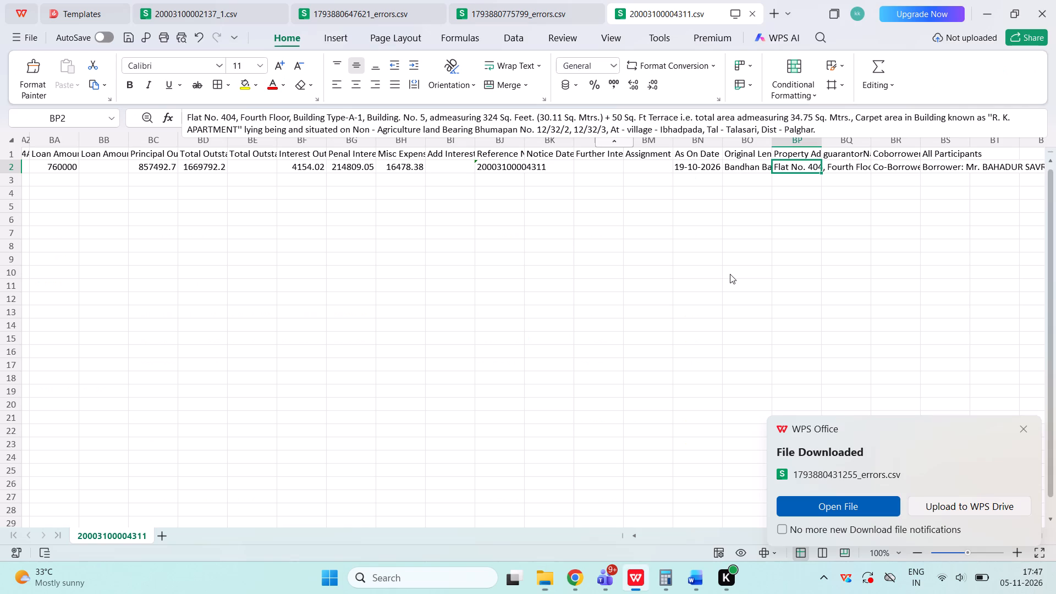
key(ctrl+Left)
key(ctrl+Left)
key(ctrl+Left)
key(ctrl+Left)
key(ctrl+Left)
key(ctrl+Left)
key(ctrl+Left)
key(ctrl+Left)
key(ctrl+Left)
key(ctrl+Left)
key(ctrl+Left)
key(ctrl+Left)
key(ctrl+Left)
key(ctrl+Left)
key(ctrl+Left)
key(ctrl+Left)
key(ctrl+Left)
key(ctrl+Left)
key(ctrl+Left)
key(ctrl+Left)
key(alt+Tab)
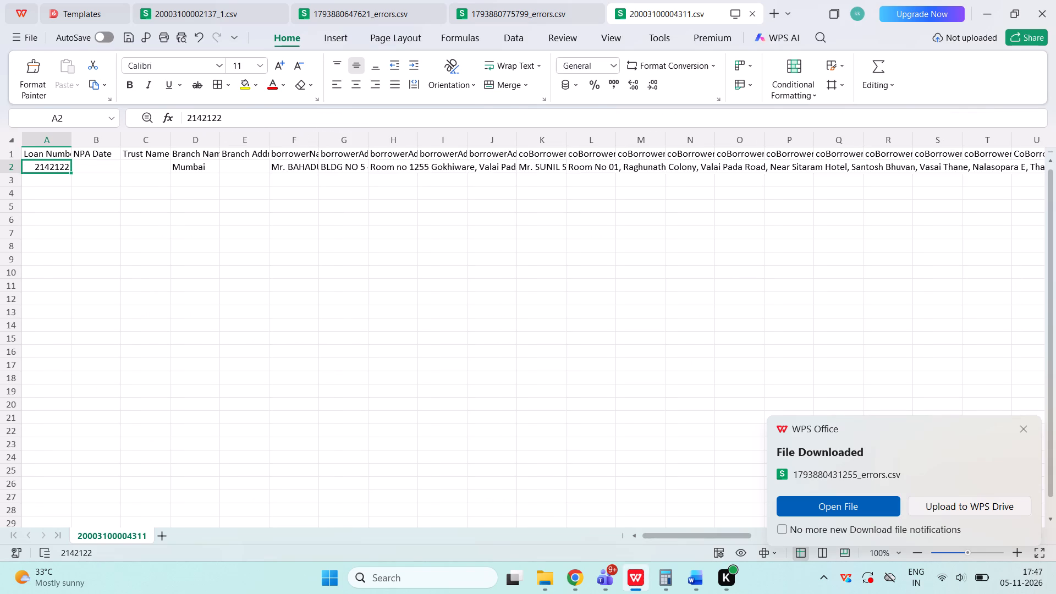
click(961, 1)
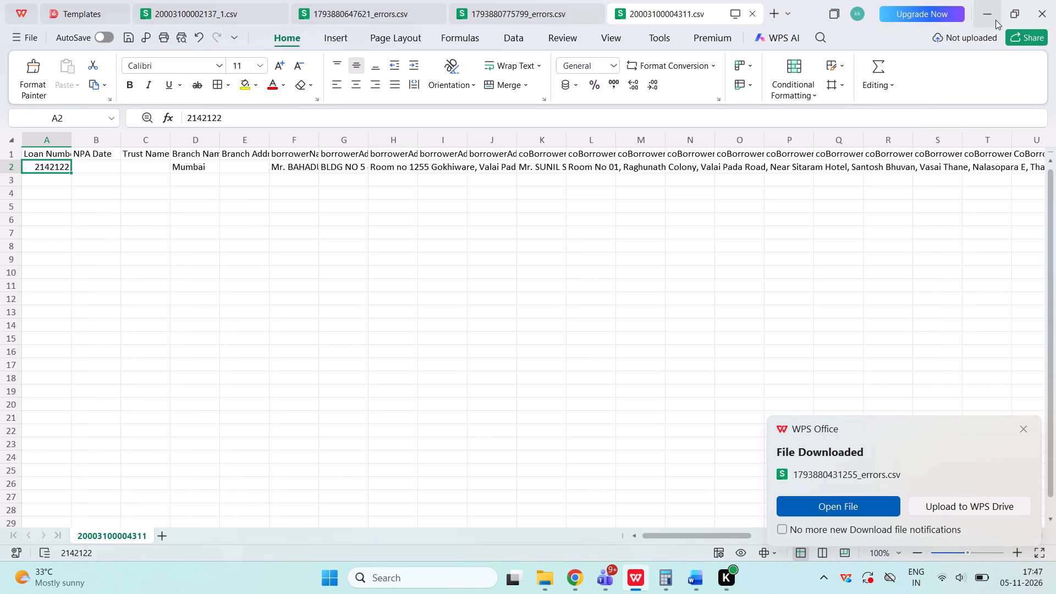
click(994, 19)
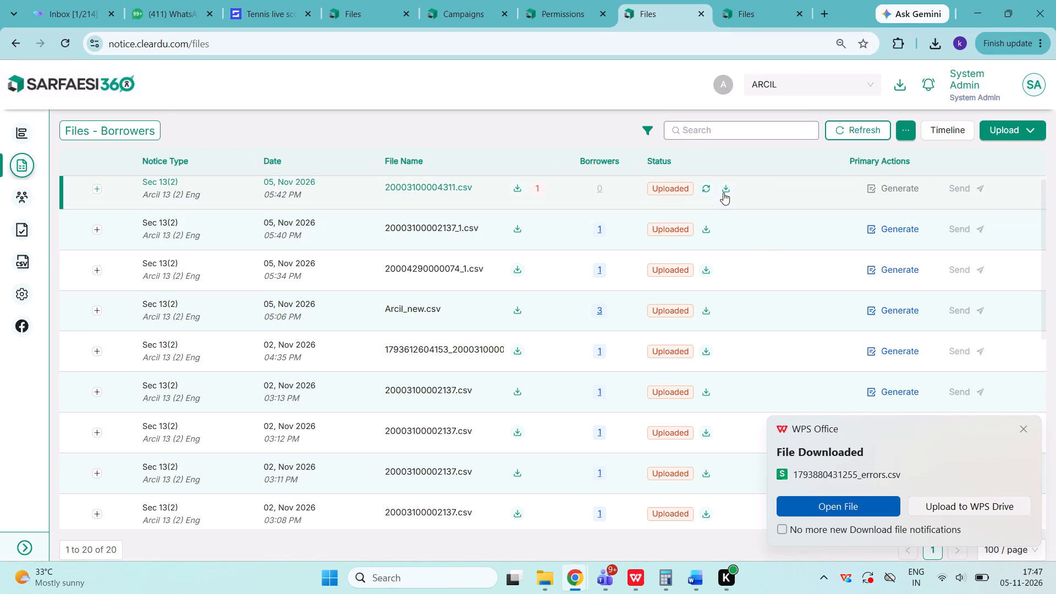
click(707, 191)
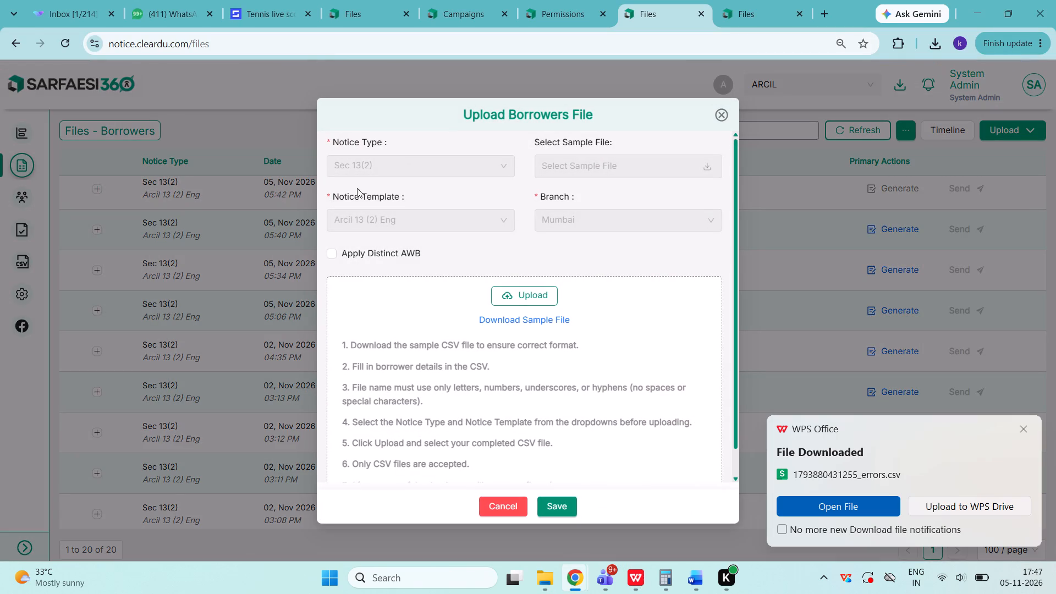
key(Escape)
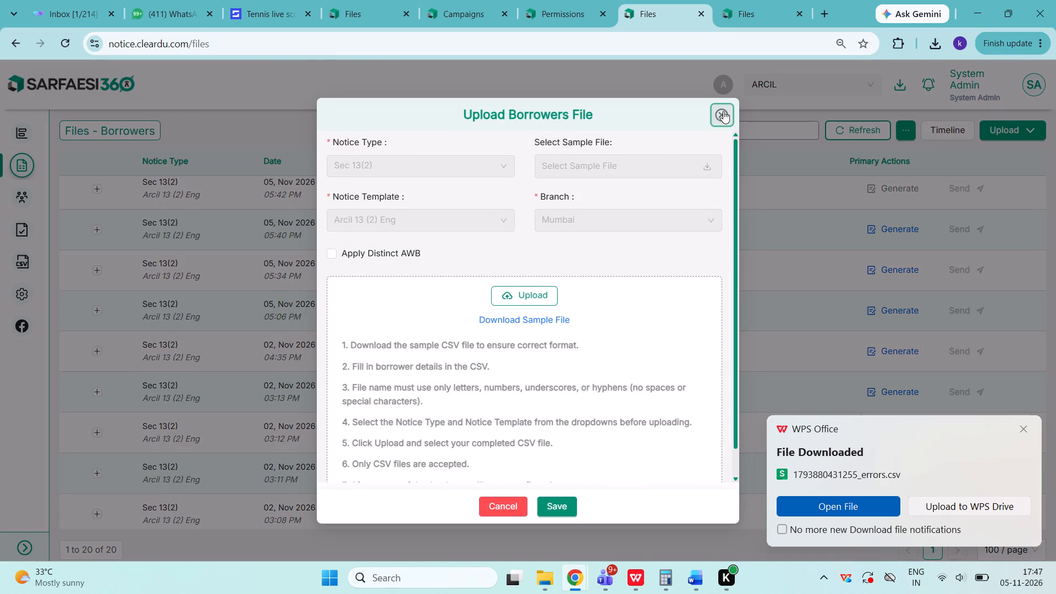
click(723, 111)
Re-upload the corrected CSV ending in 4311 to its existing Sec 13(2) entry and refresh the borrower files list.
scroll(642, 185, up, 1)
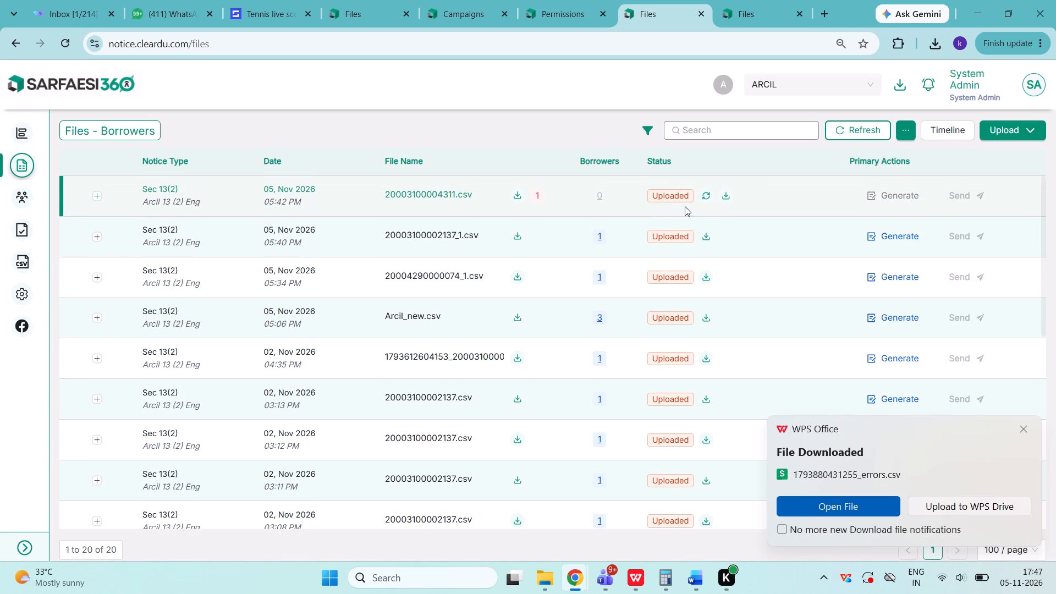
click(704, 198)
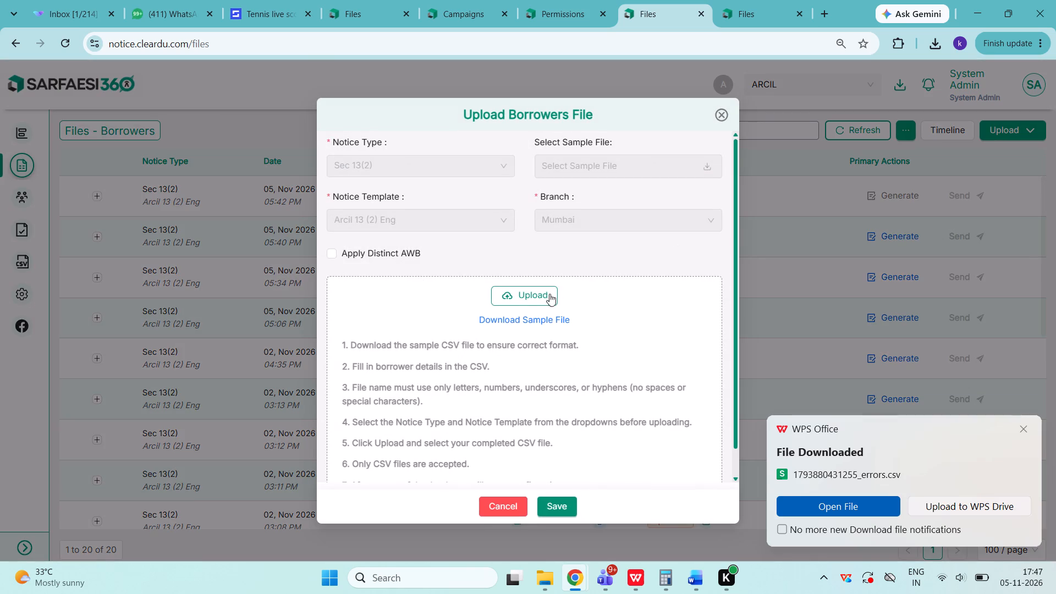
click(543, 294)
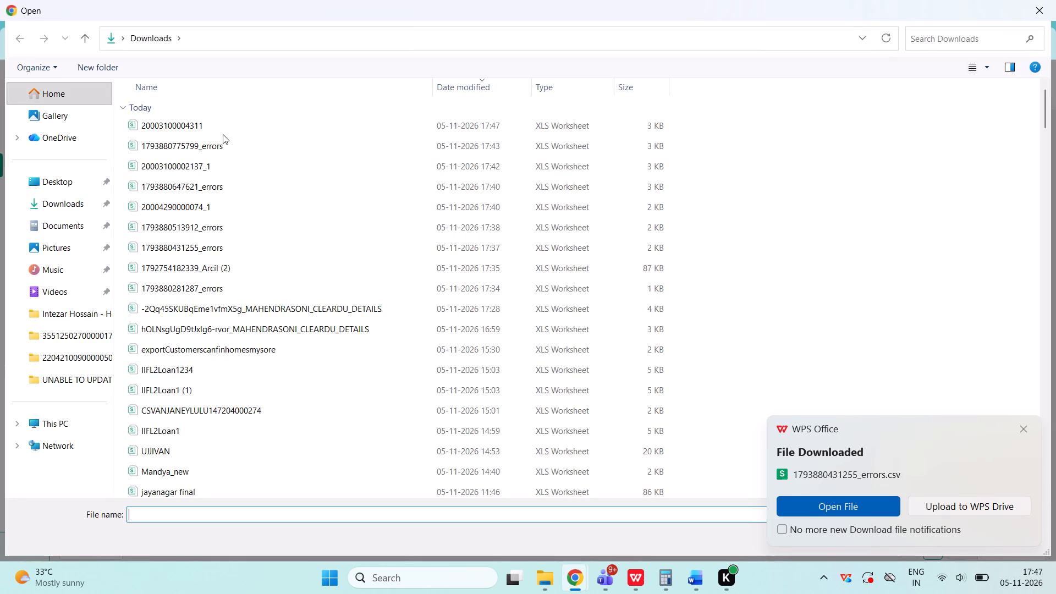
click(223, 134)
click(211, 128)
key(Return)
key(Tab)
key(Tab)
key(Tab)
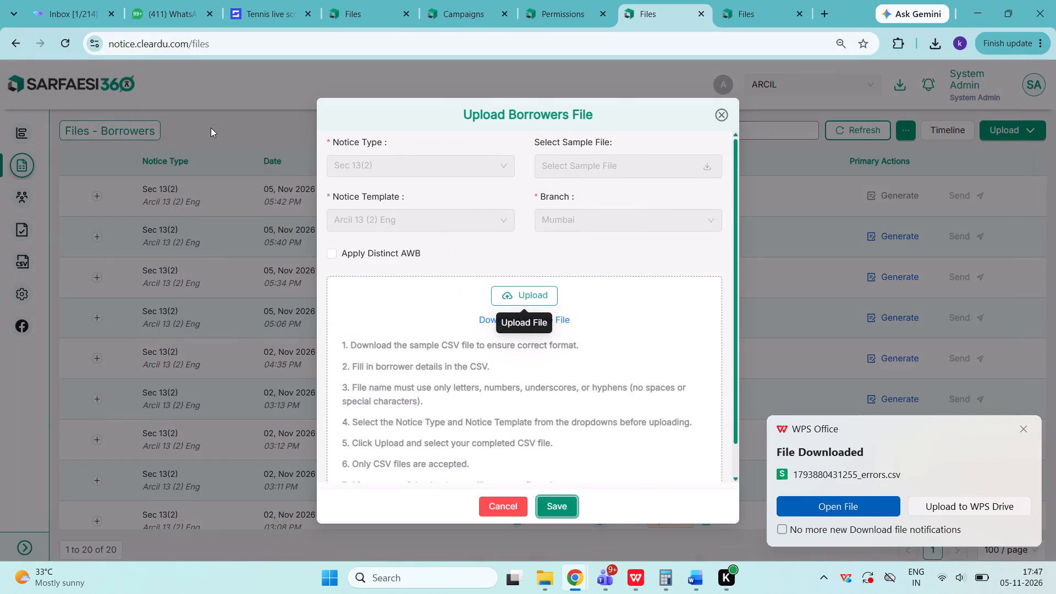
key(Return)
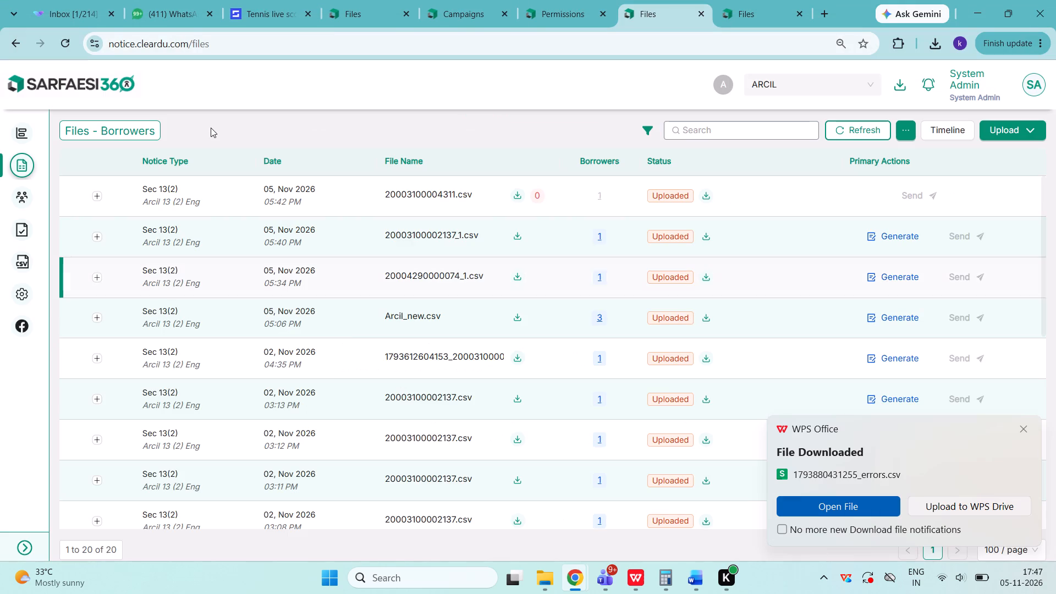
click(860, 134)
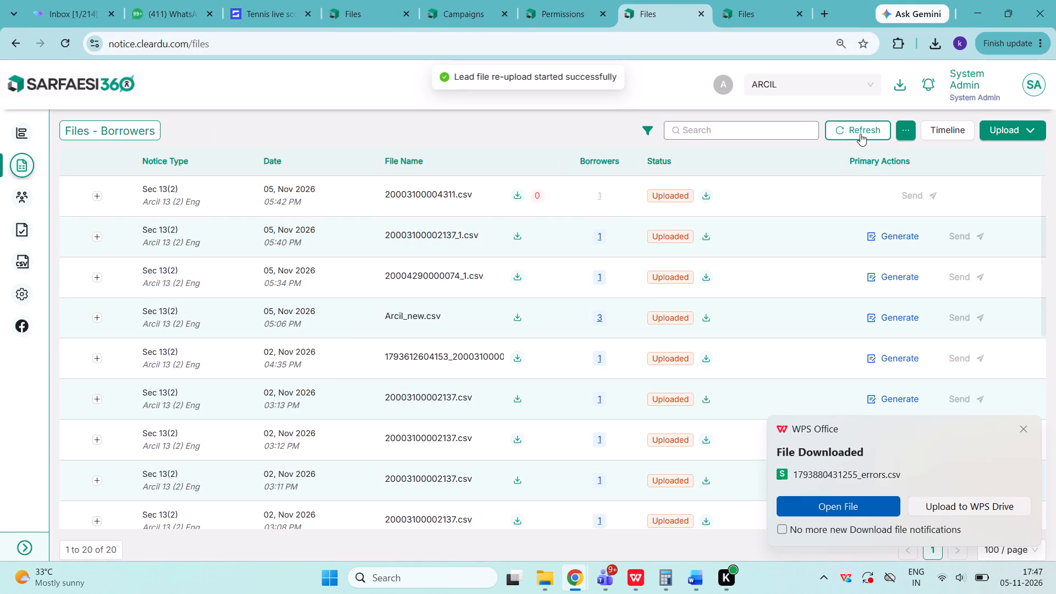
scroll(723, 199, up, 1)
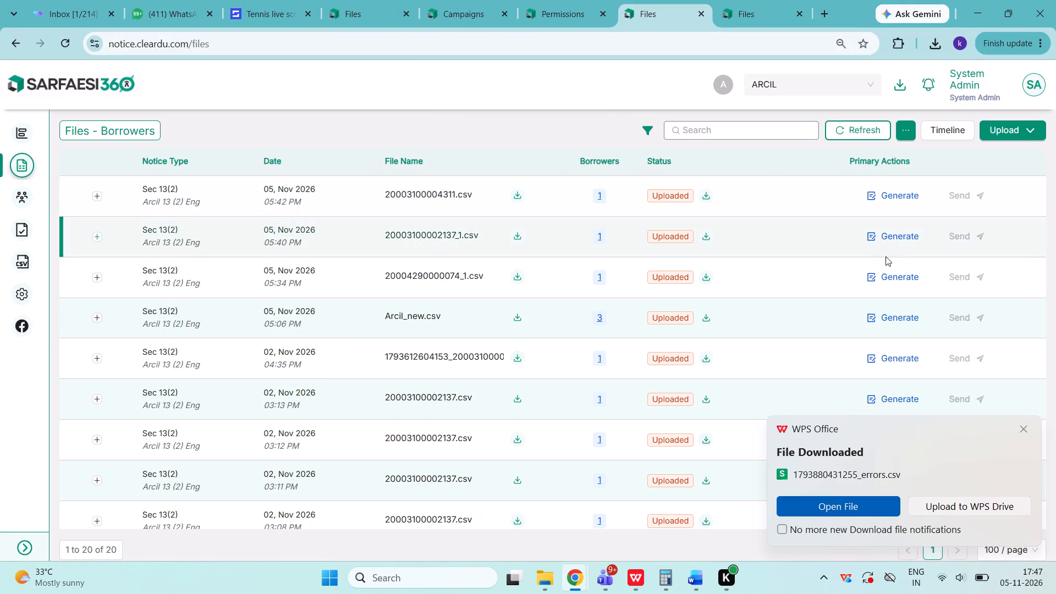
Preview the notice for the file ending in 4311 in Physical Mode by Speed Post, generated for all parties.
click(912, 191)
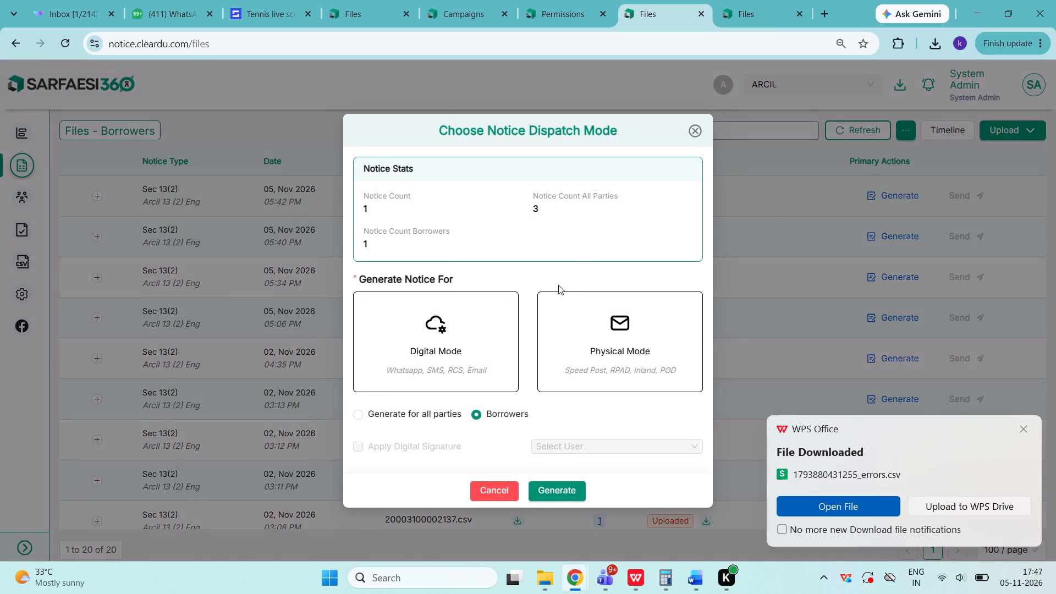
click(577, 327)
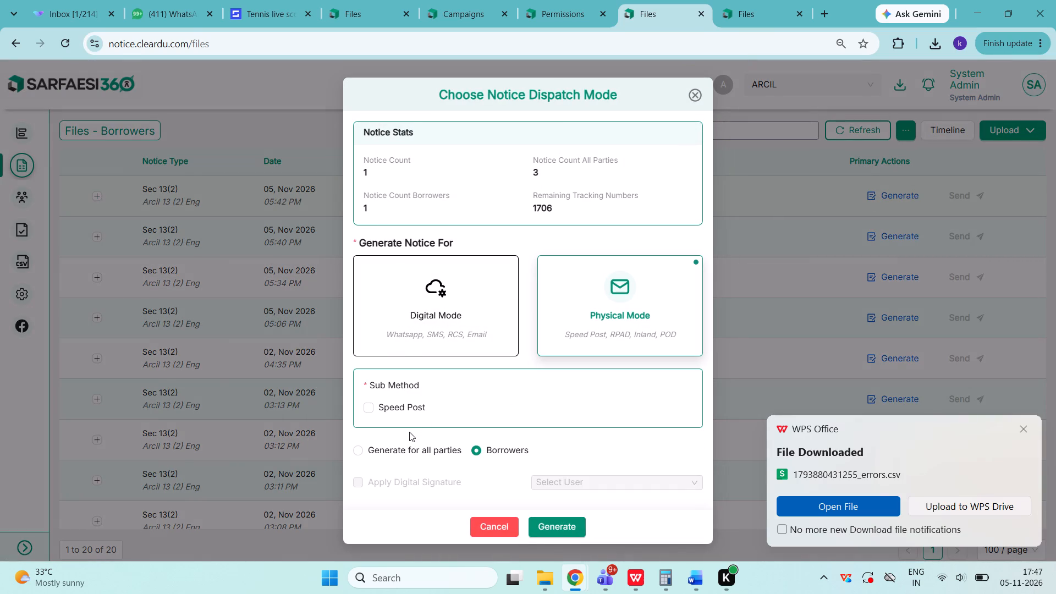
click(404, 446)
click(380, 415)
click(384, 411)
click(554, 524)
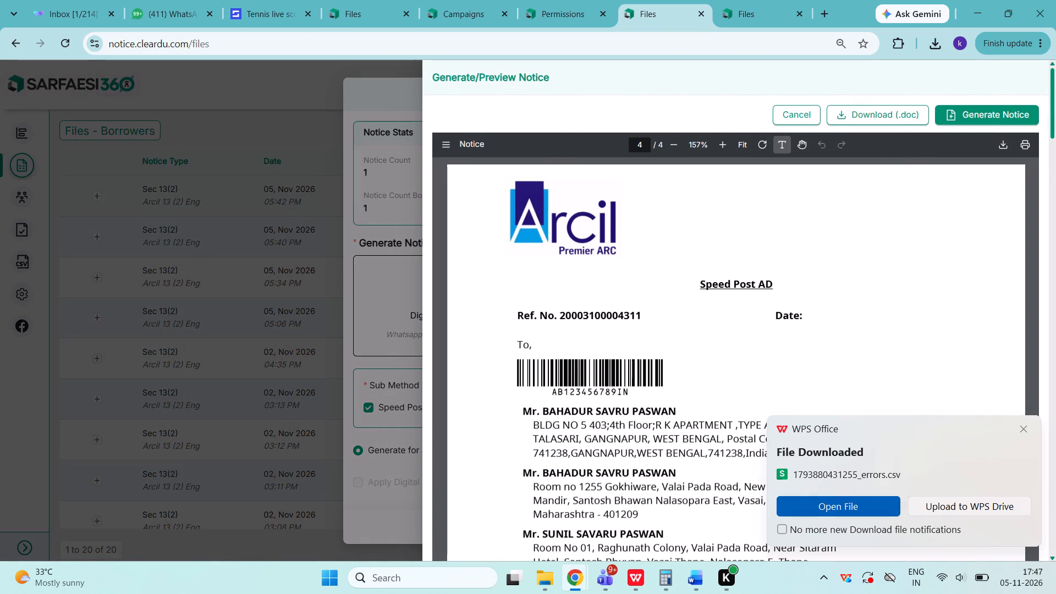
Examine the previewed notice's addressees, addresses, subject line and opening paragraphs, and close the preview and dispatch mode dialog without generating the notice.
click(631, 407)
click(628, 432)
click(617, 481)
click(612, 471)
click(612, 499)
scroll(620, 484, down, 1)
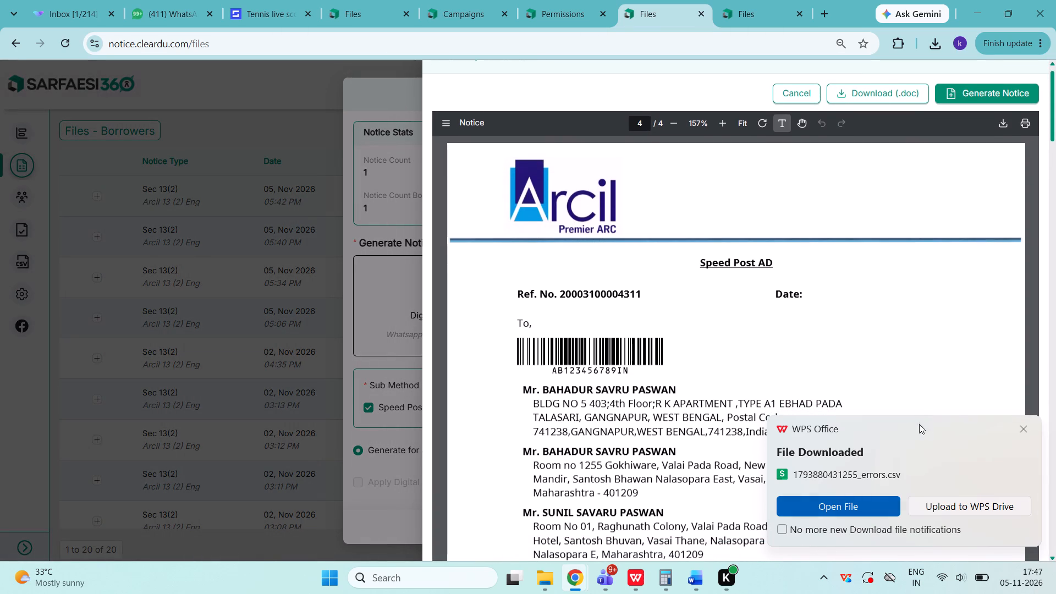
click(1022, 428)
click(610, 410)
click(607, 391)
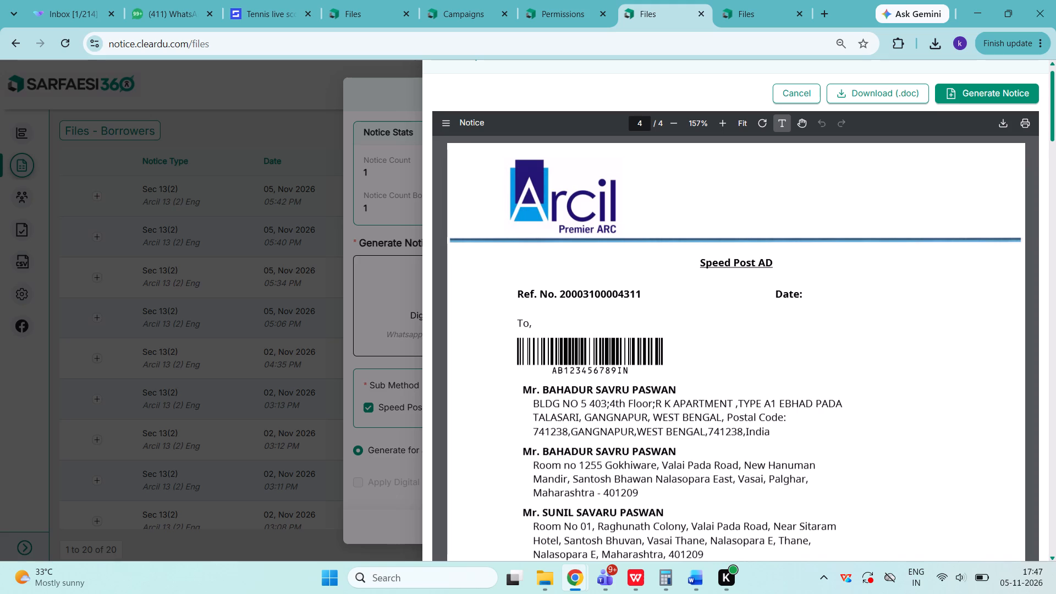
click(604, 445)
click(604, 461)
click(621, 516)
click(632, 537)
scroll(632, 536, down, 1)
click(632, 510)
click(645, 499)
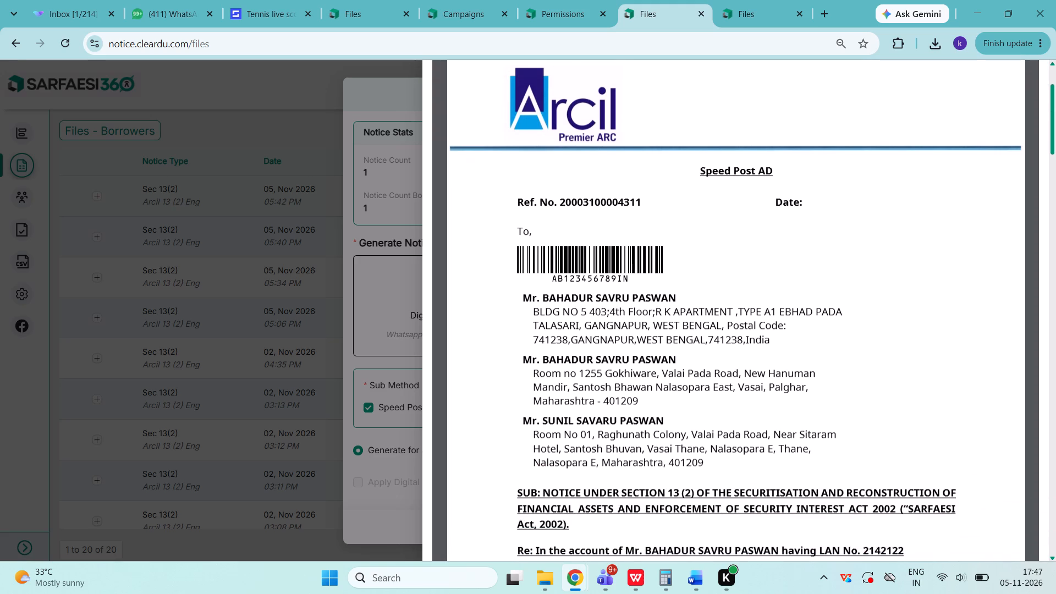
scroll(665, 471, down, 3)
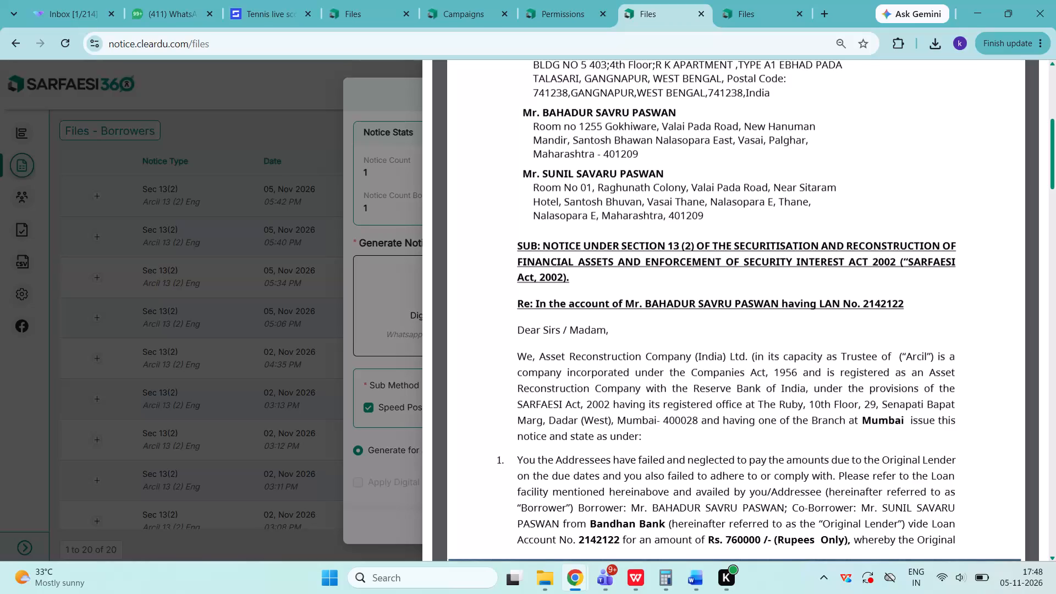
key(Escape)
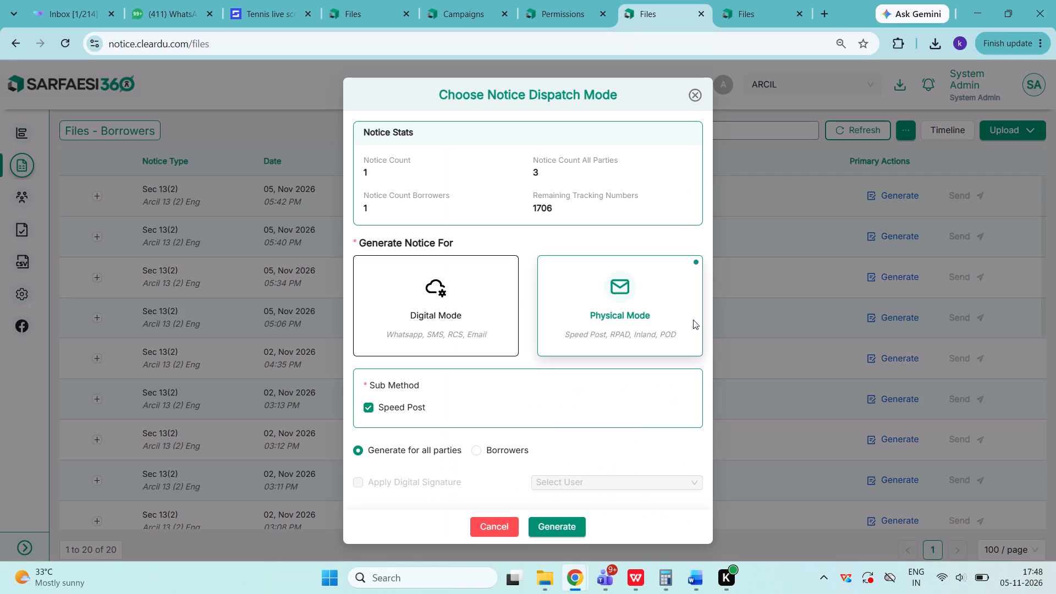
click(691, 94)
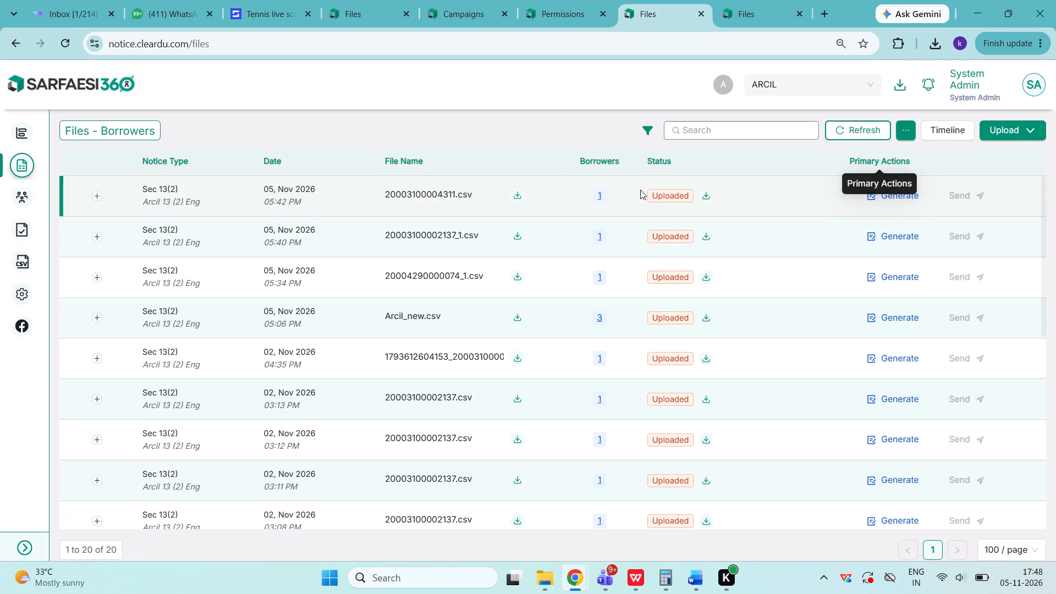
Open the borrower record of the Sec 13(2) file ending in 4311 and start a JSON upload for its loan.
click(600, 194)
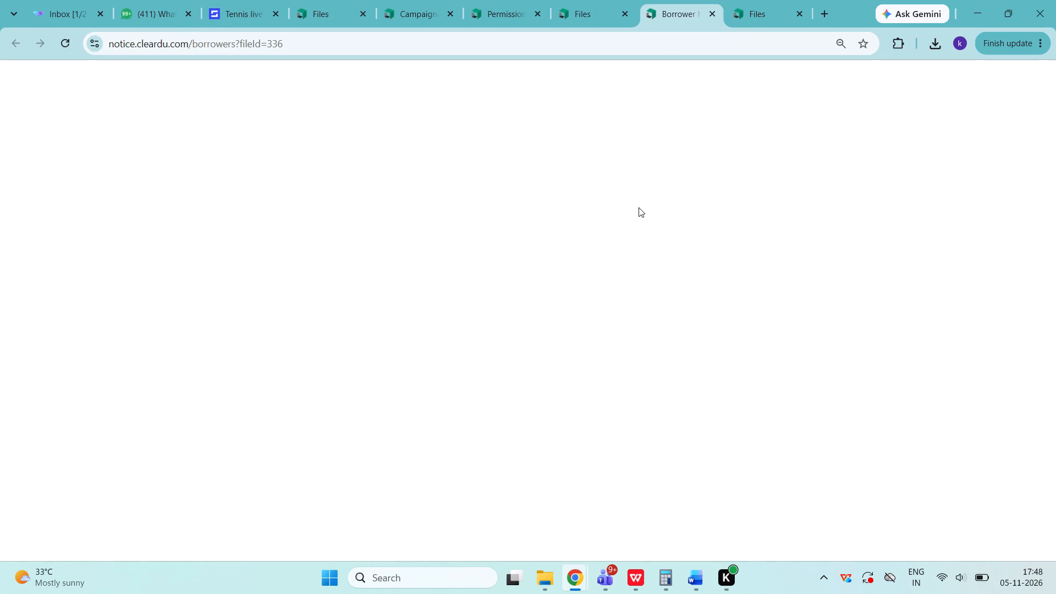
click(606, 0)
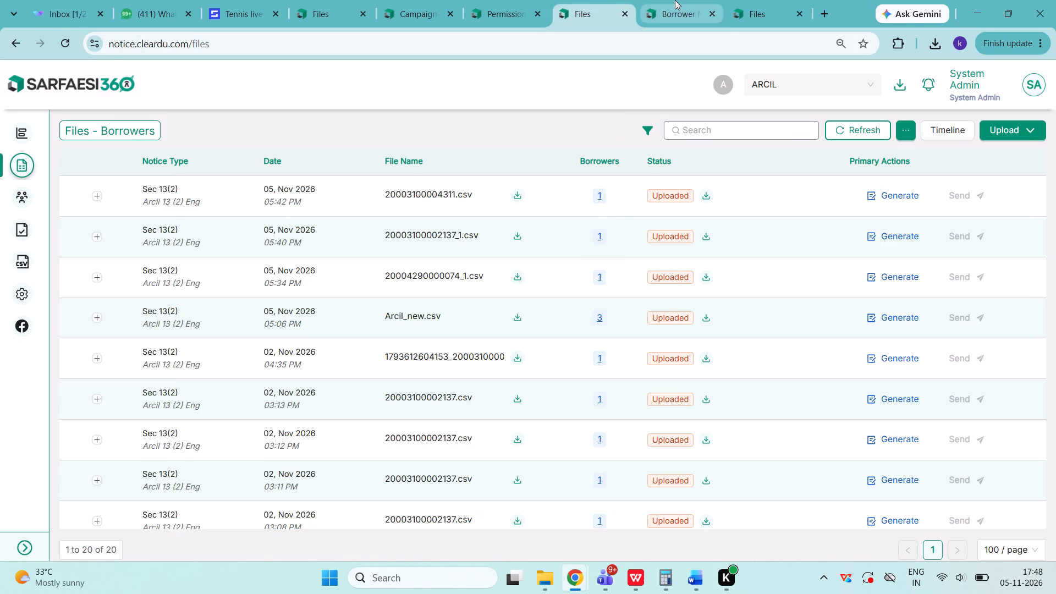
click(675, 0)
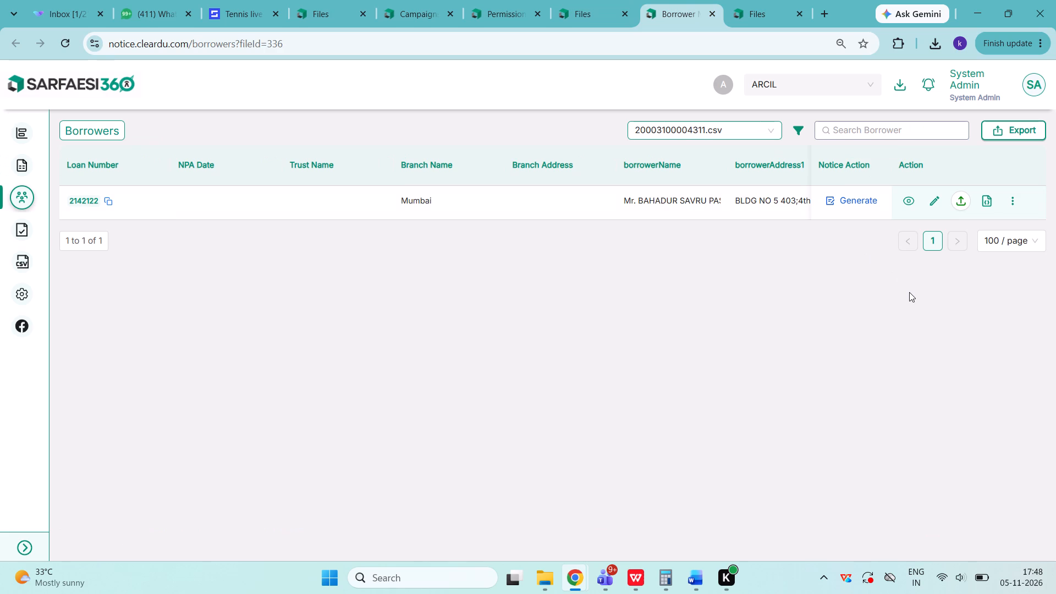
click(610, 0)
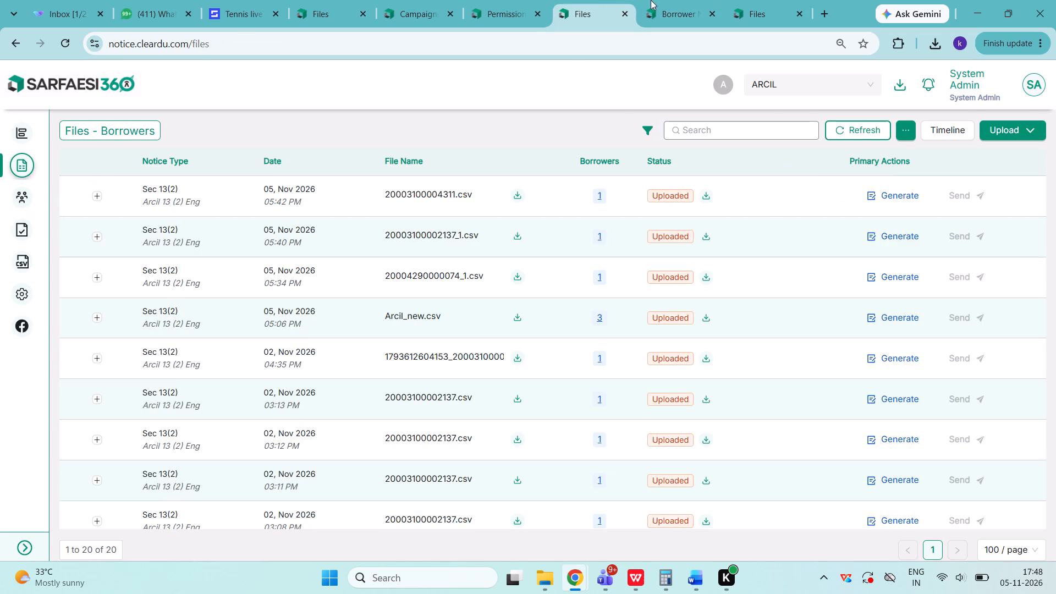
click(674, 0)
click(983, 200)
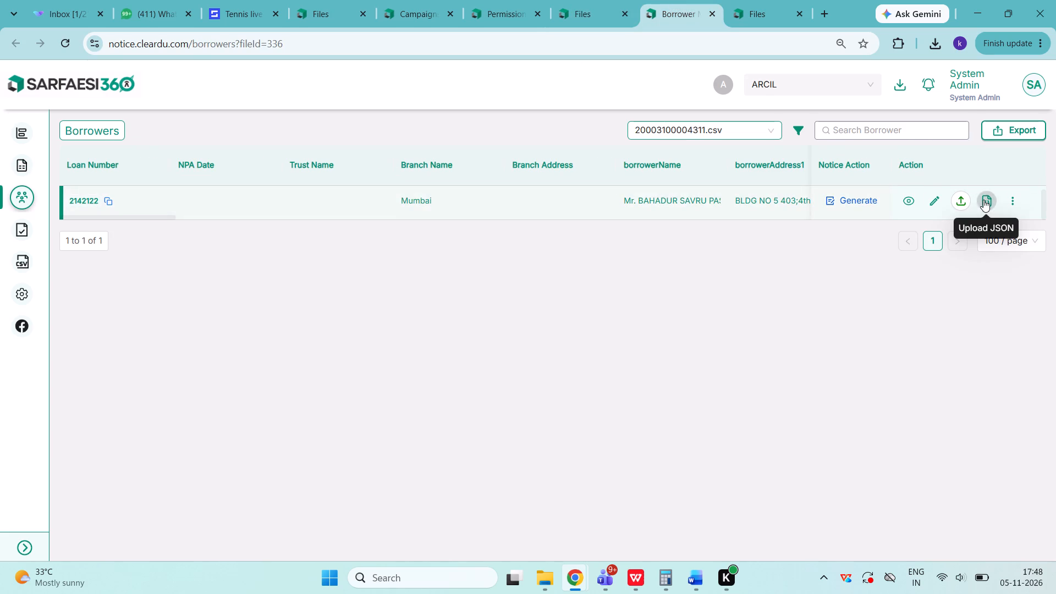
click(480, 312)
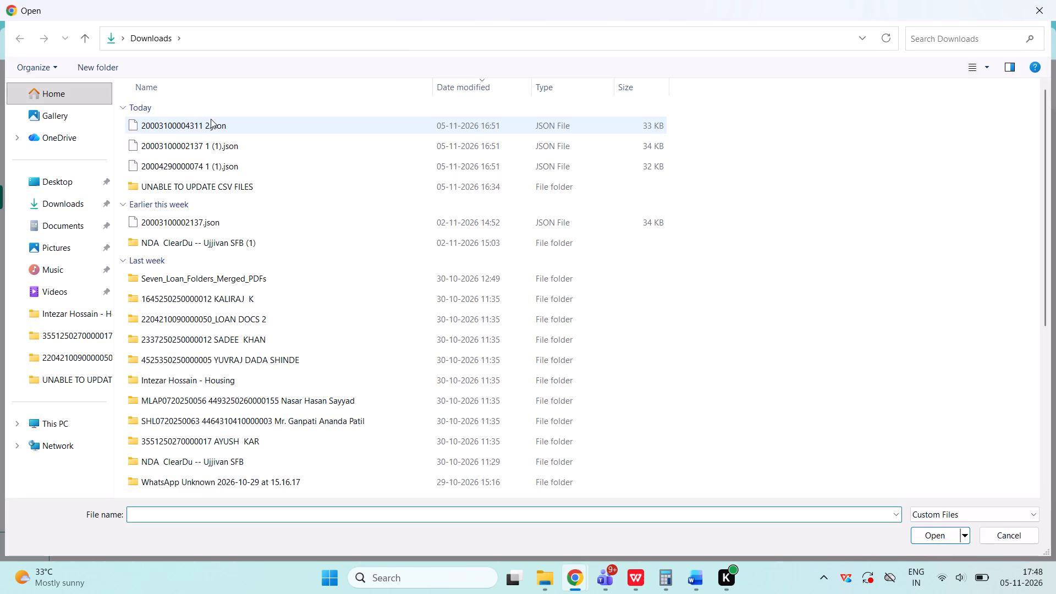
click(279, 128)
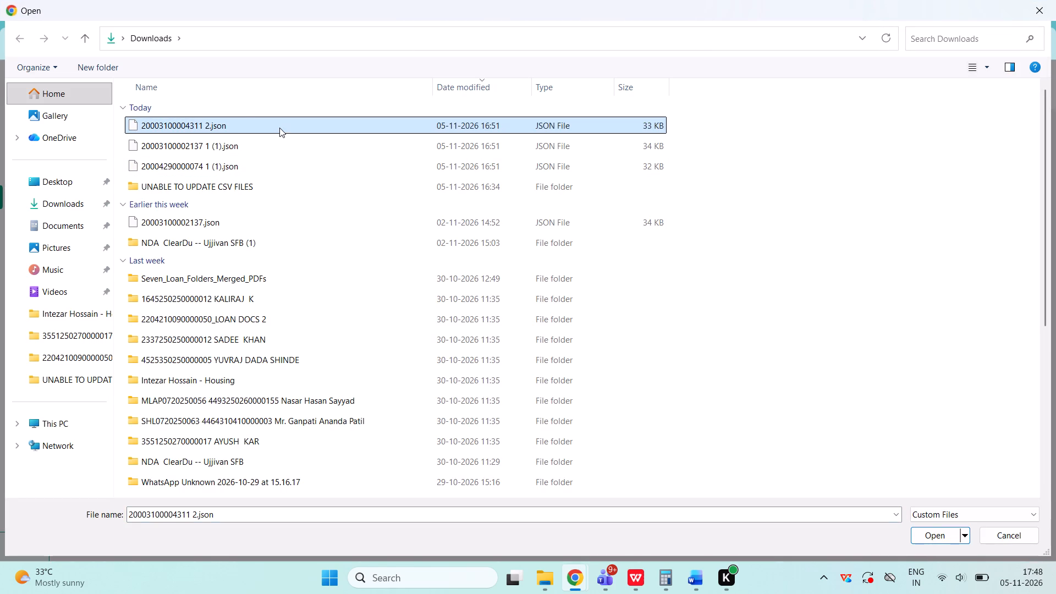
key(F2)
key(Right)
key(Left)
key(Left)
key(Right)
key(Right)
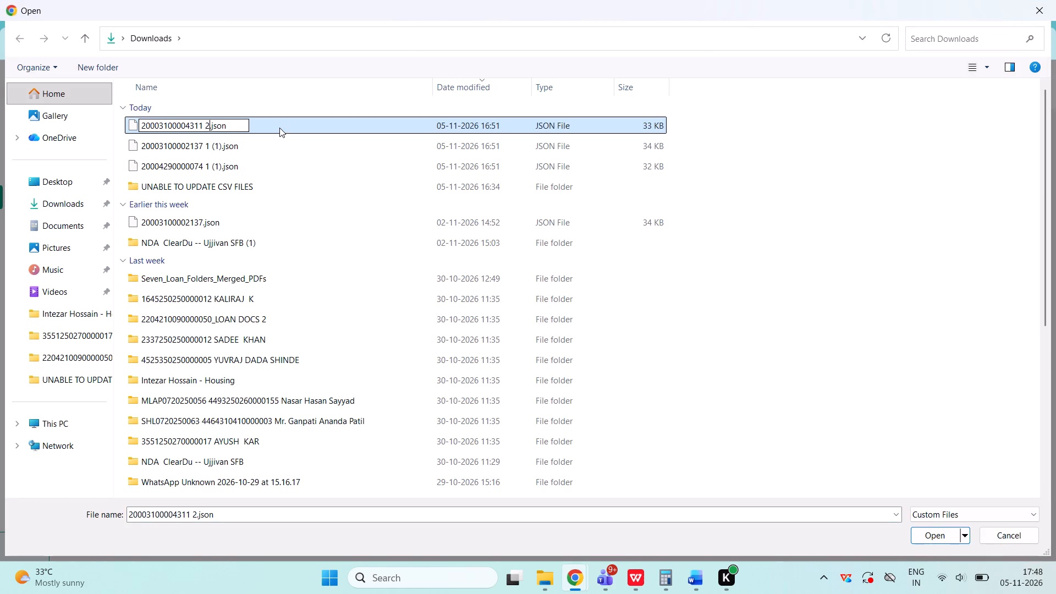
key(BackSpace)
key(BackSpace)
text(_1)
key(Return)
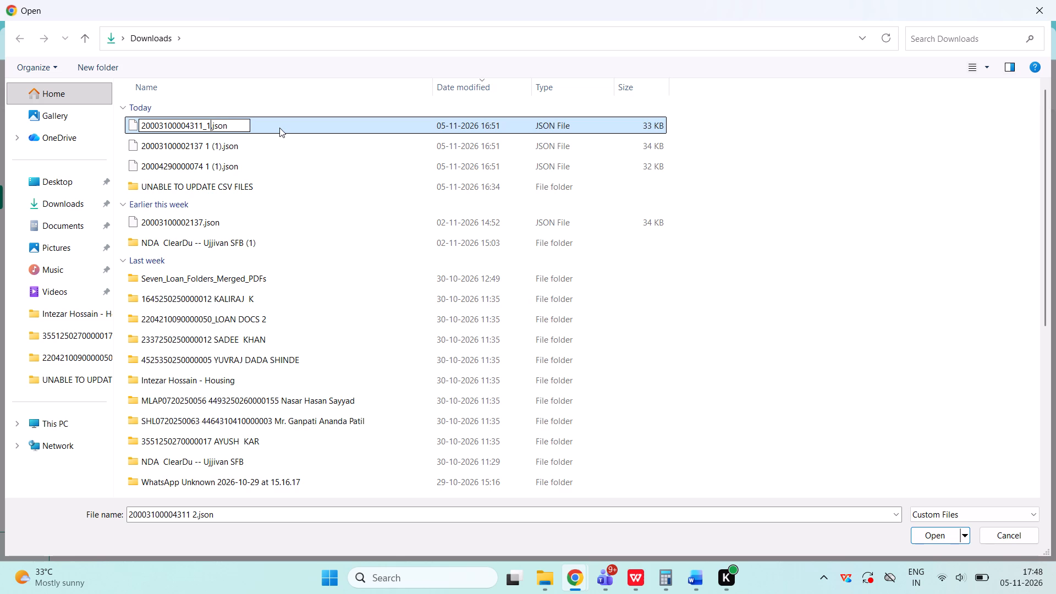
Attach the renamed JSON ending in 4311_1 and upload it to the borrower of the file ending in 4311.
click(289, 125)
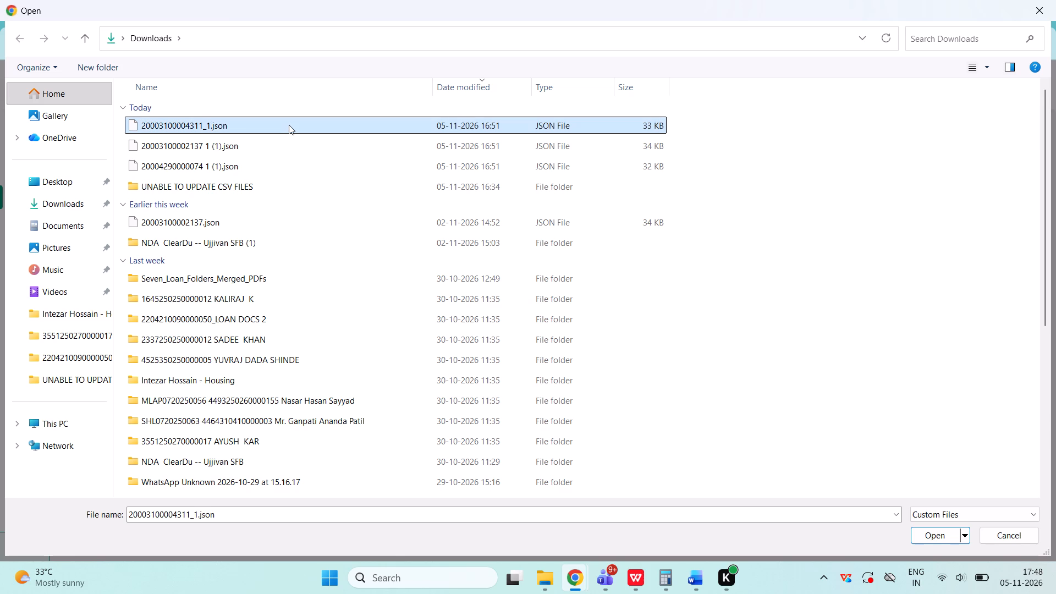
key(Return)
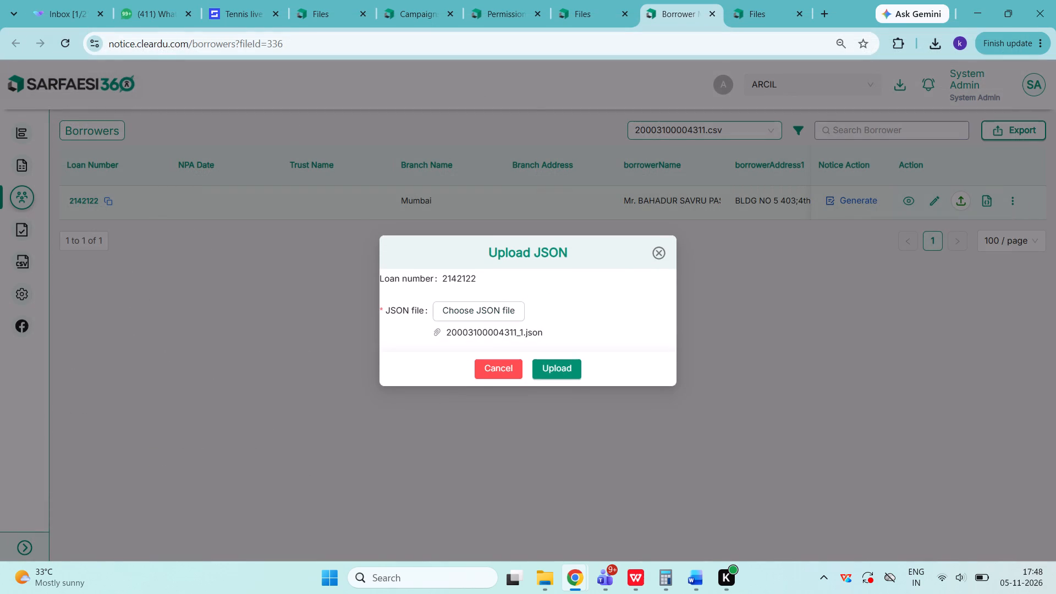
click(625, 0)
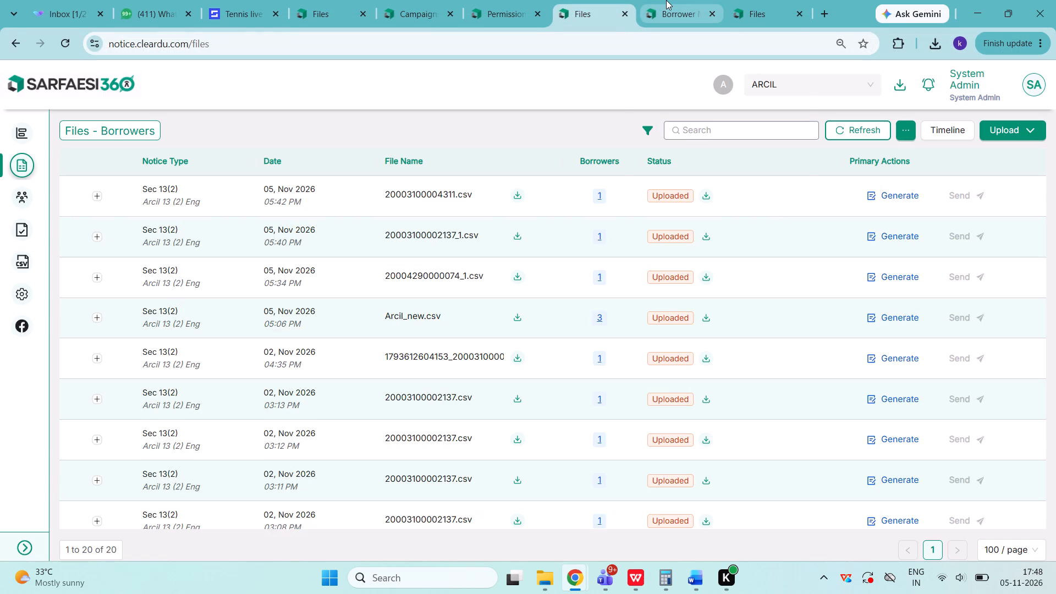
click(666, 0)
click(569, 366)
Reopen the borrower's JSON upload and rename today's JSON for the loan ending in 2137, replacing the suffix after the loan number with _1.
click(604, 0)
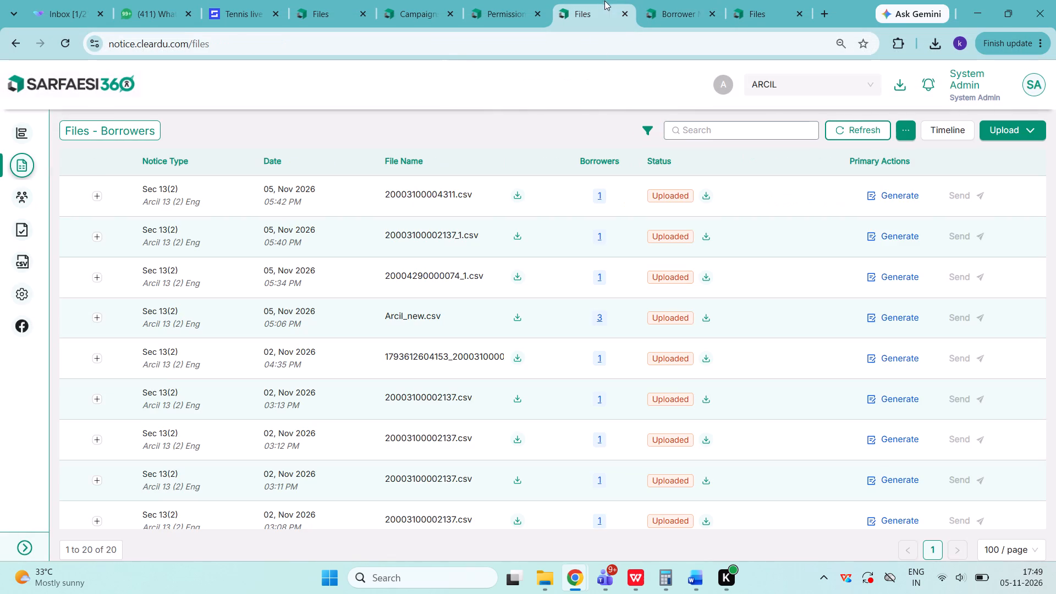
click(687, 0)
click(981, 205)
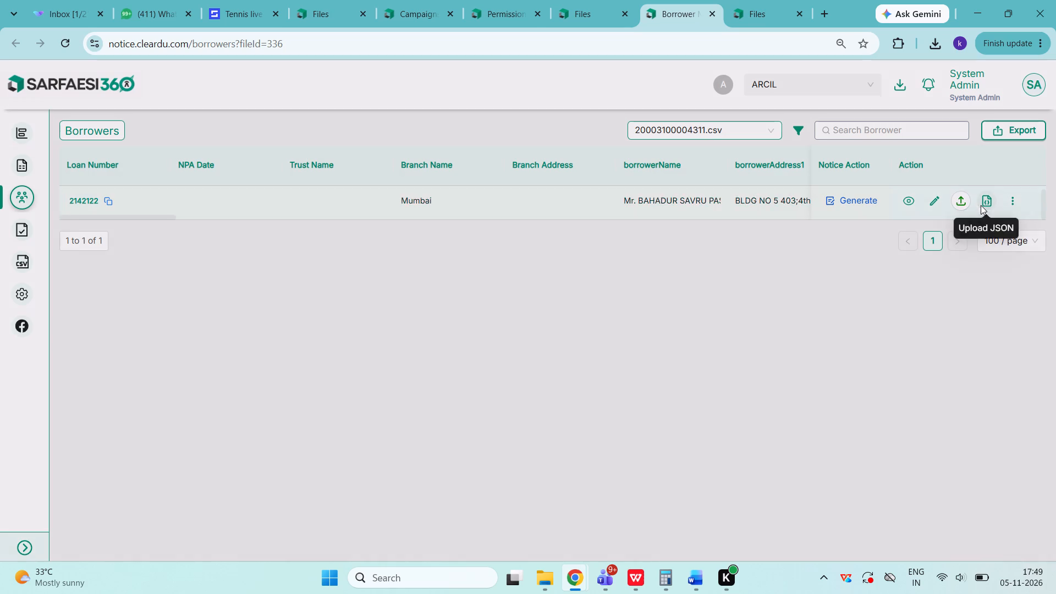
click(494, 323)
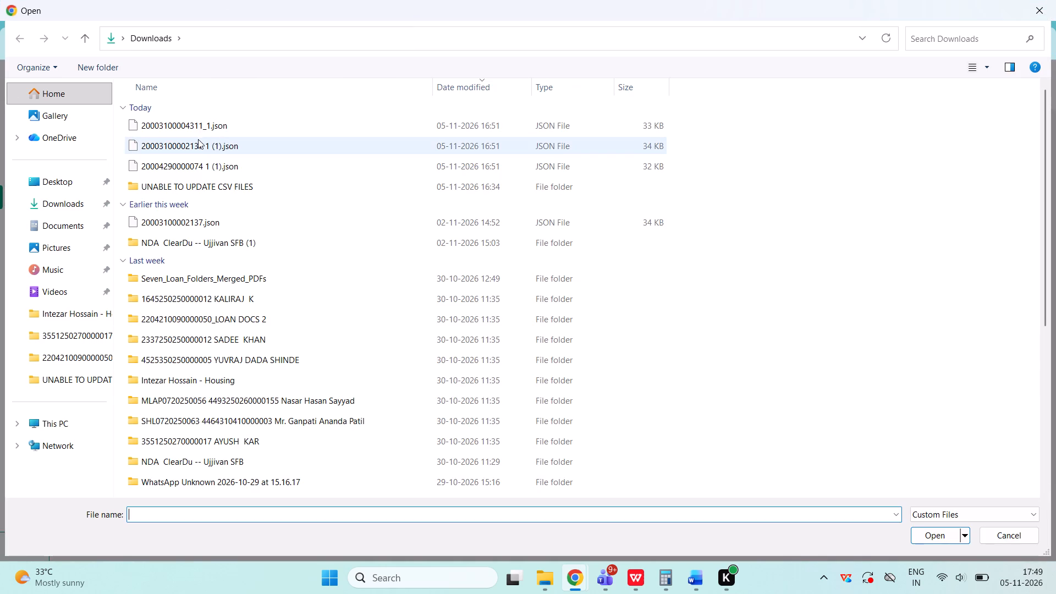
click(197, 140)
key(F2)
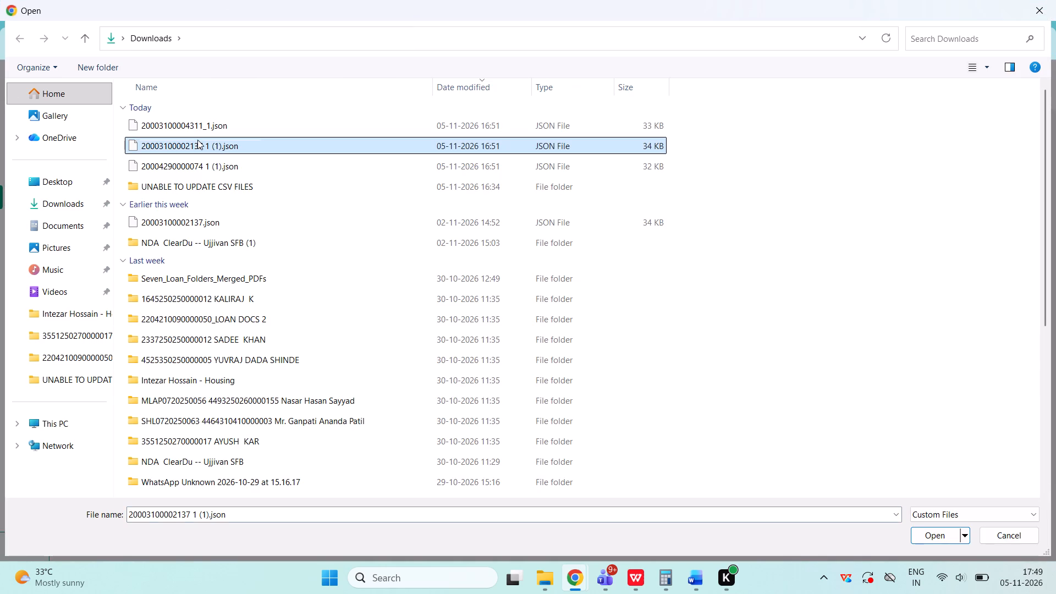
key(Left)
key(Right)
key(Right)
key(Right)
key(ctrl+Right)
key(ctrl+Right)
key(Right)
key(Right)
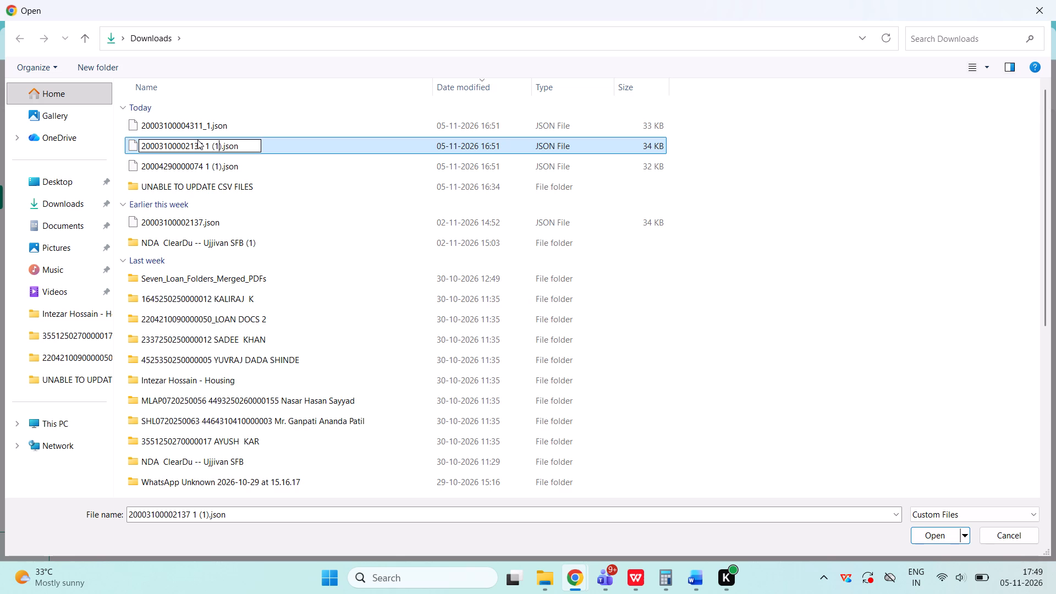
key(Right)
key(BackSpace)
key(BackSpace)
key(BackSpace)
key(BackSpace)
key(BackSpace)
key(BackSpace)
text(_1)
key(Return)
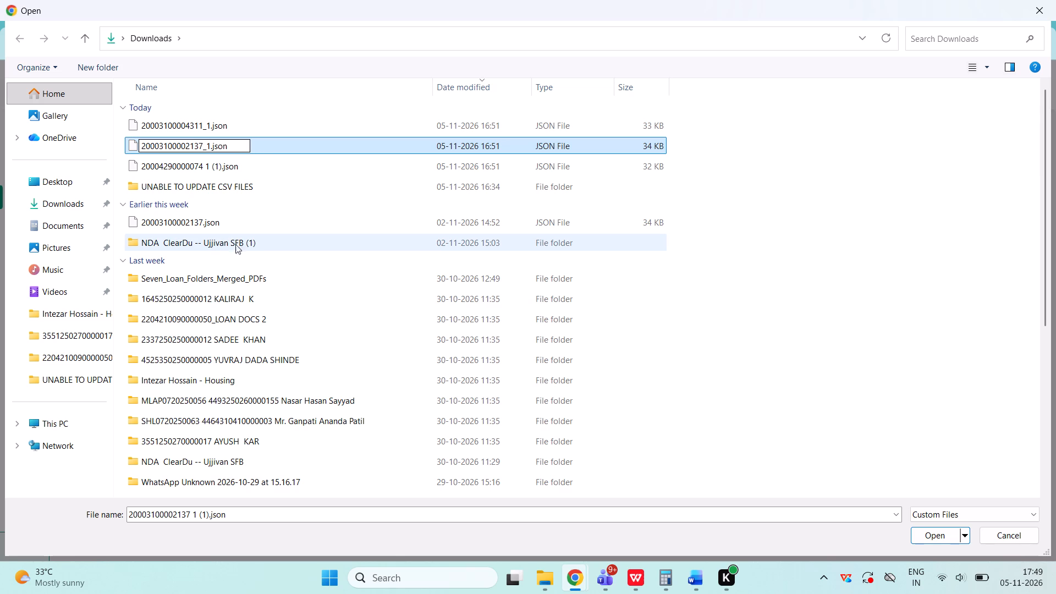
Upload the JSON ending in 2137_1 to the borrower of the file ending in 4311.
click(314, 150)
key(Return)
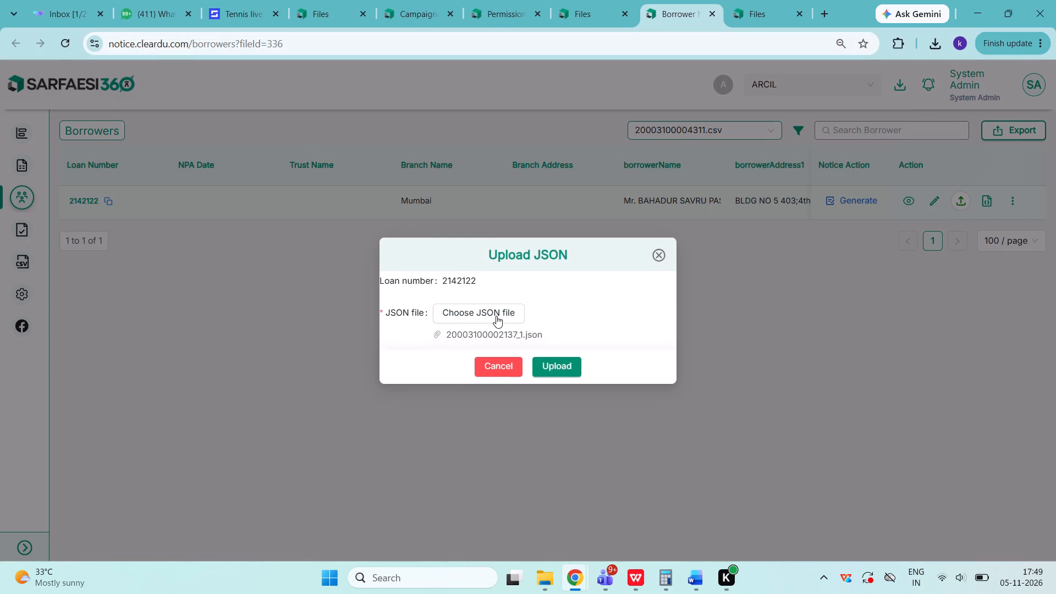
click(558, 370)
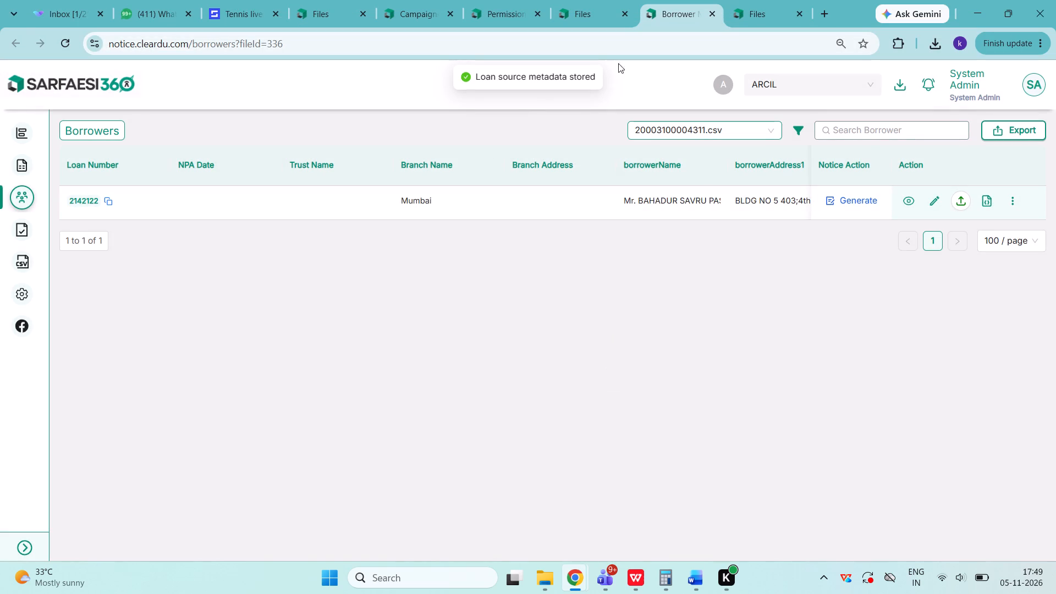
Close the borrower page and the outdated files list page, returning to the current borrower files list.
click(604, 4)
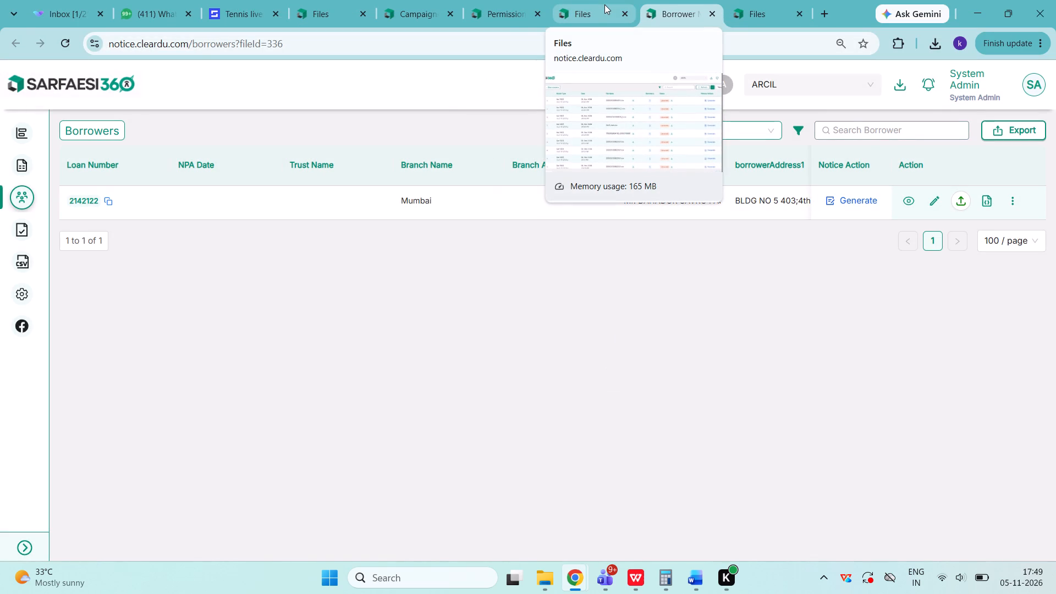
click(684, 0)
click(739, 0)
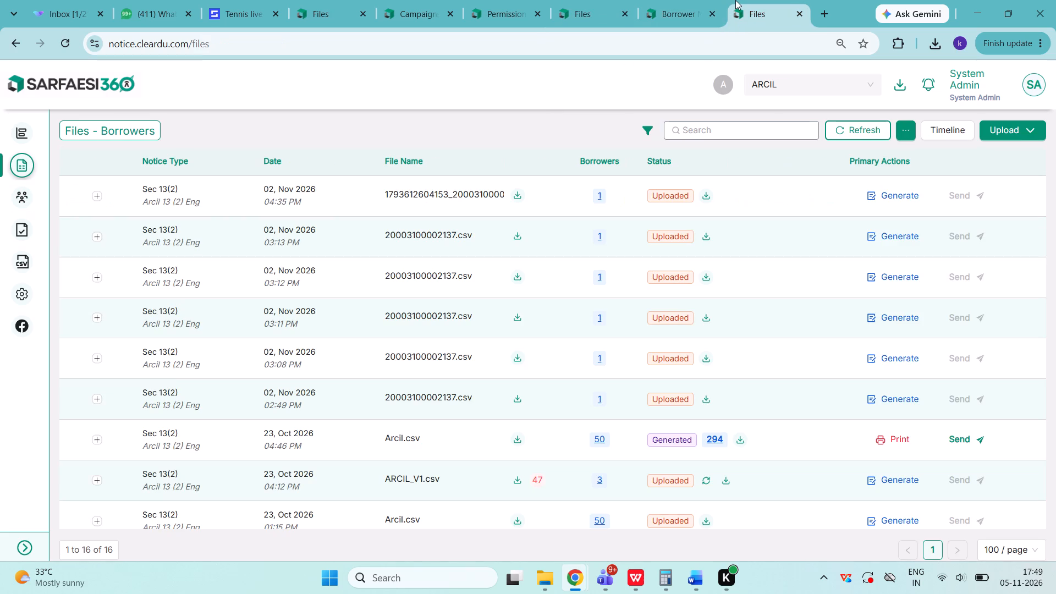
click(700, 0)
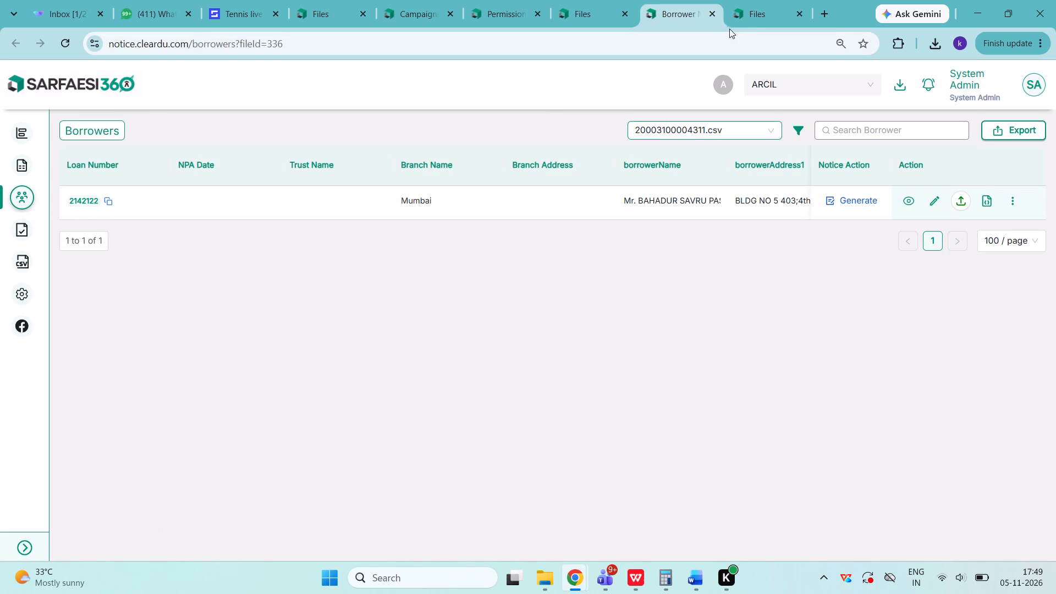
double_click(713, 14)
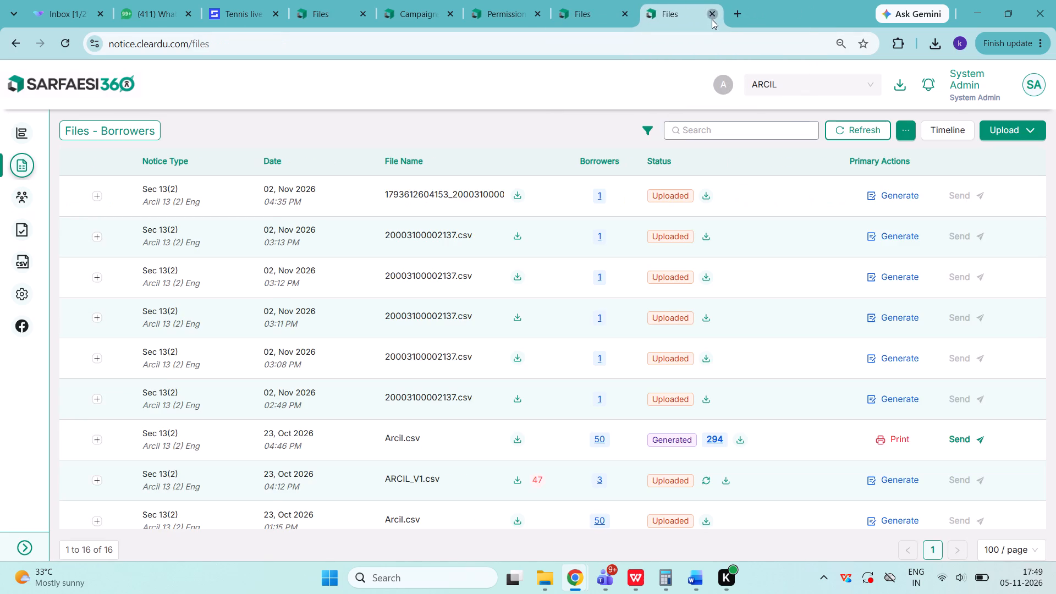
Reopen the borrower record of the file ending in 4311 and upload the JSON ending in 4311_1 to it.
click(596, 195)
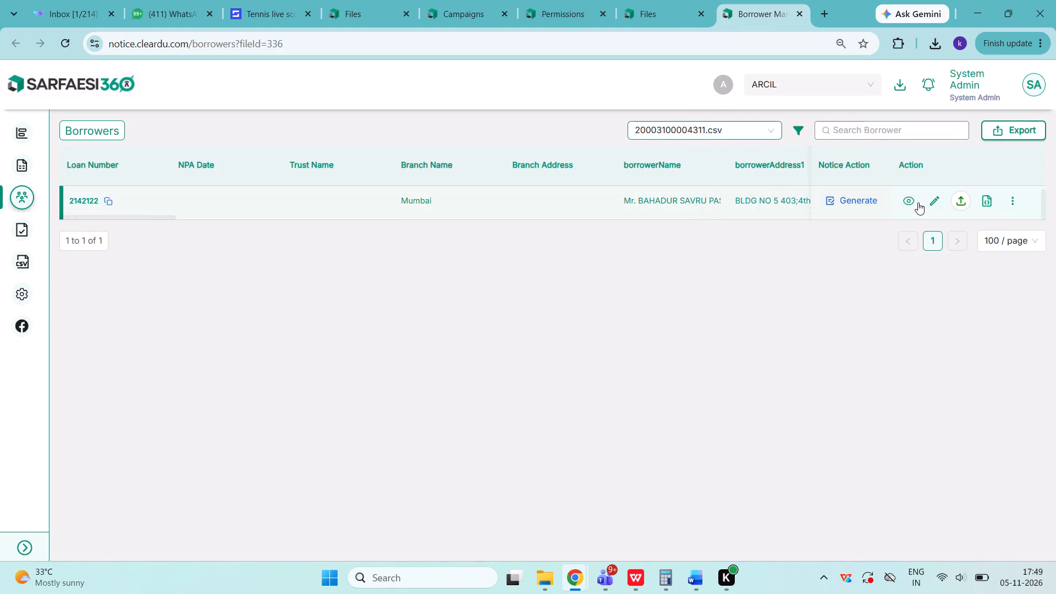
click(960, 207)
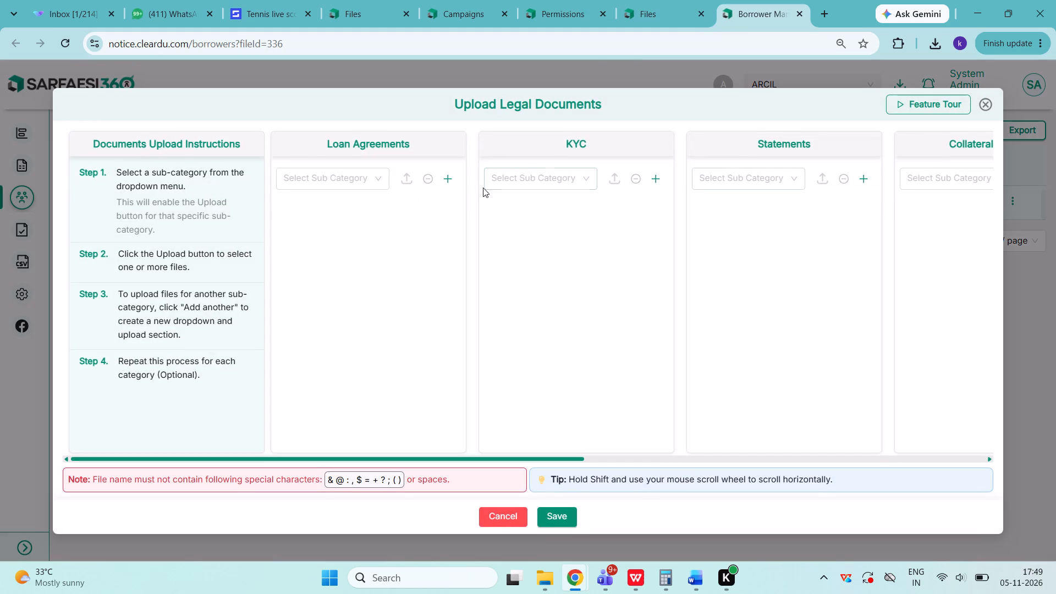
key(Escape)
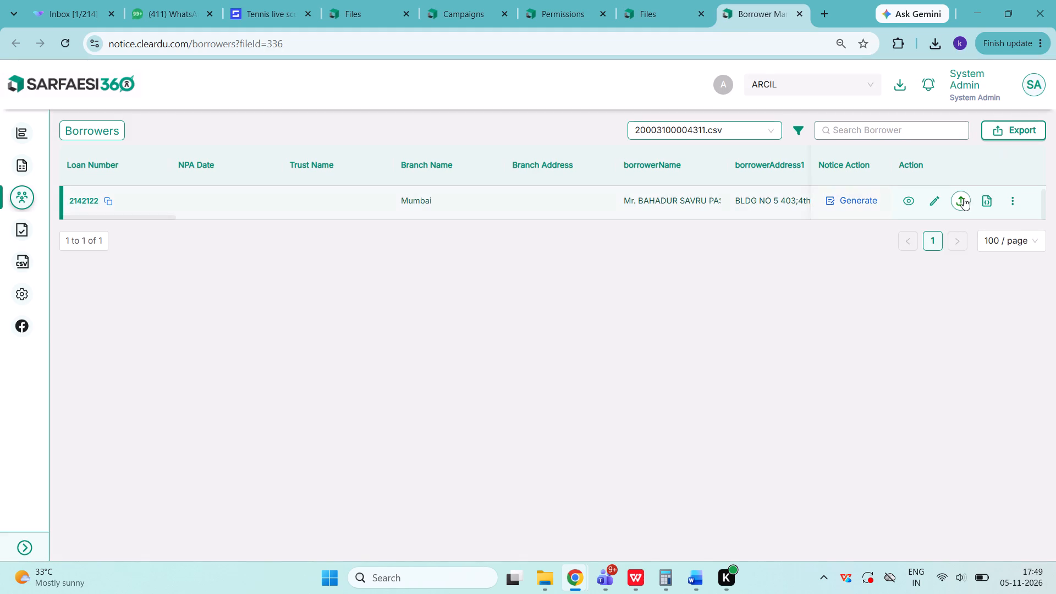
click(984, 203)
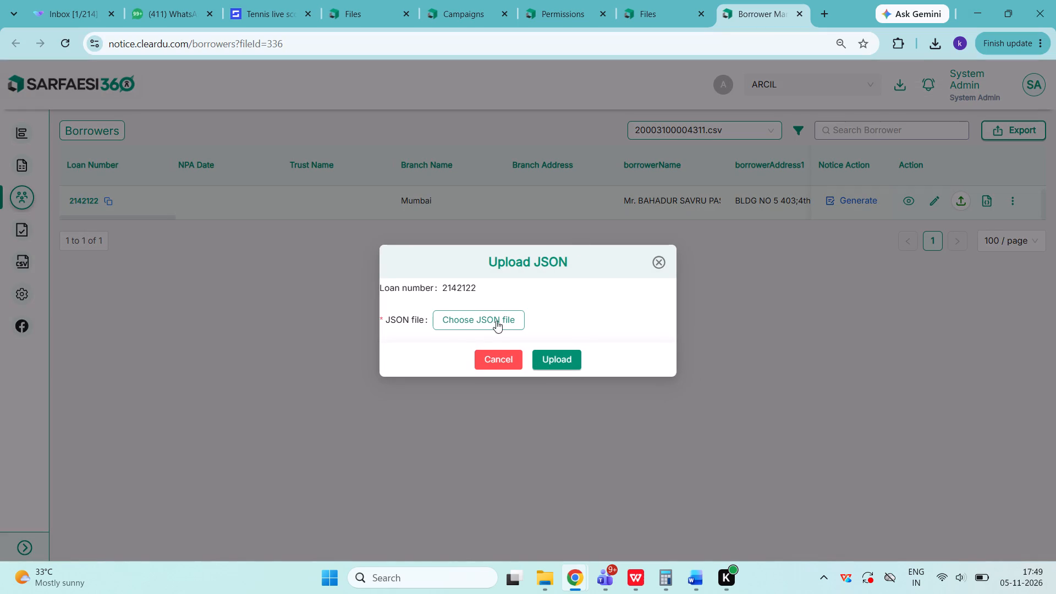
click(494, 322)
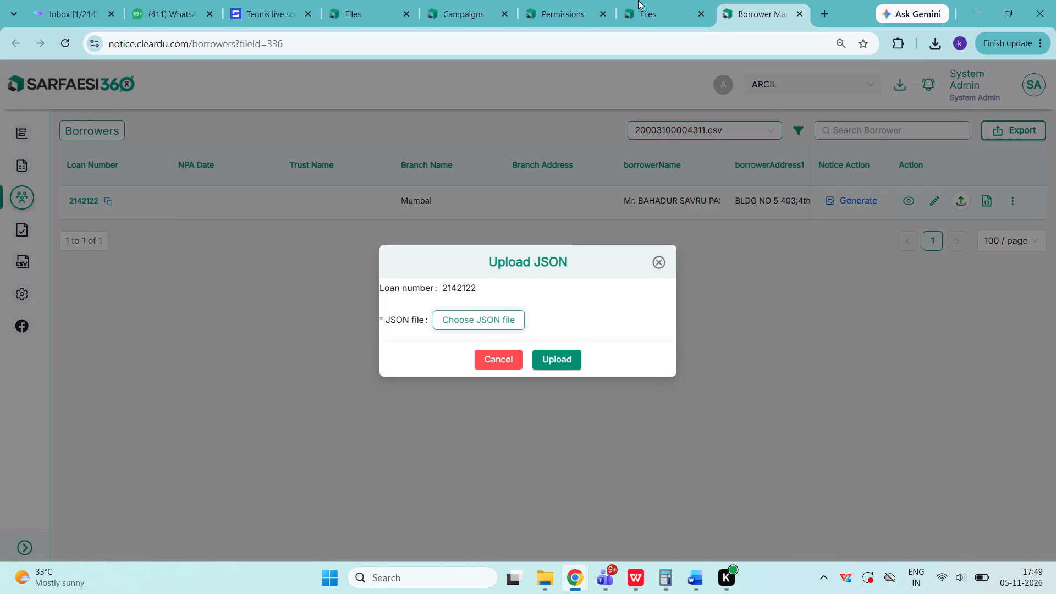
click(648, 0)
key(Escape)
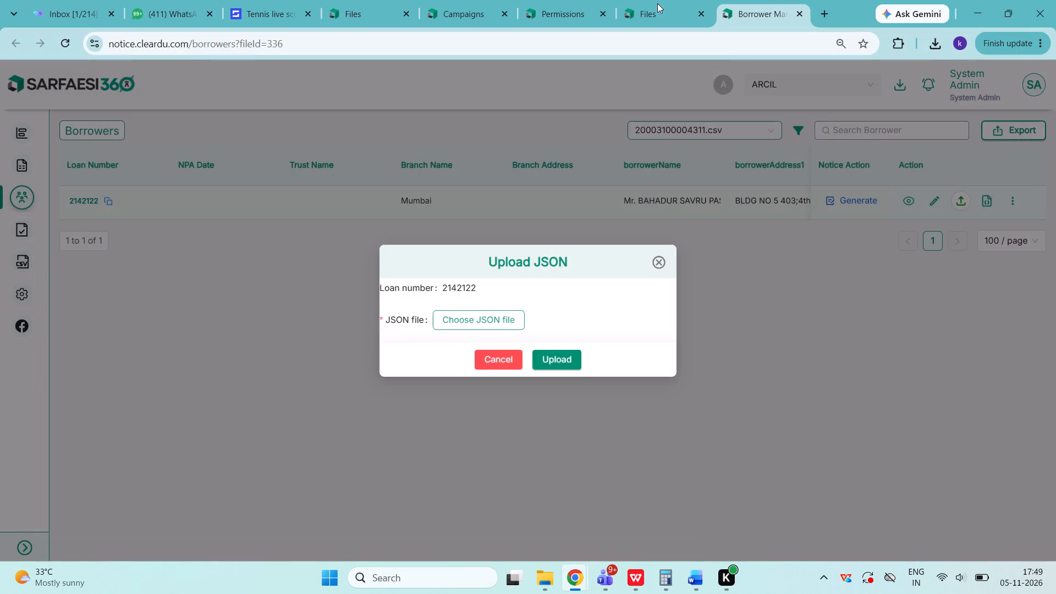
click(659, 3)
click(743, 0)
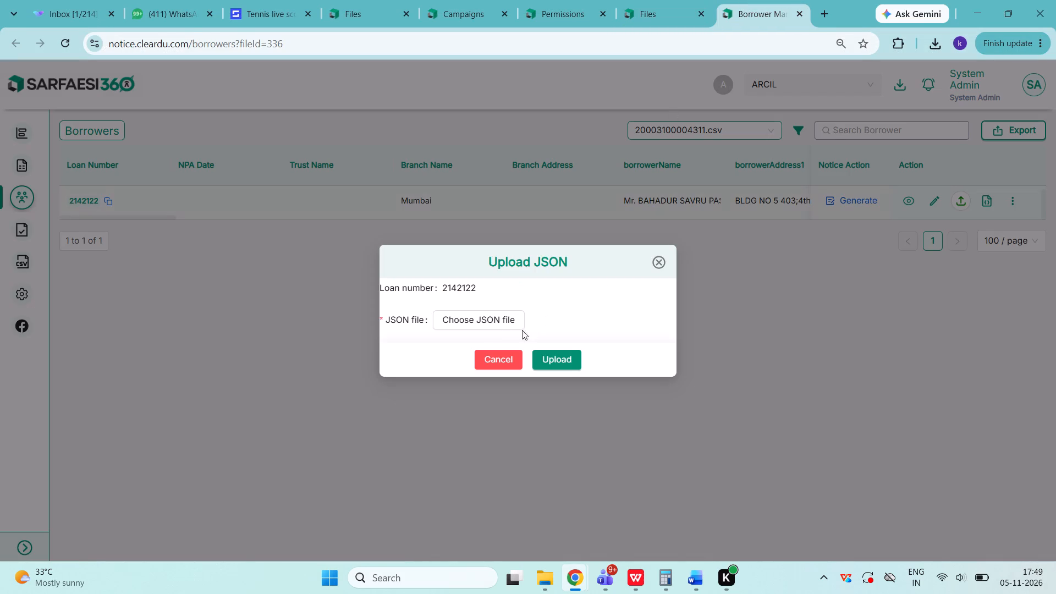
click(493, 324)
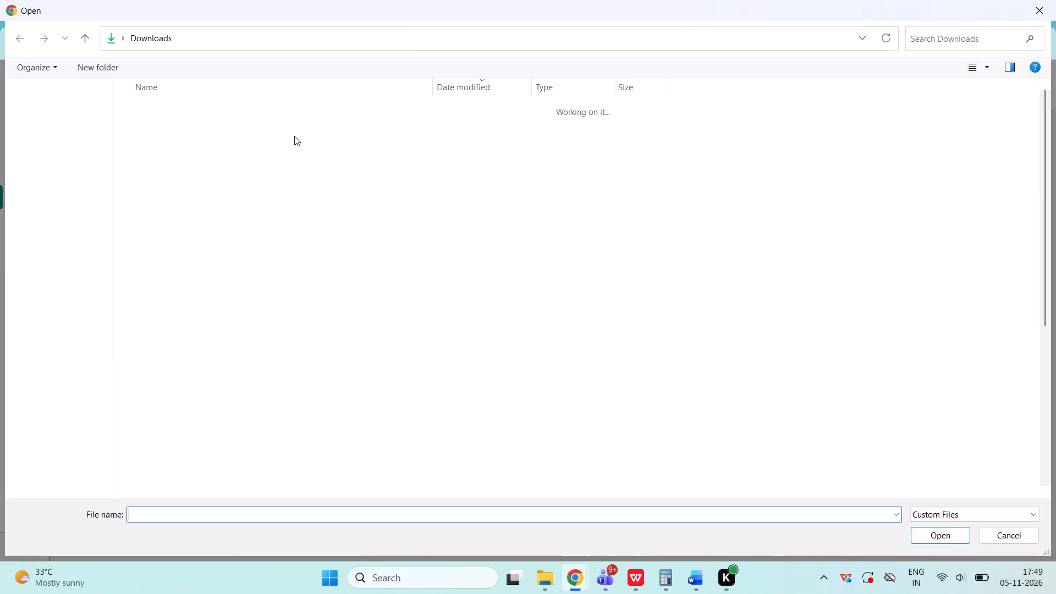
click(267, 127)
key(Return)
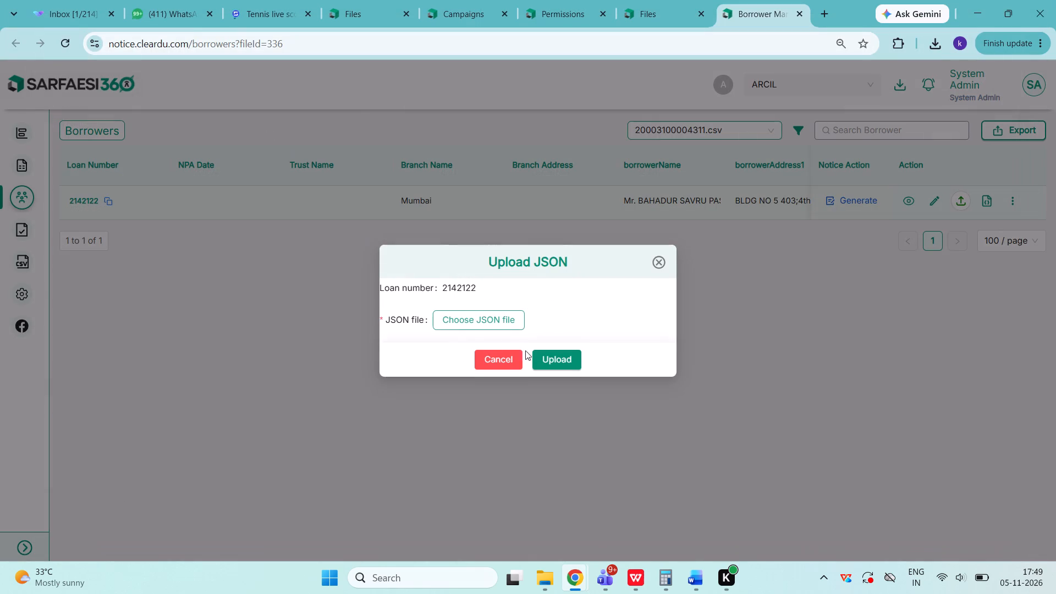
click(552, 360)
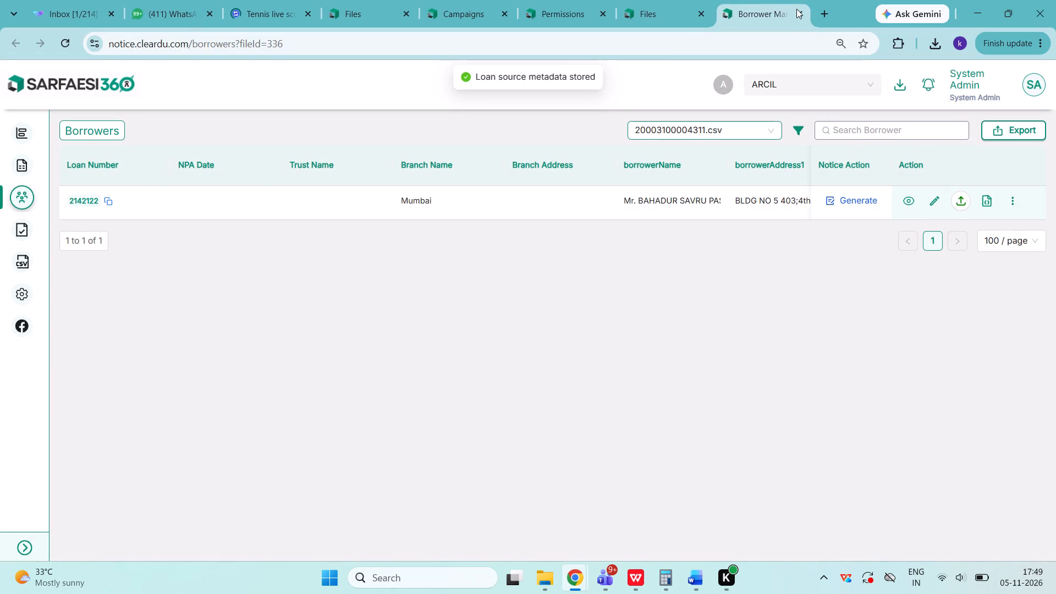
Return to the borrower files list and upload the JSON ending in 2137_1 to the borrower of the CSV ending in 2137_1.
click(798, 11)
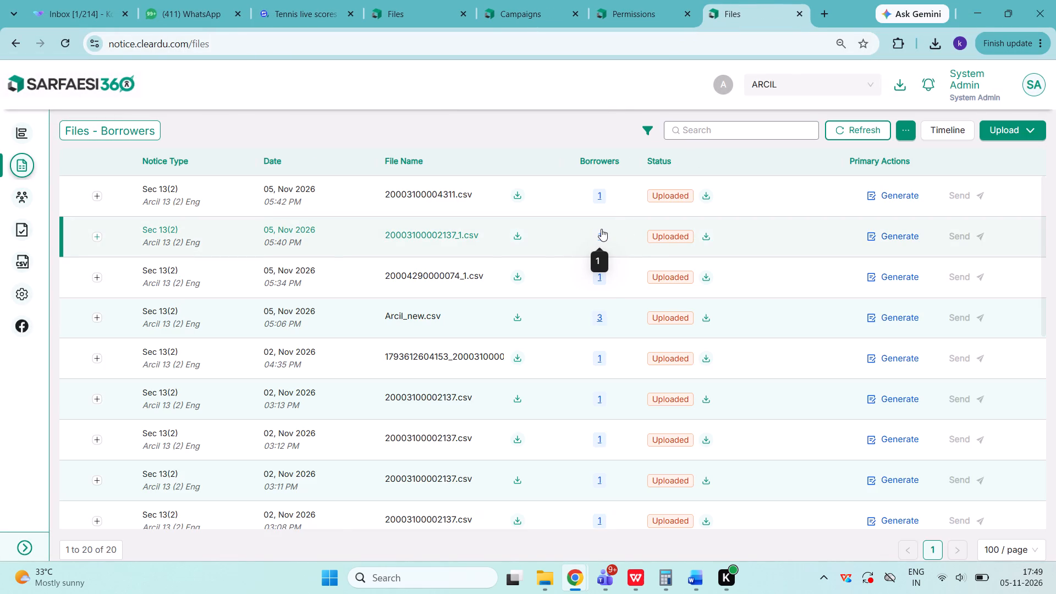
click(601, 229)
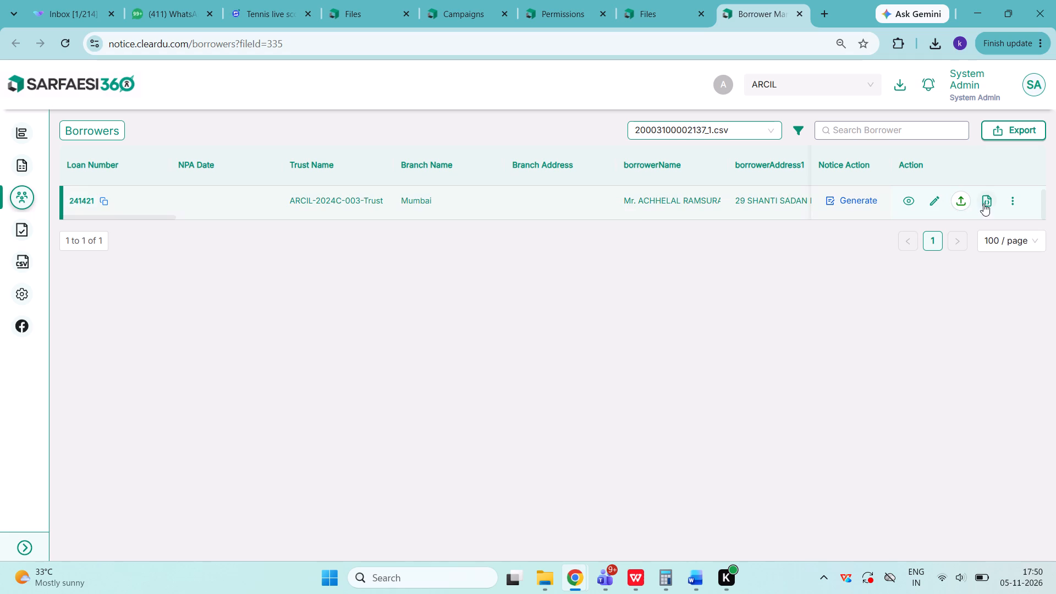
click(983, 204)
click(499, 316)
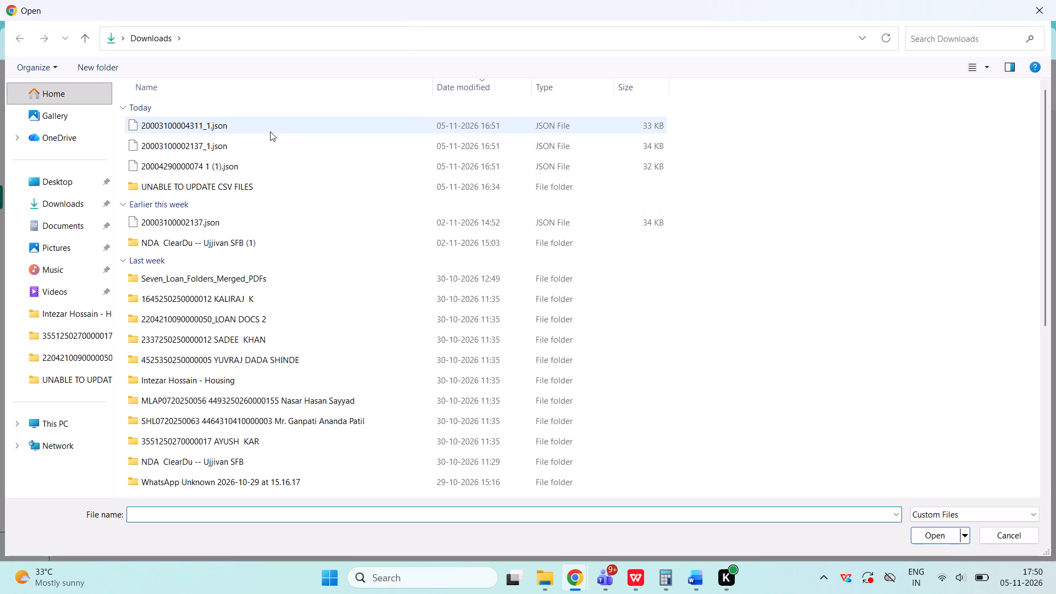
click(257, 144)
key(Return)
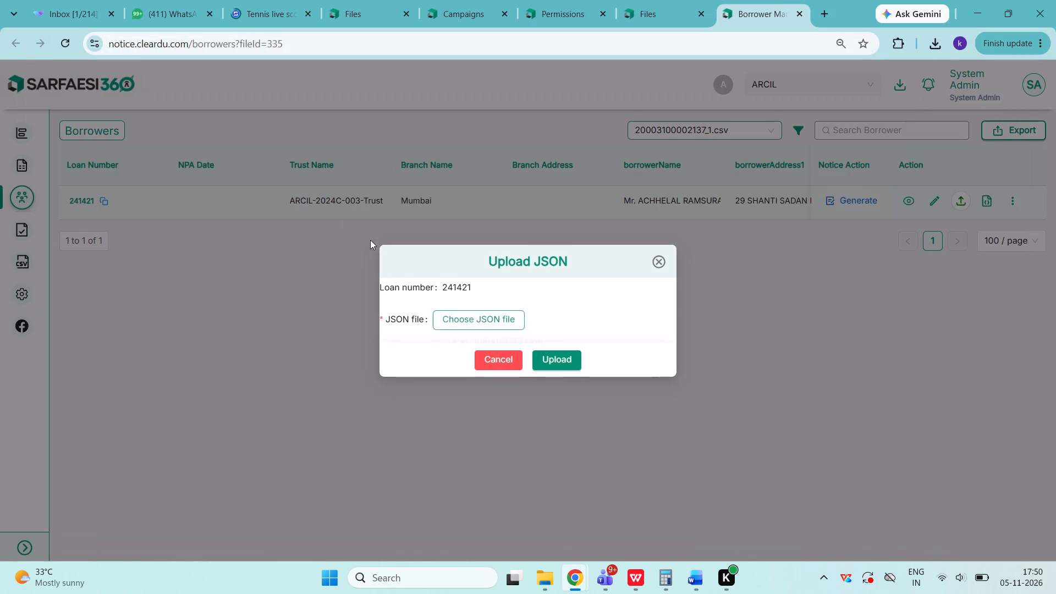
click(544, 365)
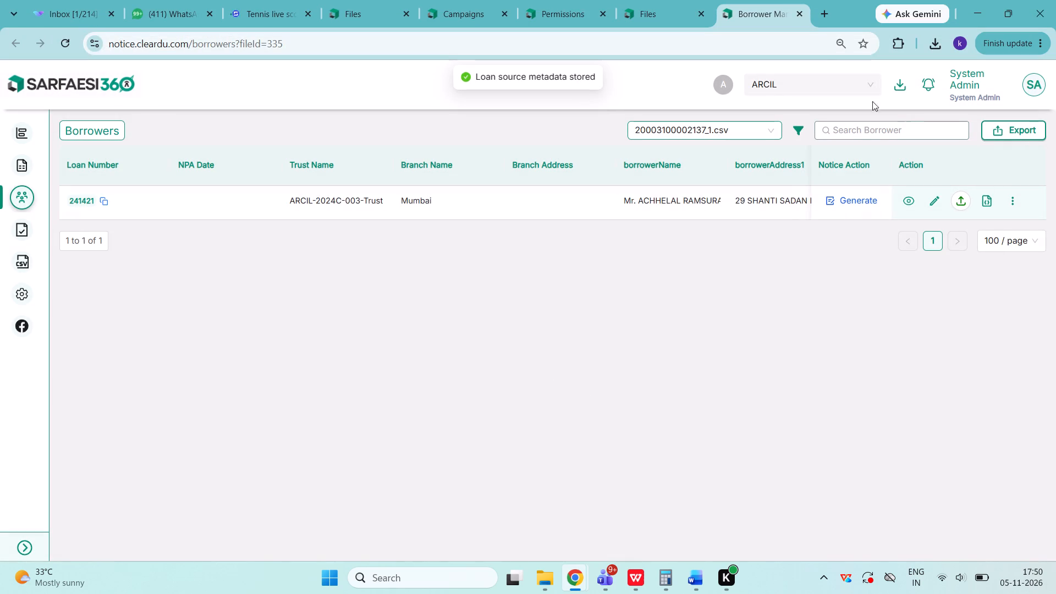
click(797, 11)
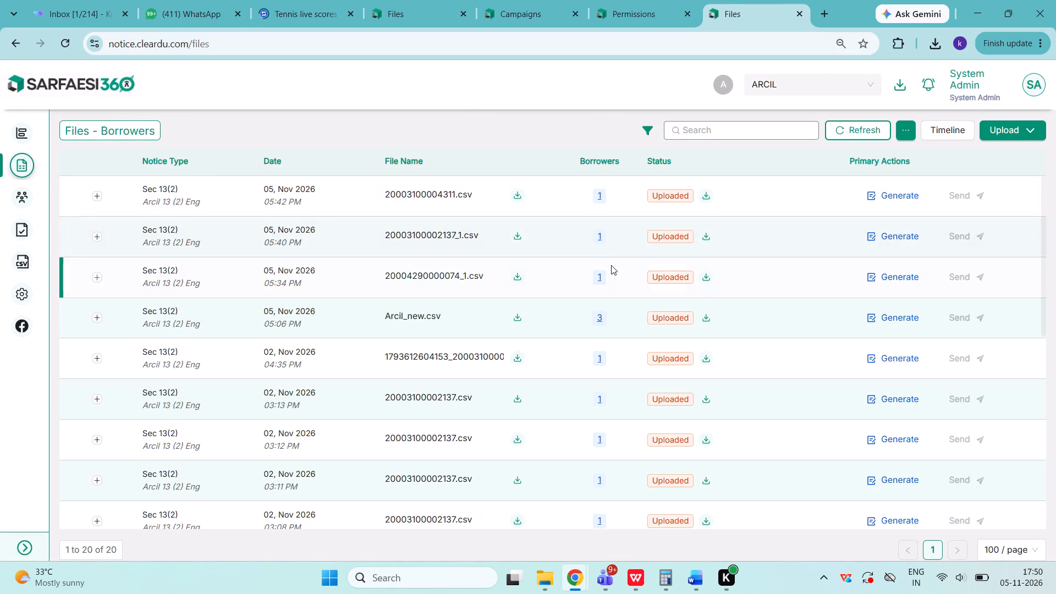
Open the JSON upload for the borrower of the file ending in 0074_1 and rename today's 0074 JSON, replacing its suffix with _1.
click(607, 269)
click(604, 273)
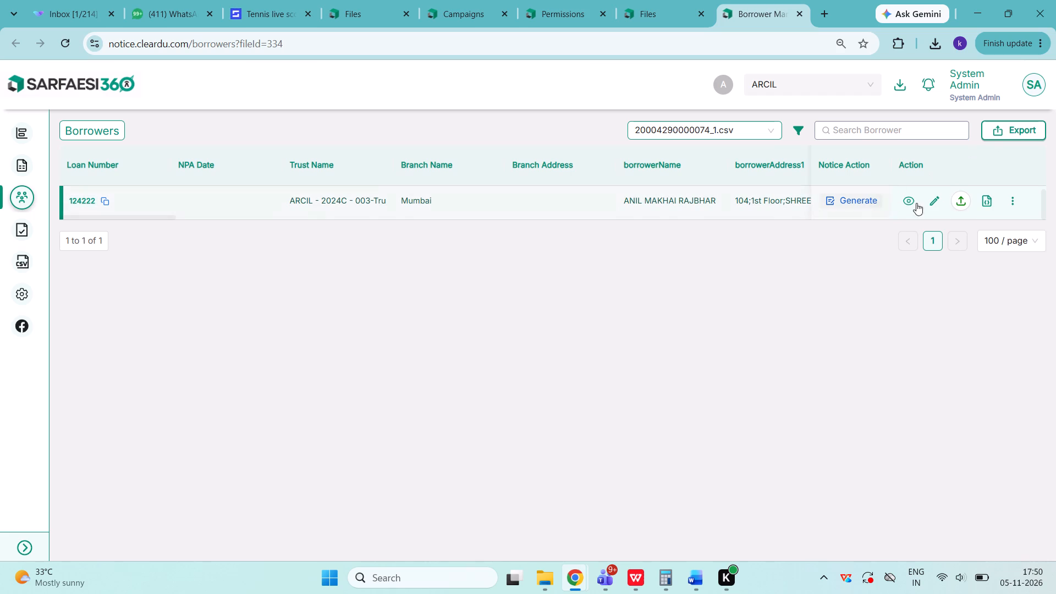
click(991, 206)
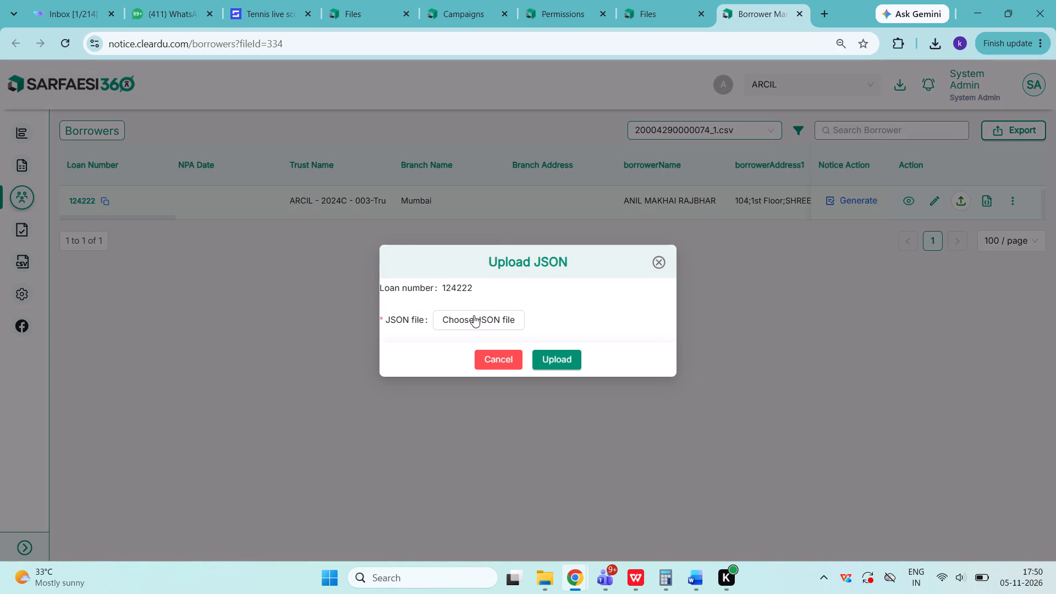
click(474, 316)
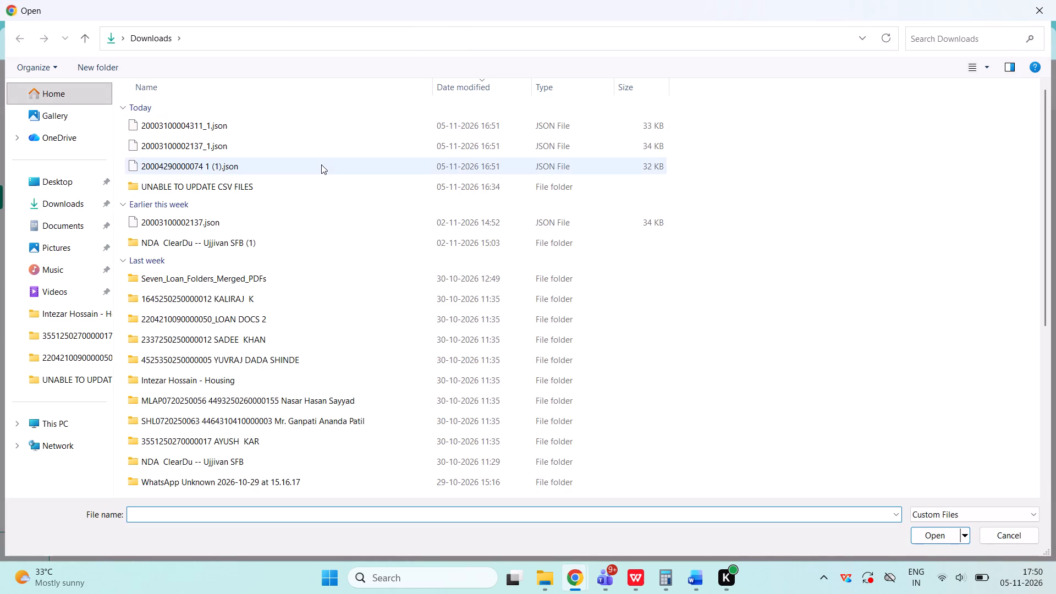
key(Escape)
click(704, 0)
click(749, 0)
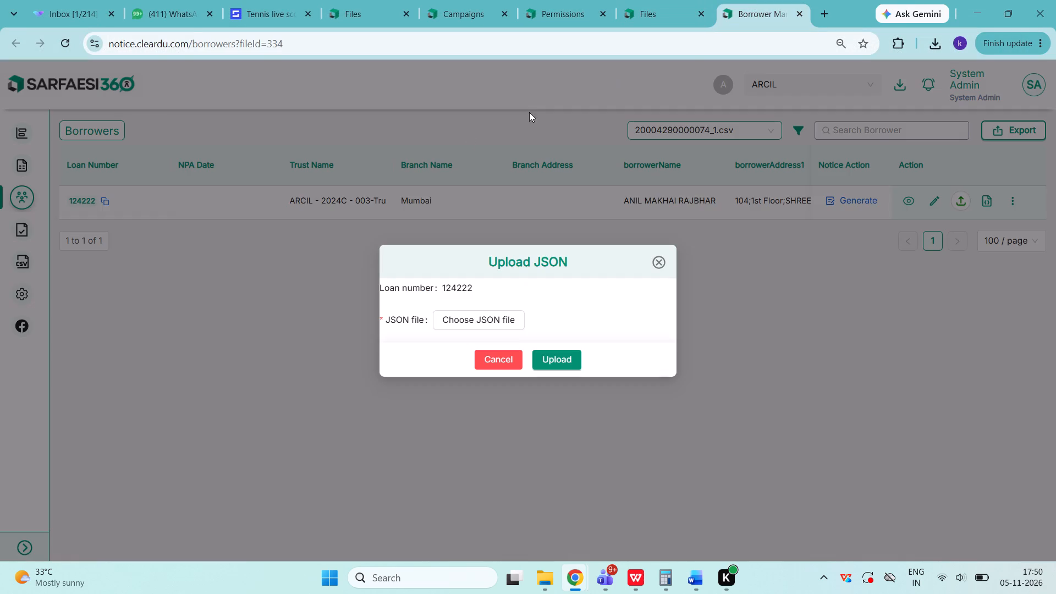
click(492, 323)
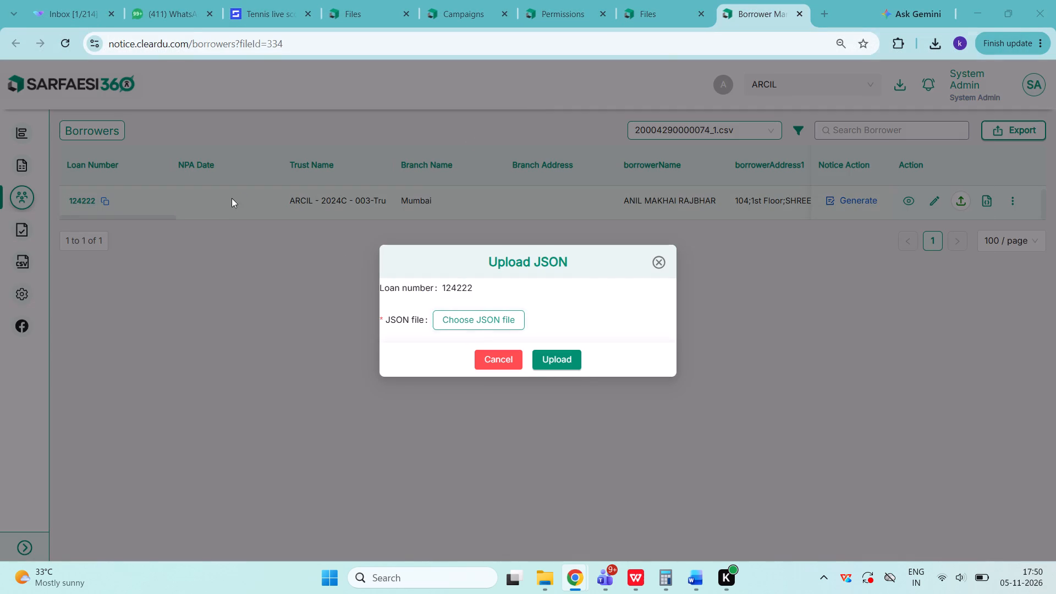
click(232, 173)
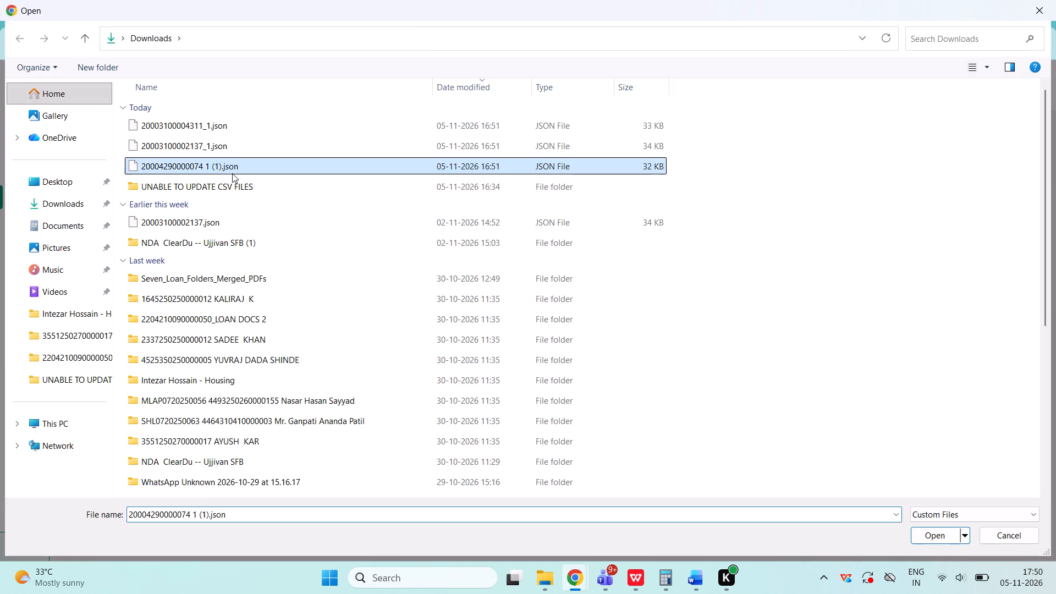
key(F2)
key(Right)
key(Left)
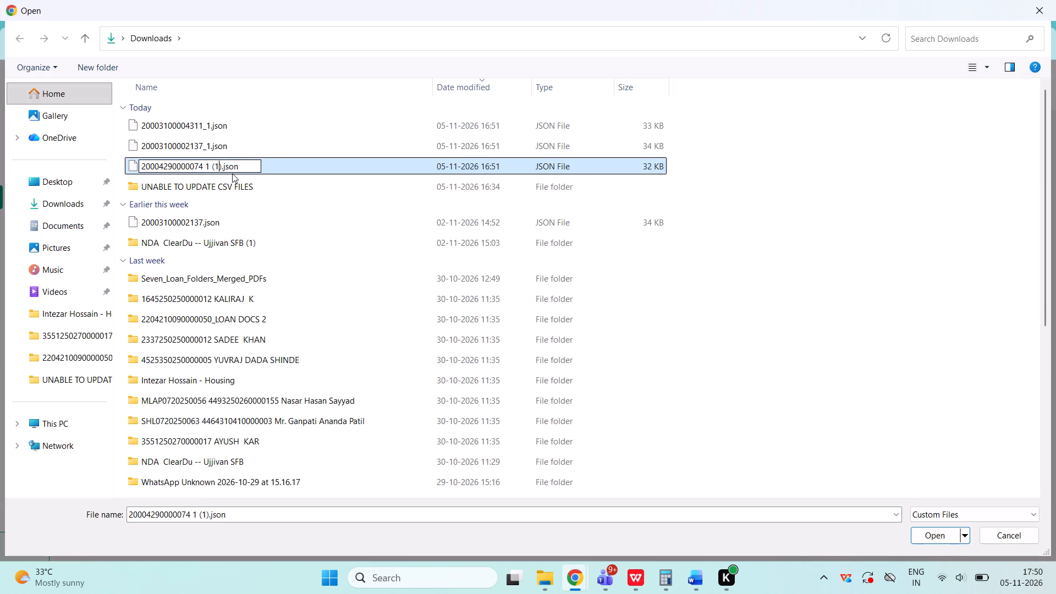
key(Right)
key(BackSpace)
key(BackSpace)
key(BackSpace)
key(BackSpace)
key(BackSpace)
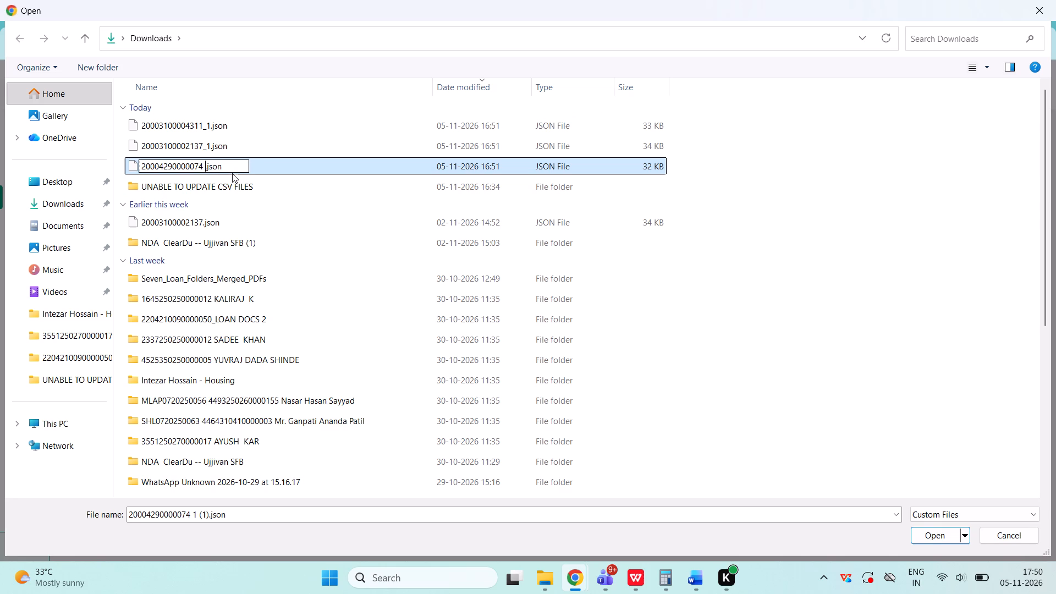
key(BackSpace)
text(_1)
key(Return)
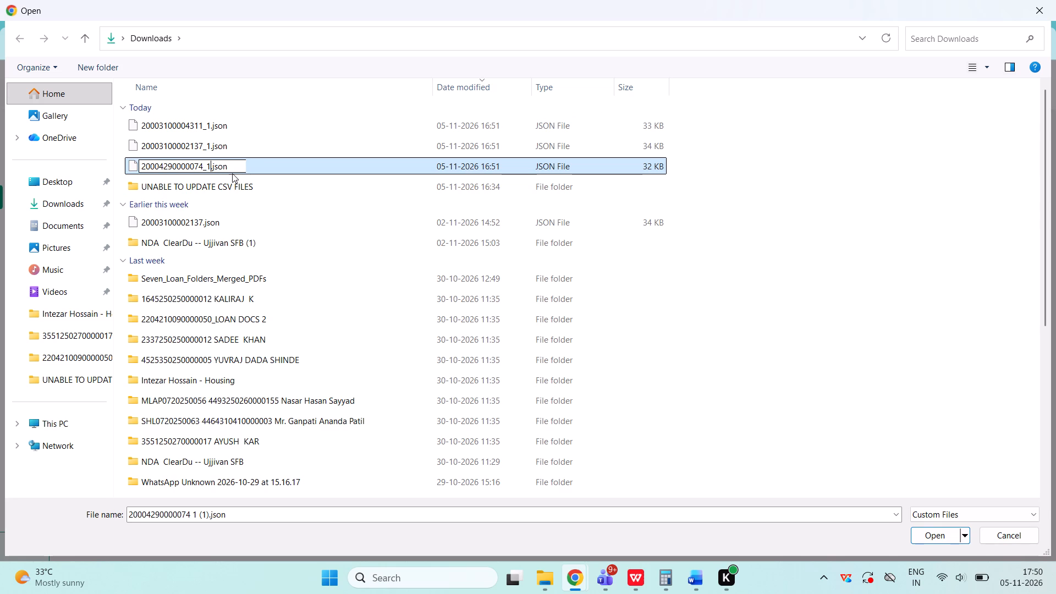
Upload the JSON ending in 0074_1 to the borrower of the file ending in 0074_1.
click(266, 169)
key(Return)
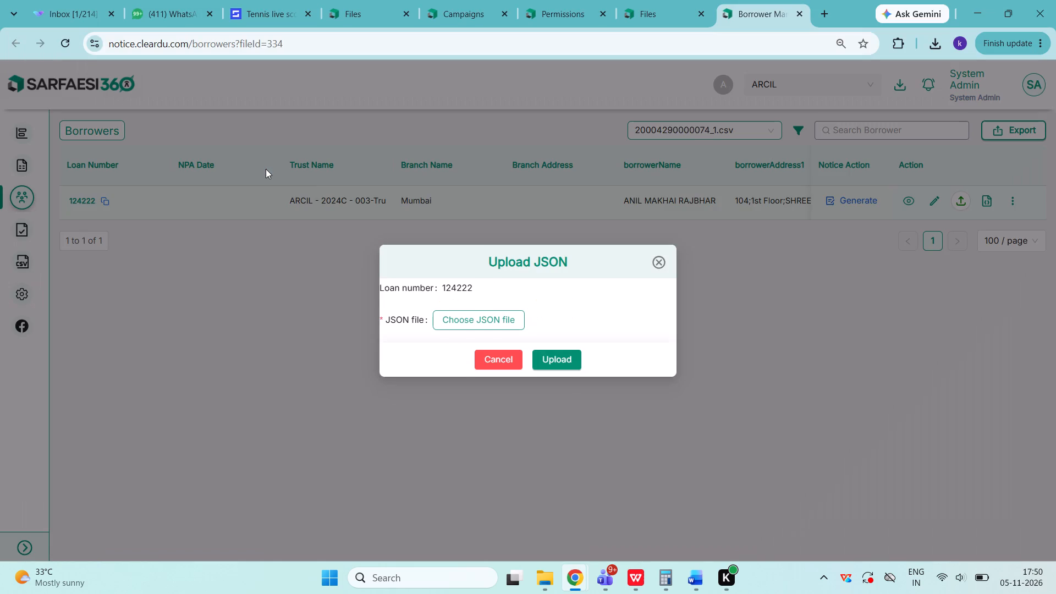
click(553, 370)
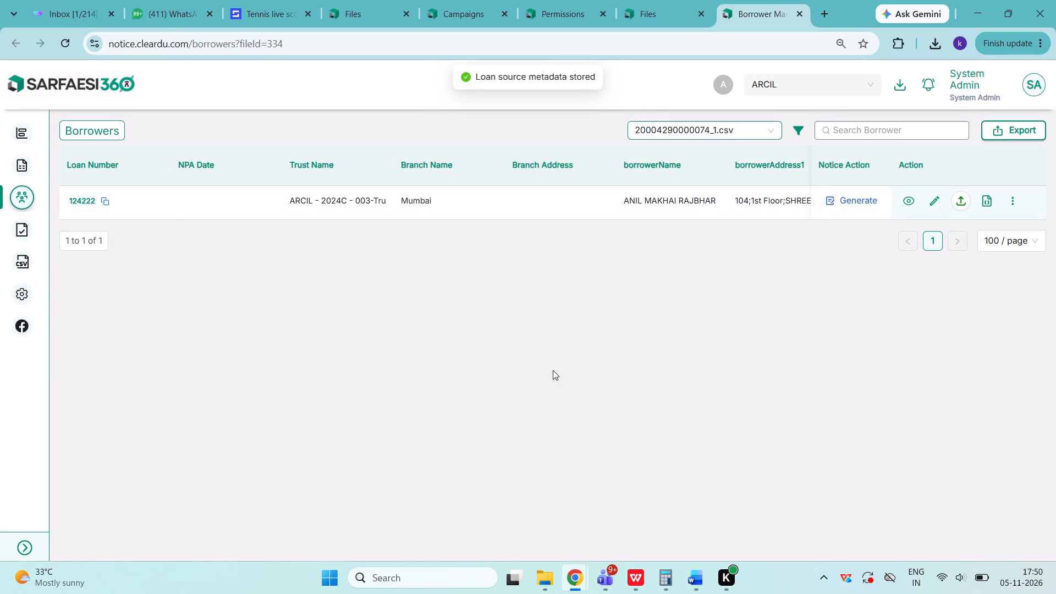
Preview this borrower's notice in Physical Mode with Speed Post for all parties, and close the preview without generating it.
click(849, 196)
click(848, 249)
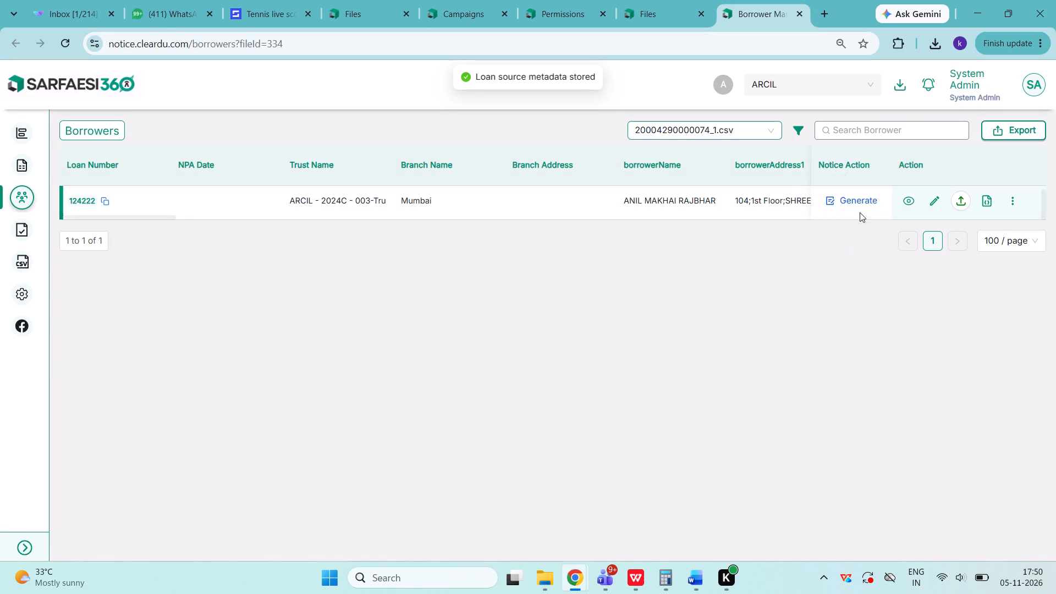
click(864, 205)
click(564, 325)
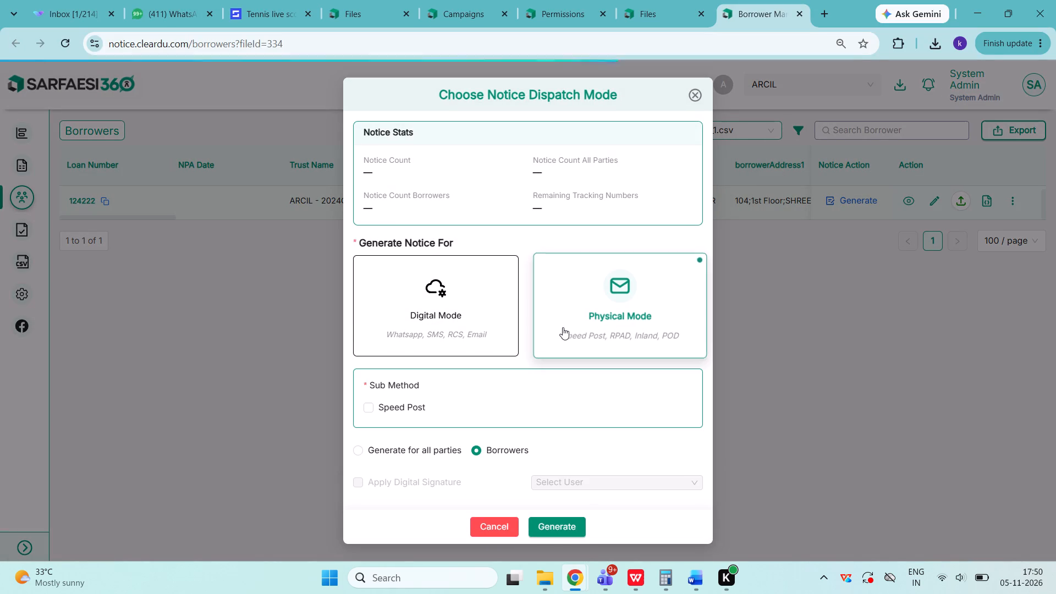
click(430, 443)
click(391, 405)
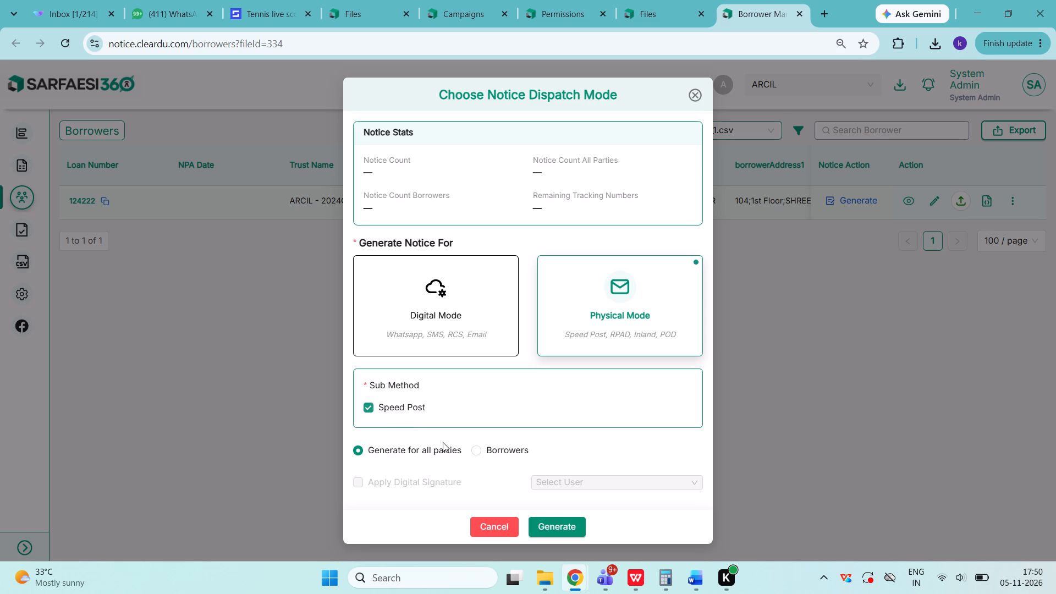
click(561, 521)
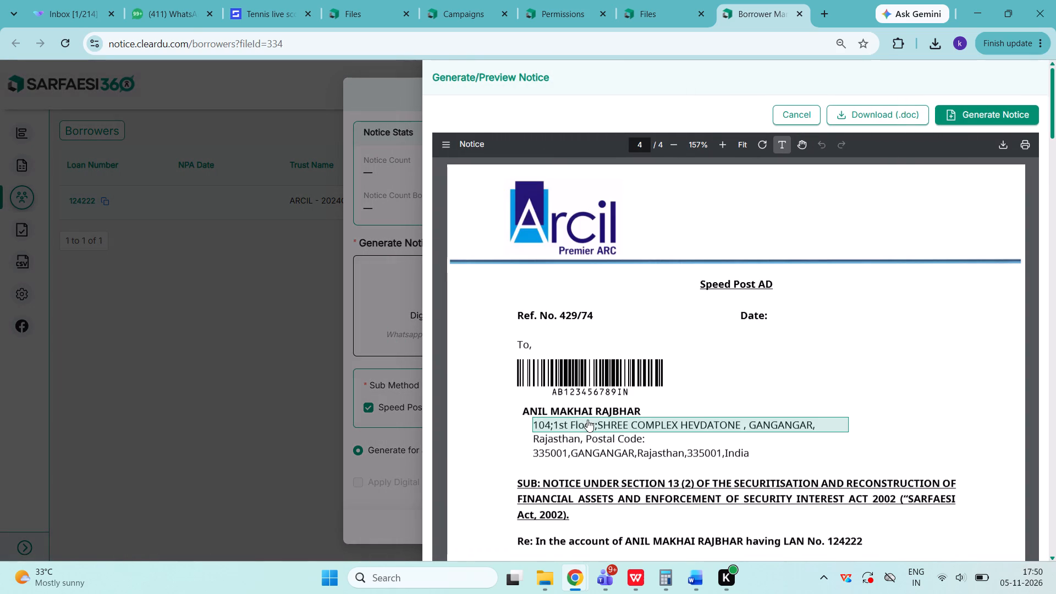
scroll(587, 448, down, 3)
key(Escape)
key(Escape)
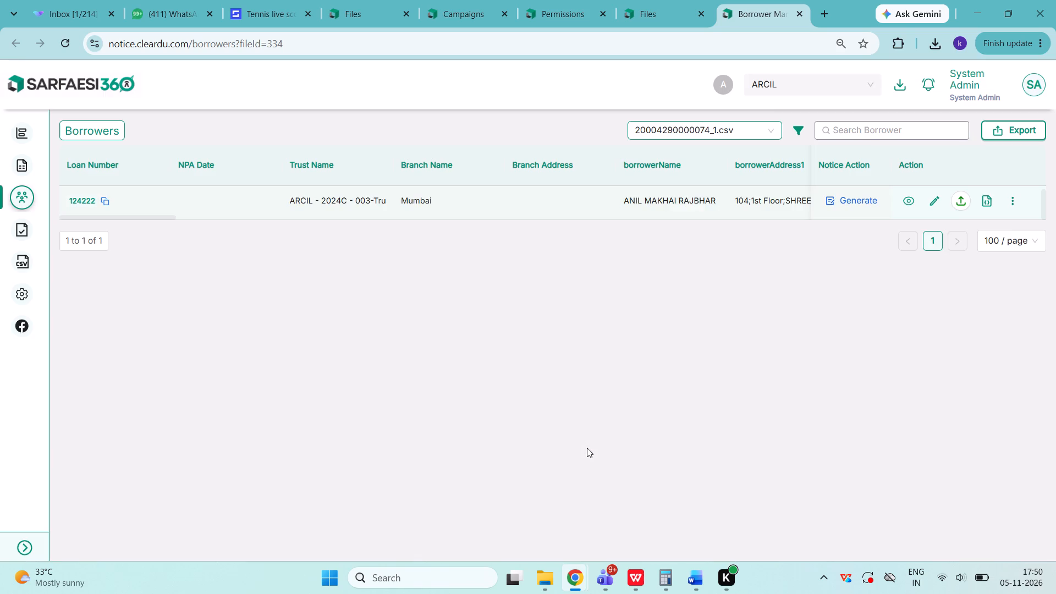
click(676, 1)
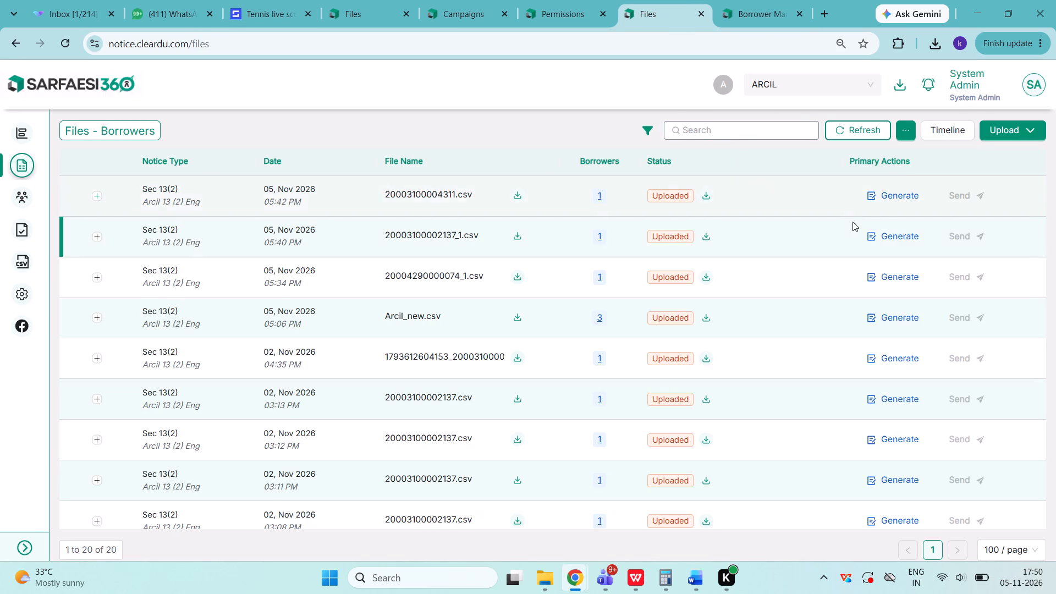
click(876, 235)
click(564, 375)
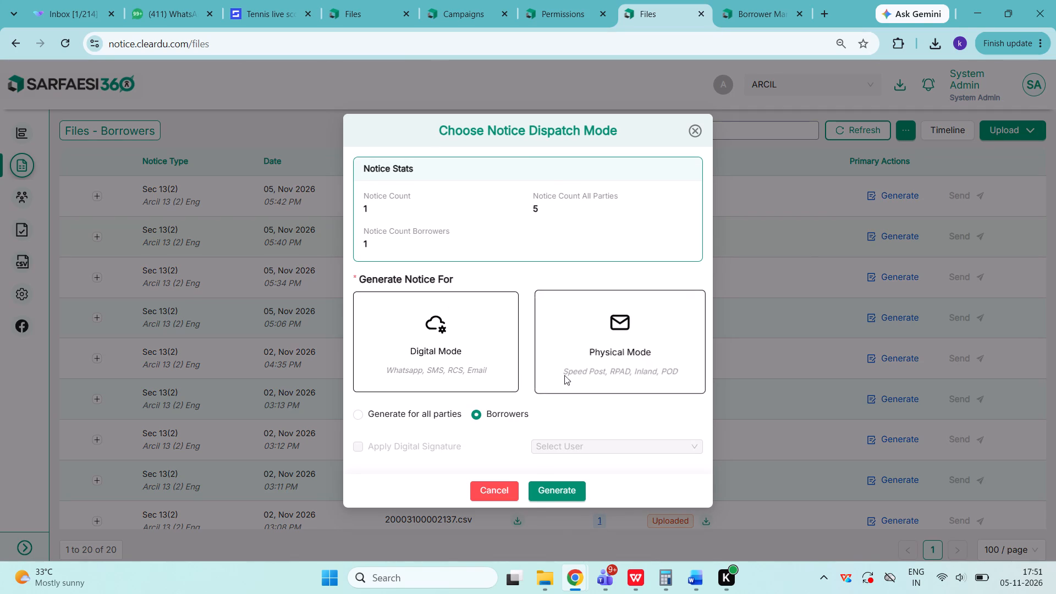
click(401, 454)
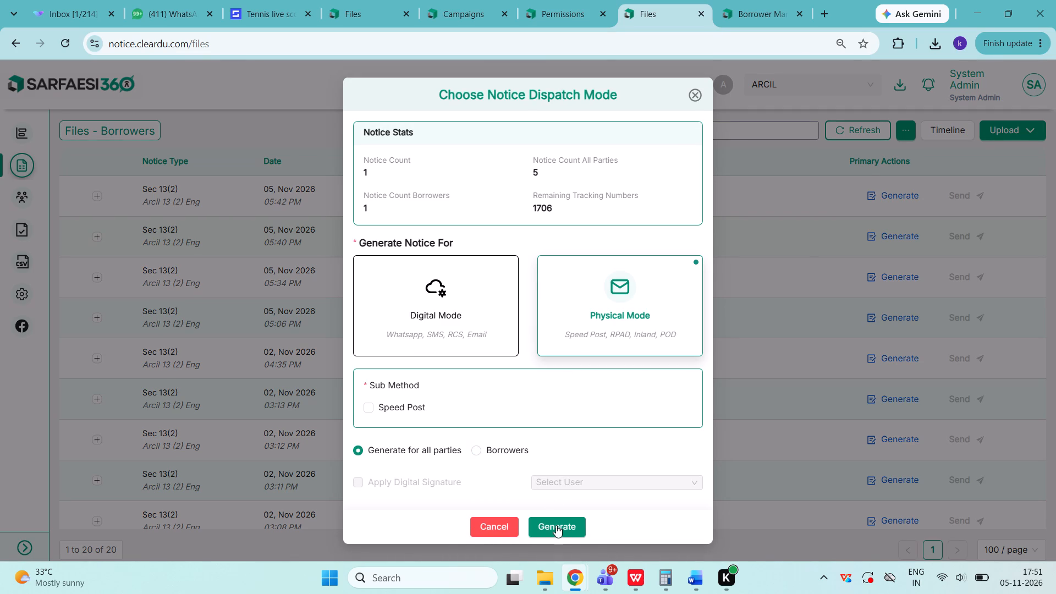
click(557, 530)
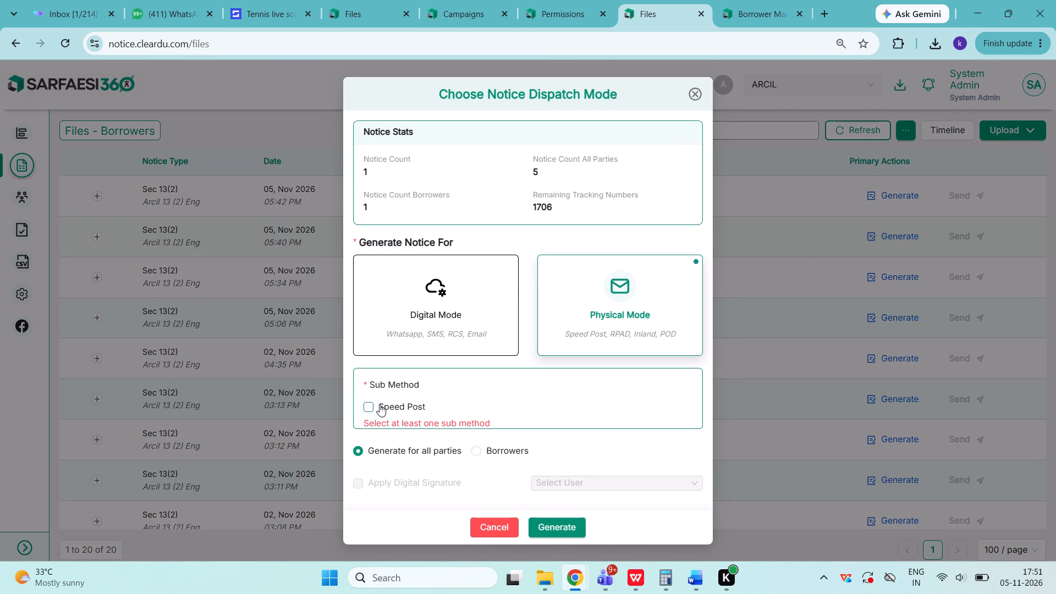
click(380, 404)
click(549, 525)
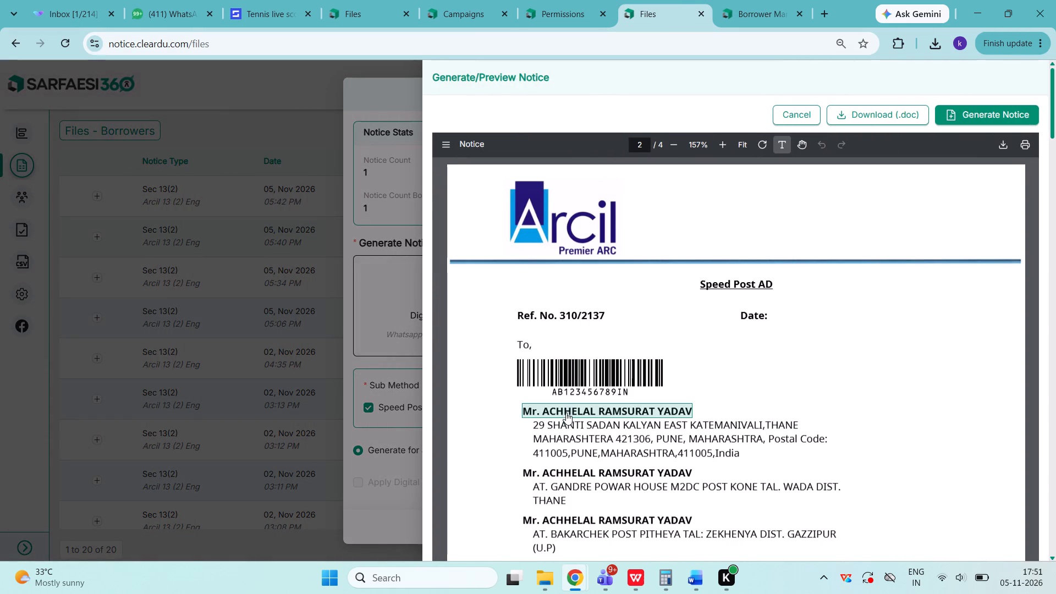
Check the first addressee's name and address in the notice against the linked source documents, closing each source view.
scroll(570, 467, down, 1)
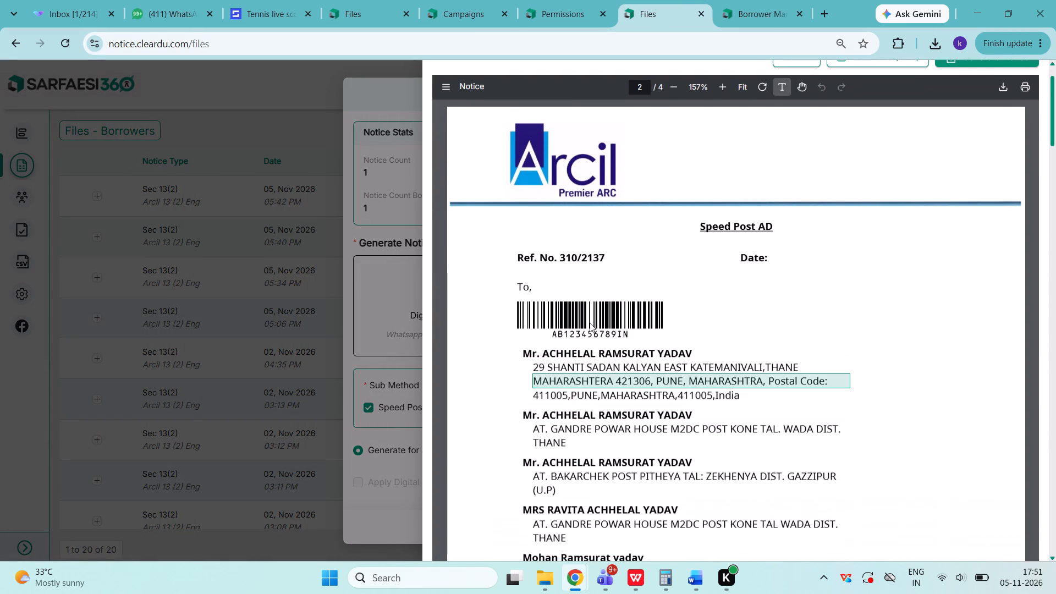
scroll(568, 318, down, 1)
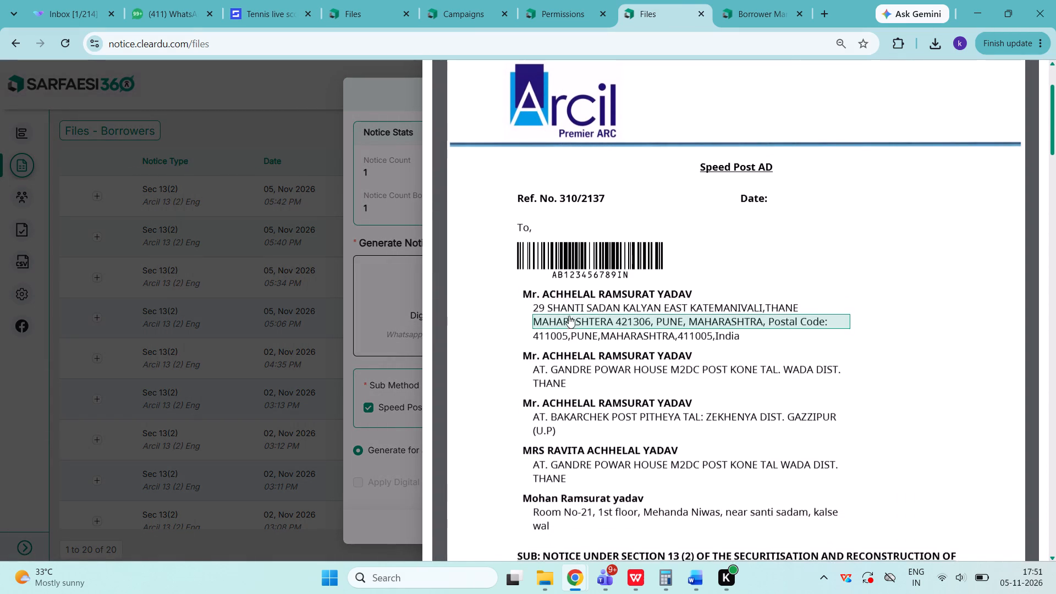
click(590, 295)
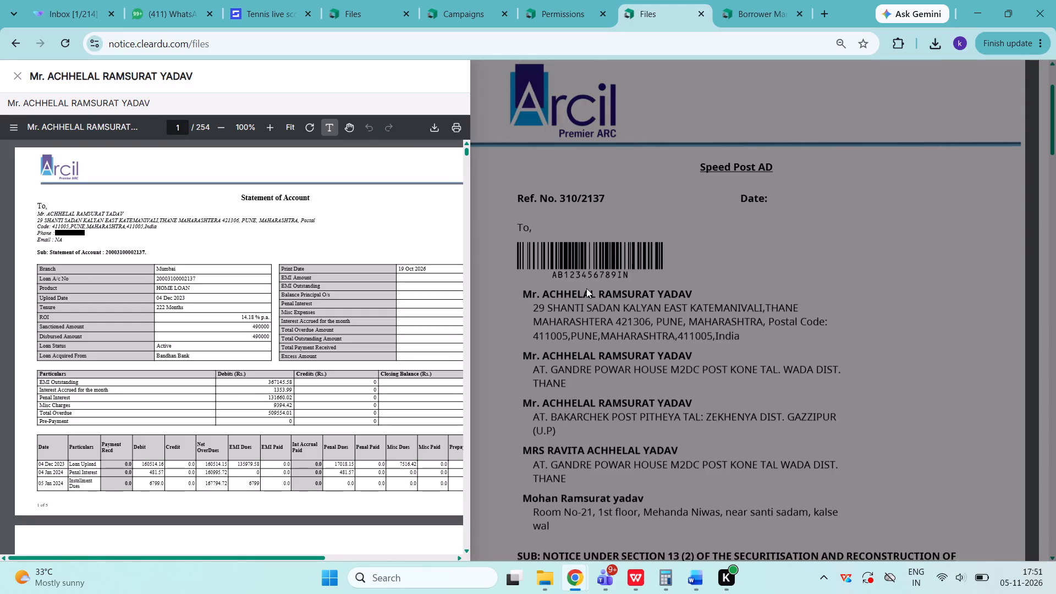
key(Escape)
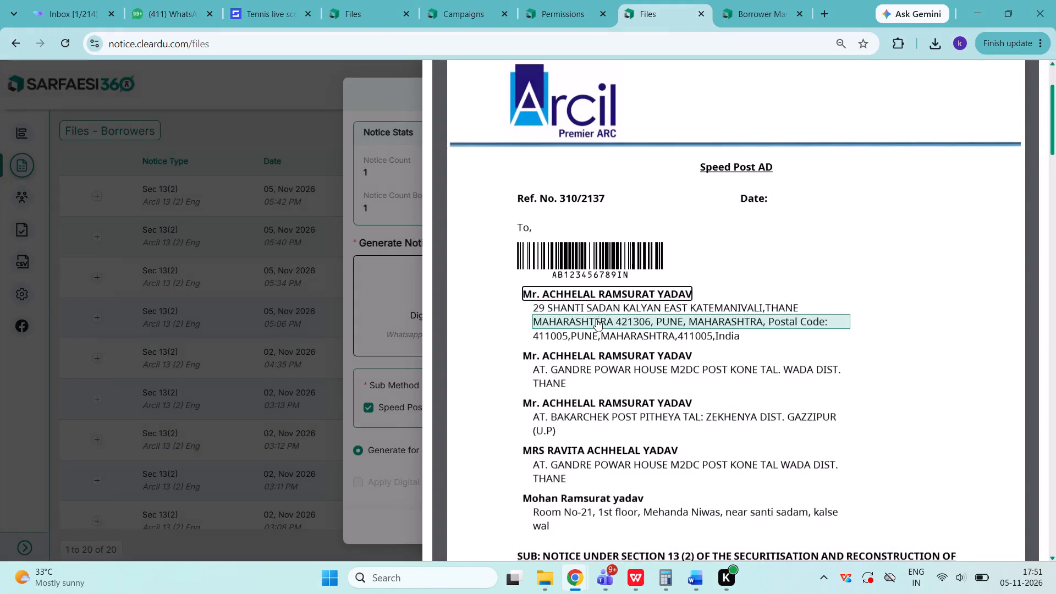
click(596, 319)
key(Escape)
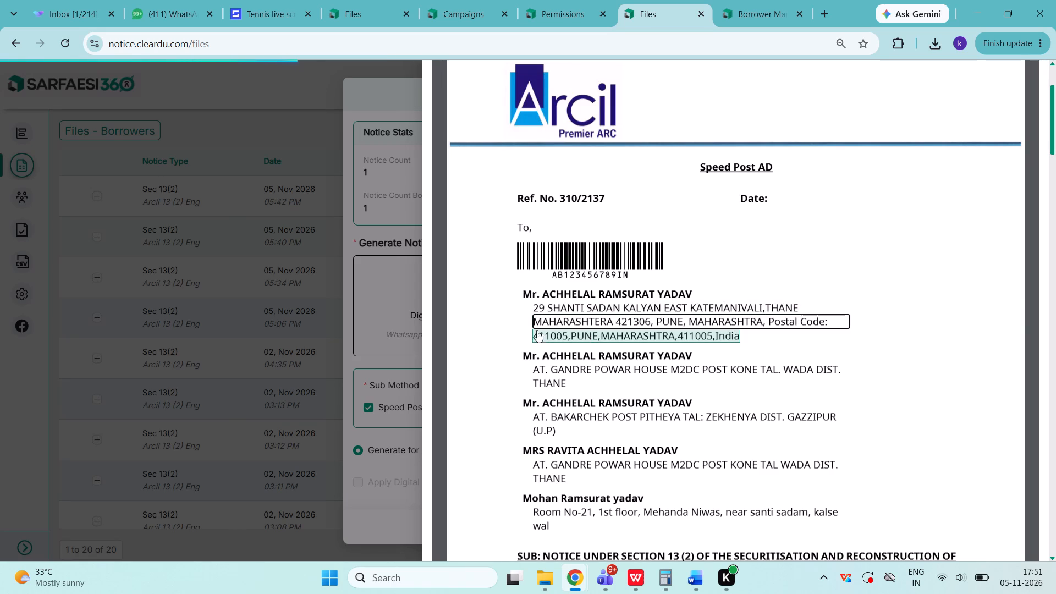
click(592, 308)
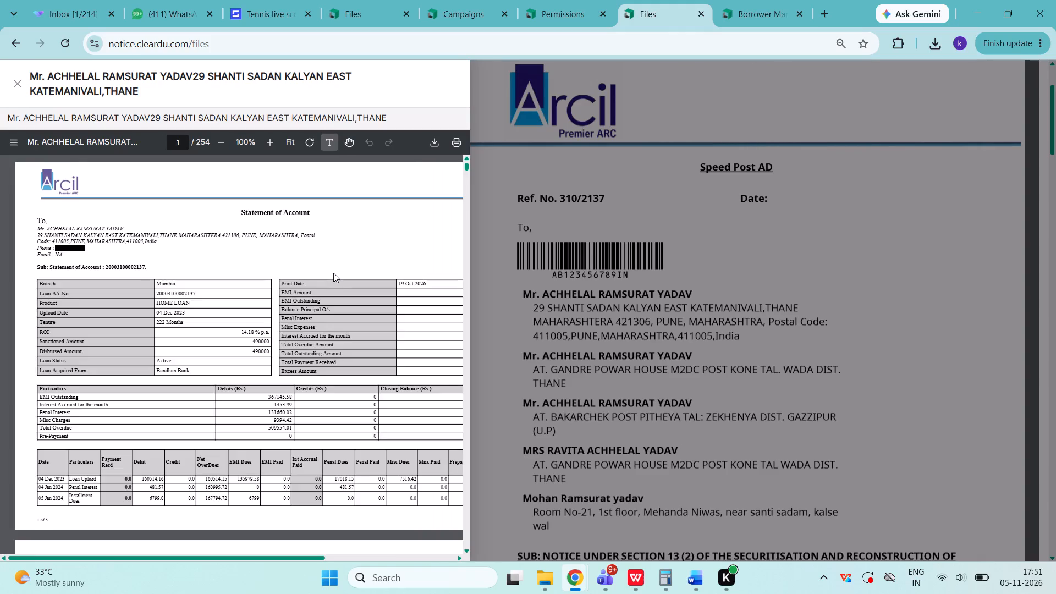
key(Escape)
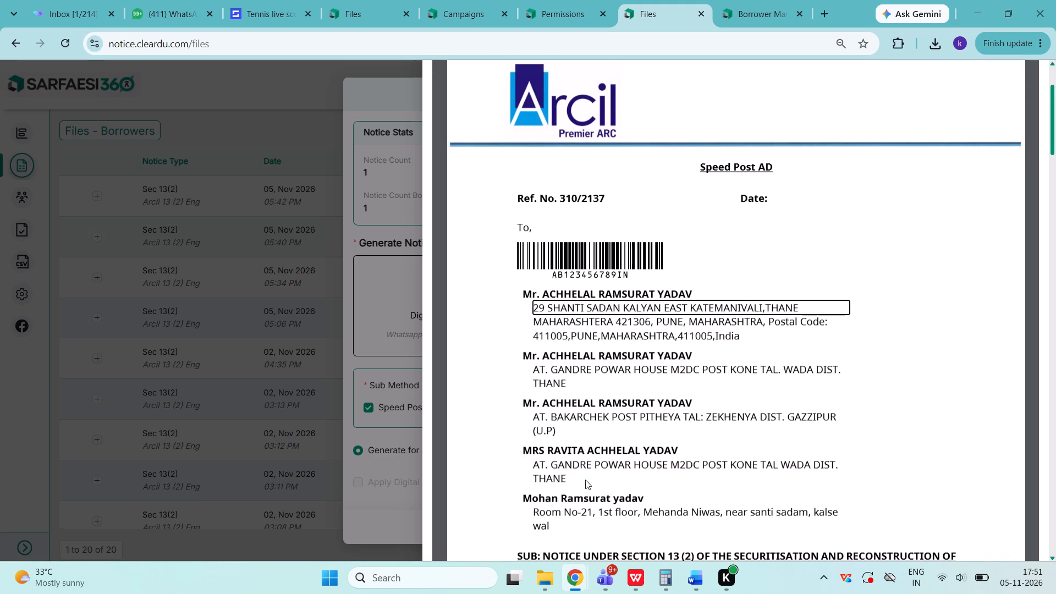
Read through the rest of the 2137_1 notice, checking the co-addressees, account reference, trust name, original lender, loan amount and numbered clauses.
scroll(581, 512, down, 1)
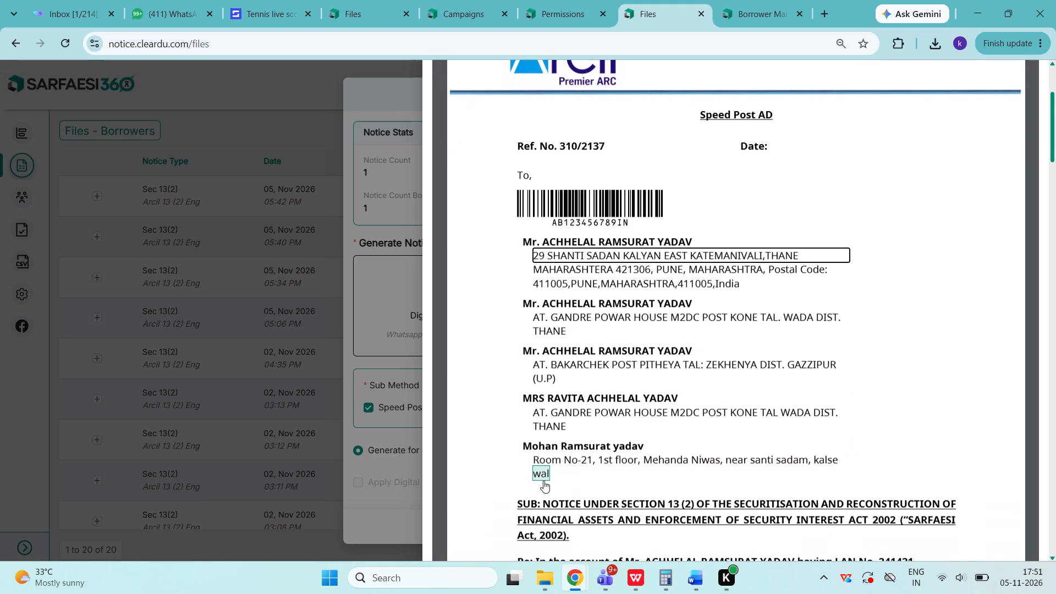
scroll(549, 483, down, 2)
scroll(593, 389, down, 1)
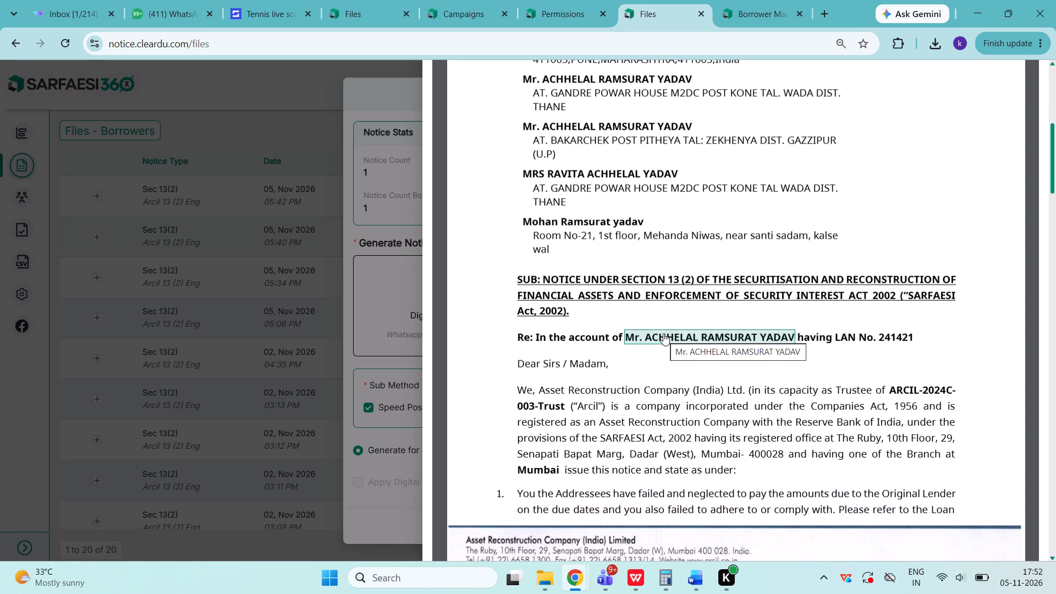
scroll(672, 344, down, 1)
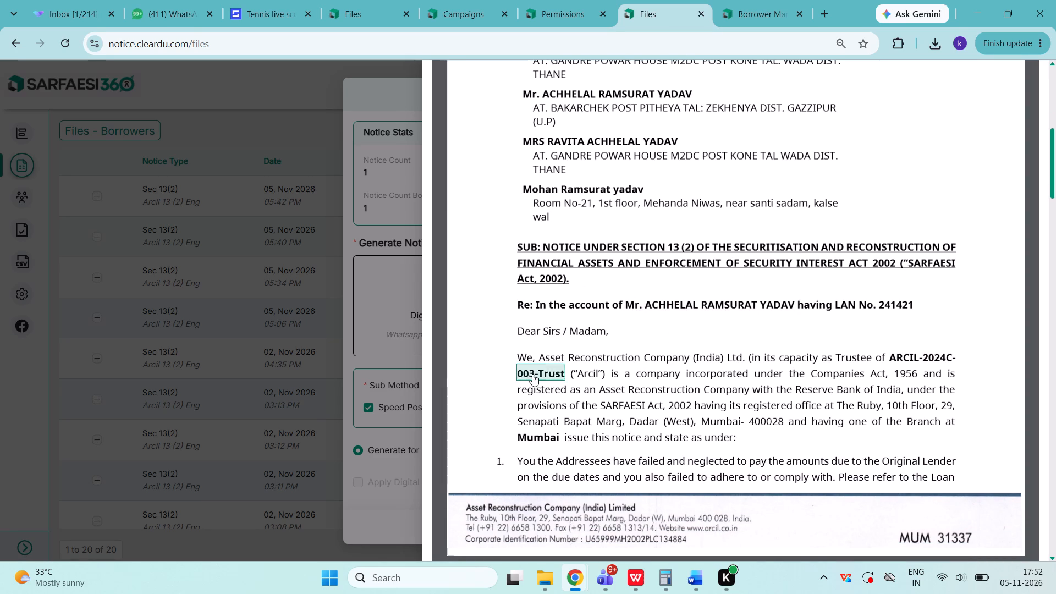
scroll(564, 349, down, 1)
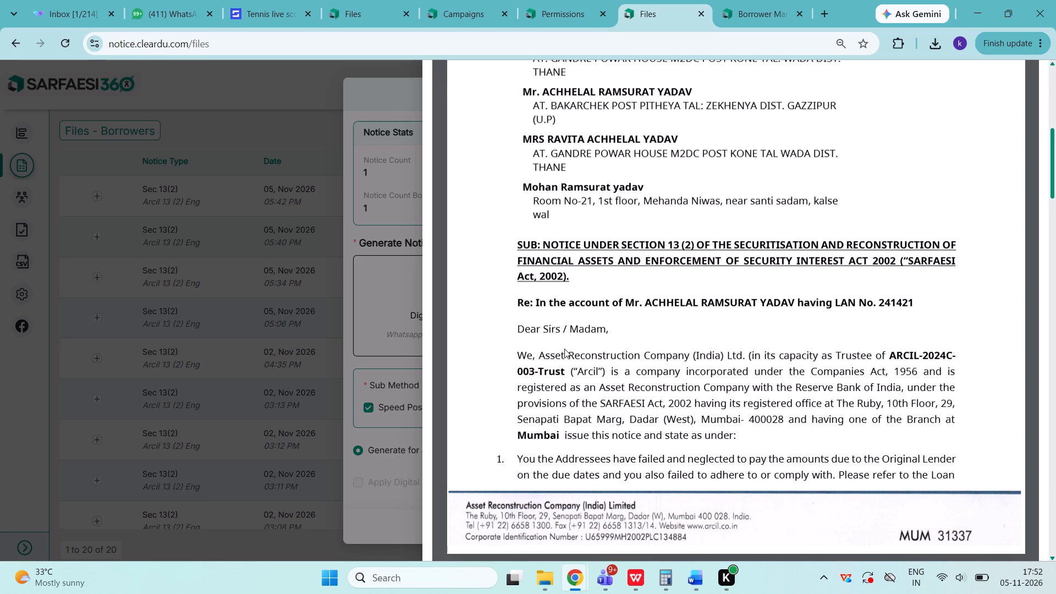
scroll(564, 349, down, 4)
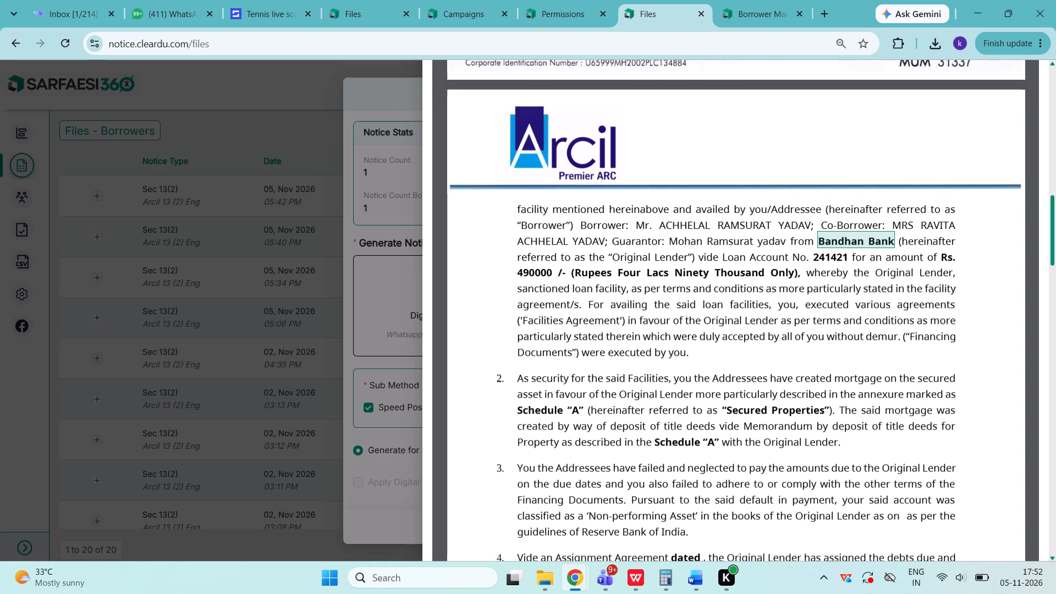
scroll(832, 257, down, 1)
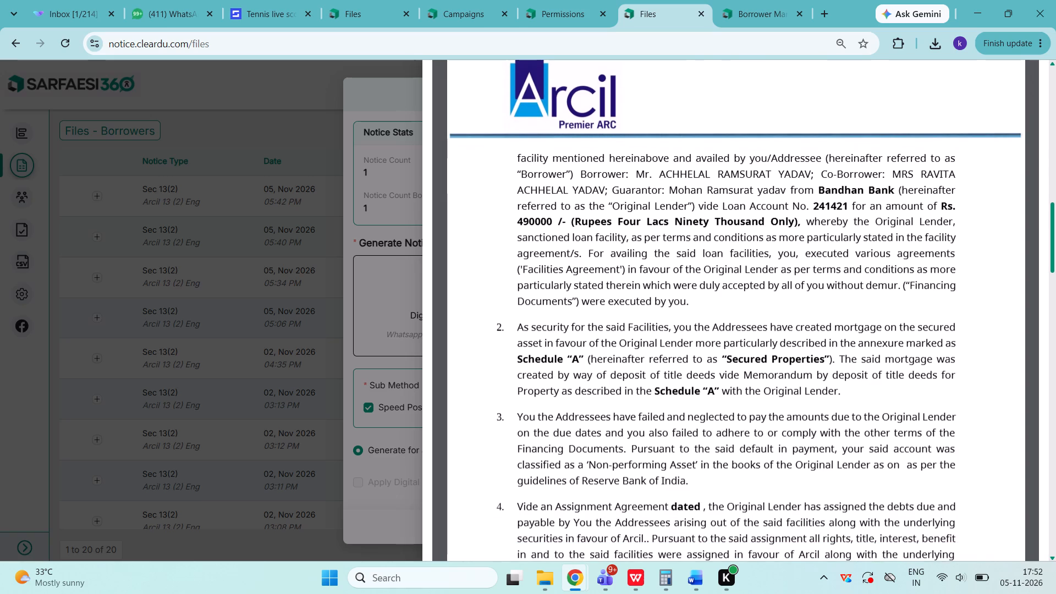